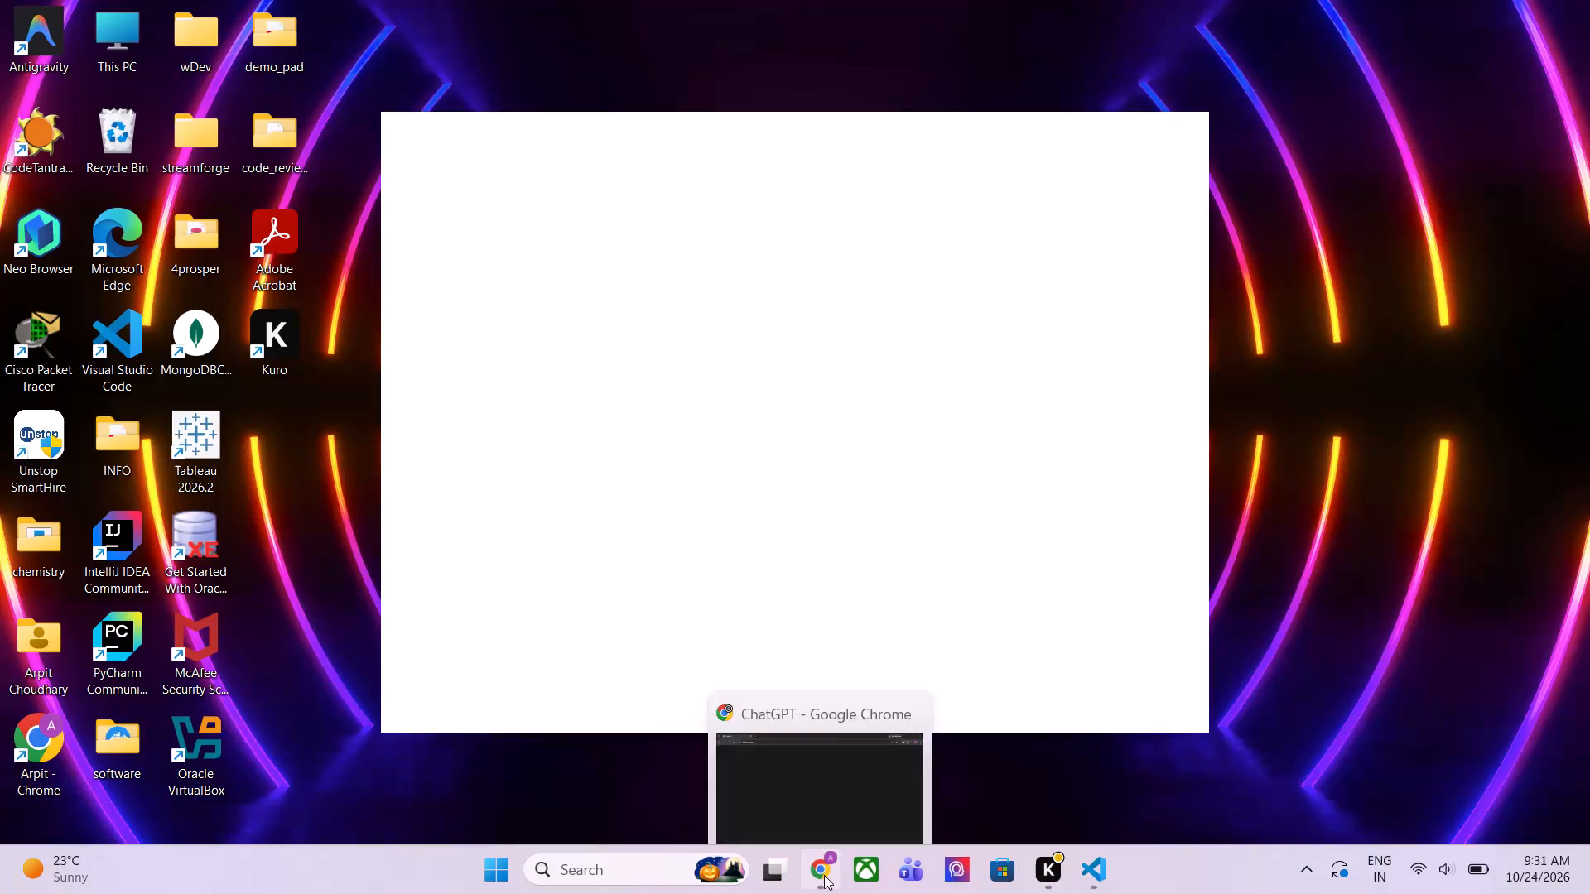
# Open the Excalidraw whiteboard in the new browser tab and reload the page.
pyautogui.click(304, 29)
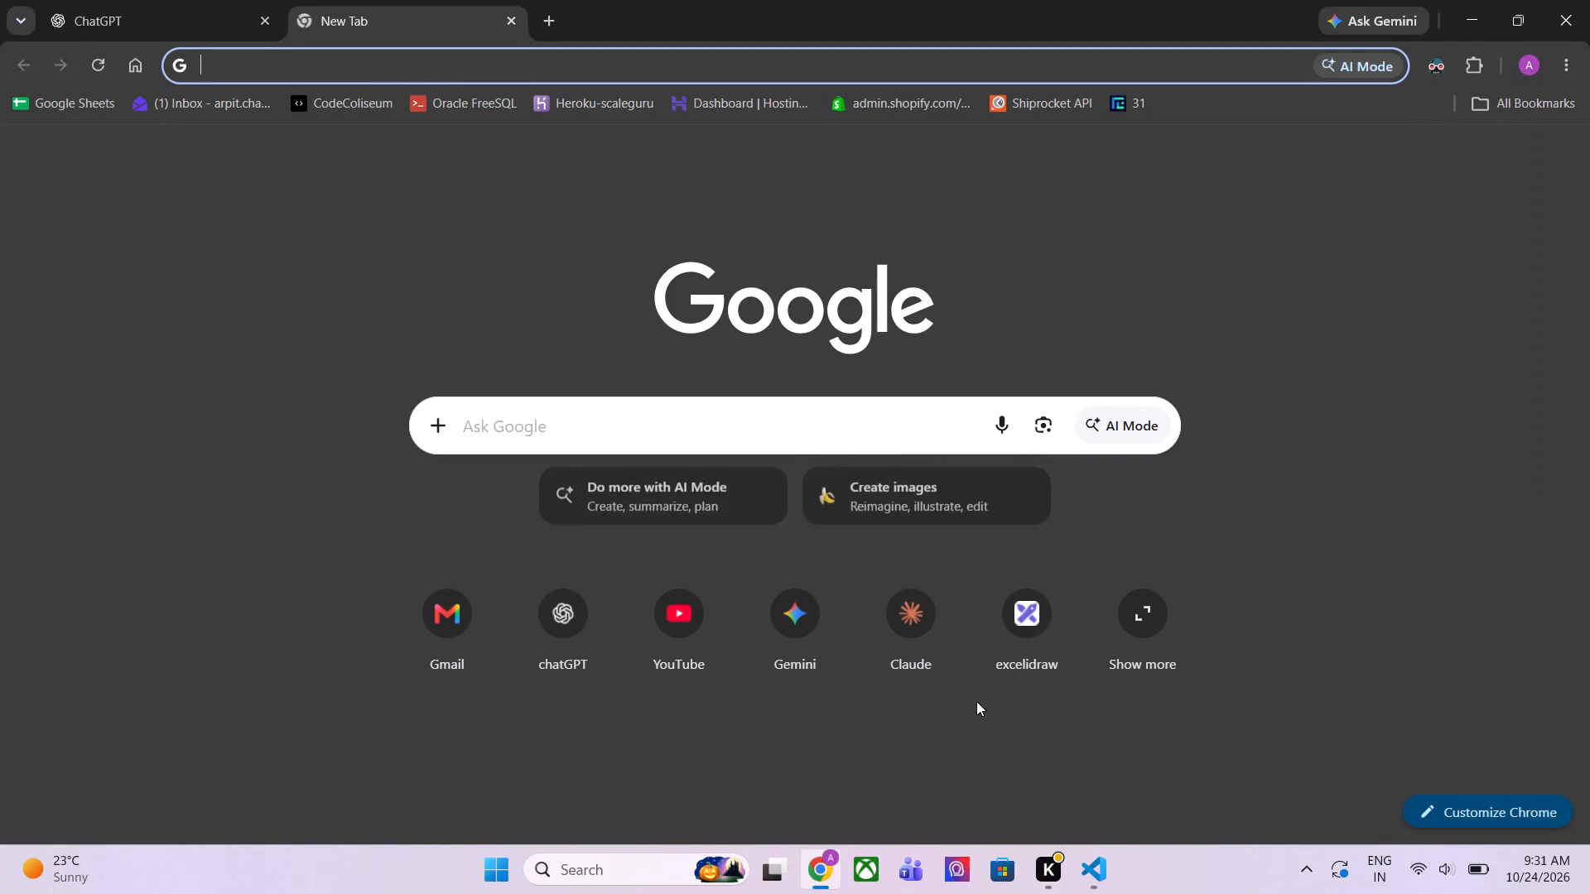
pyautogui.click(1043, 611)
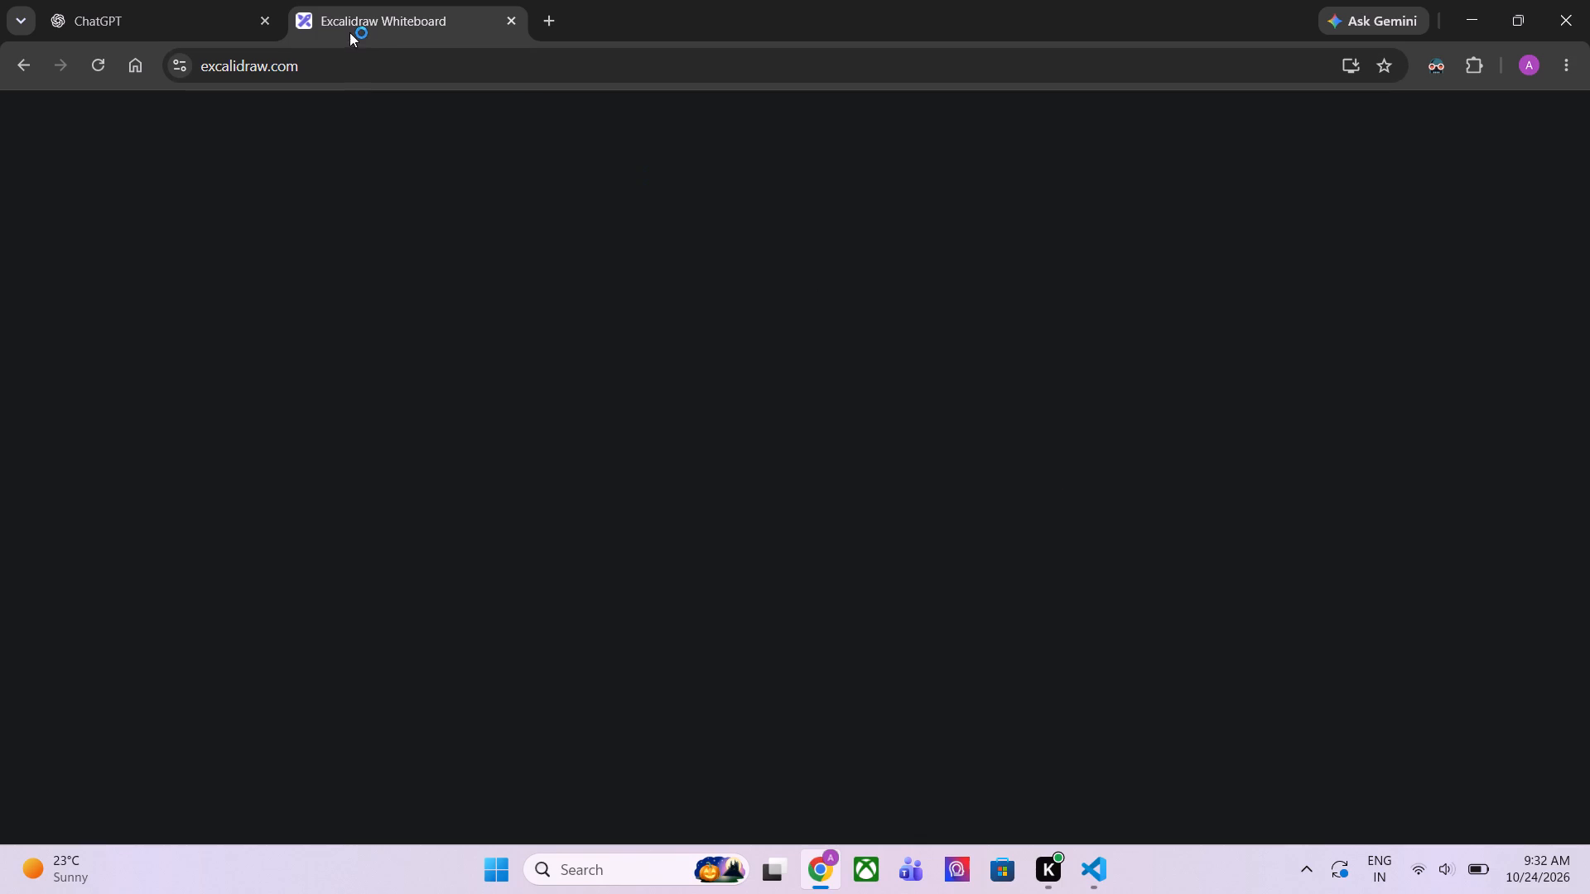
pyautogui.click(92, 58)
# Look over the whiteboard's existing flowcharts and notes to locate the block of number-pattern notes.
pyautogui.scroll(3, 629, 478)
pyautogui.scroll(-6, 629, 478)
pyautogui.scroll(5, 629, 478)
pyautogui.scroll(-3, 629, 478)
pyautogui.scroll(2, 629, 478)
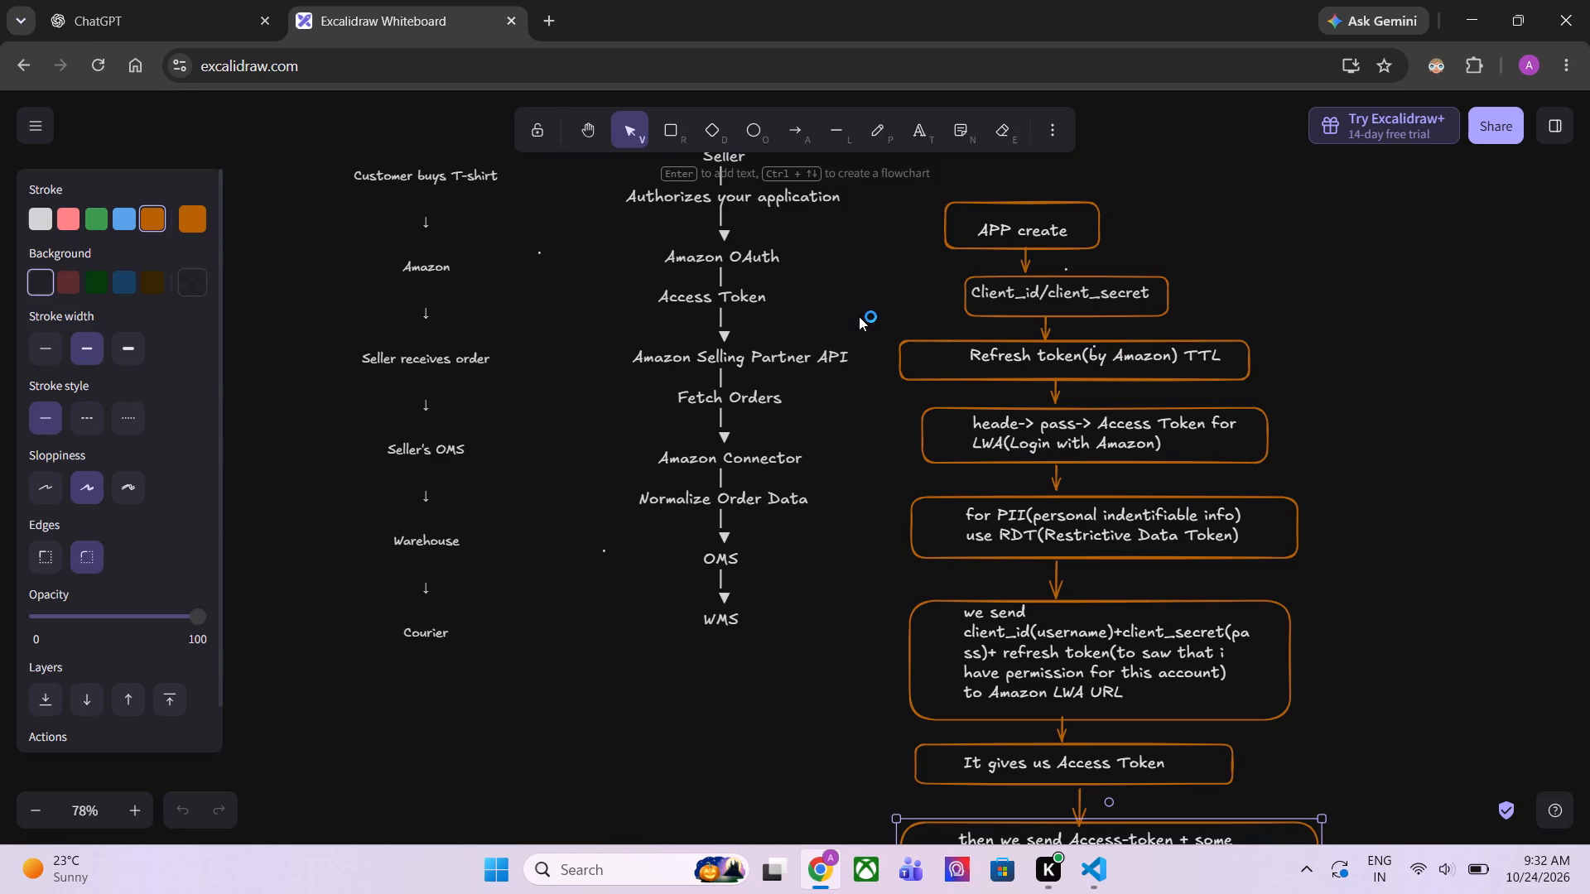
pyautogui.scroll(-2, 859, 316)
pyautogui.scroll(1, 859, 316)
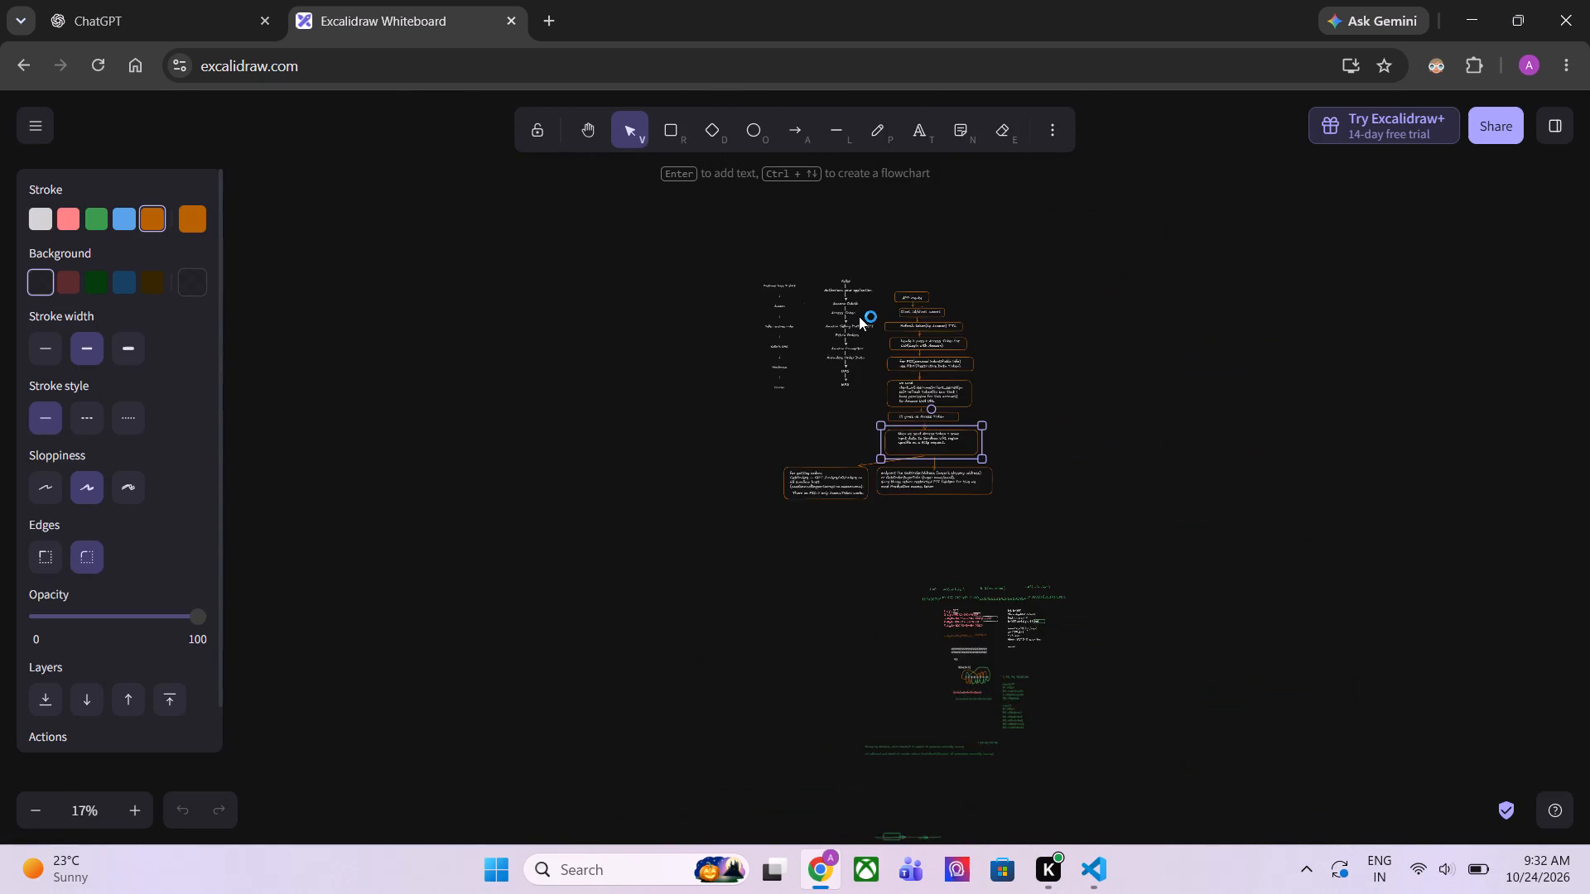
pyautogui.scroll(-9, 859, 316)
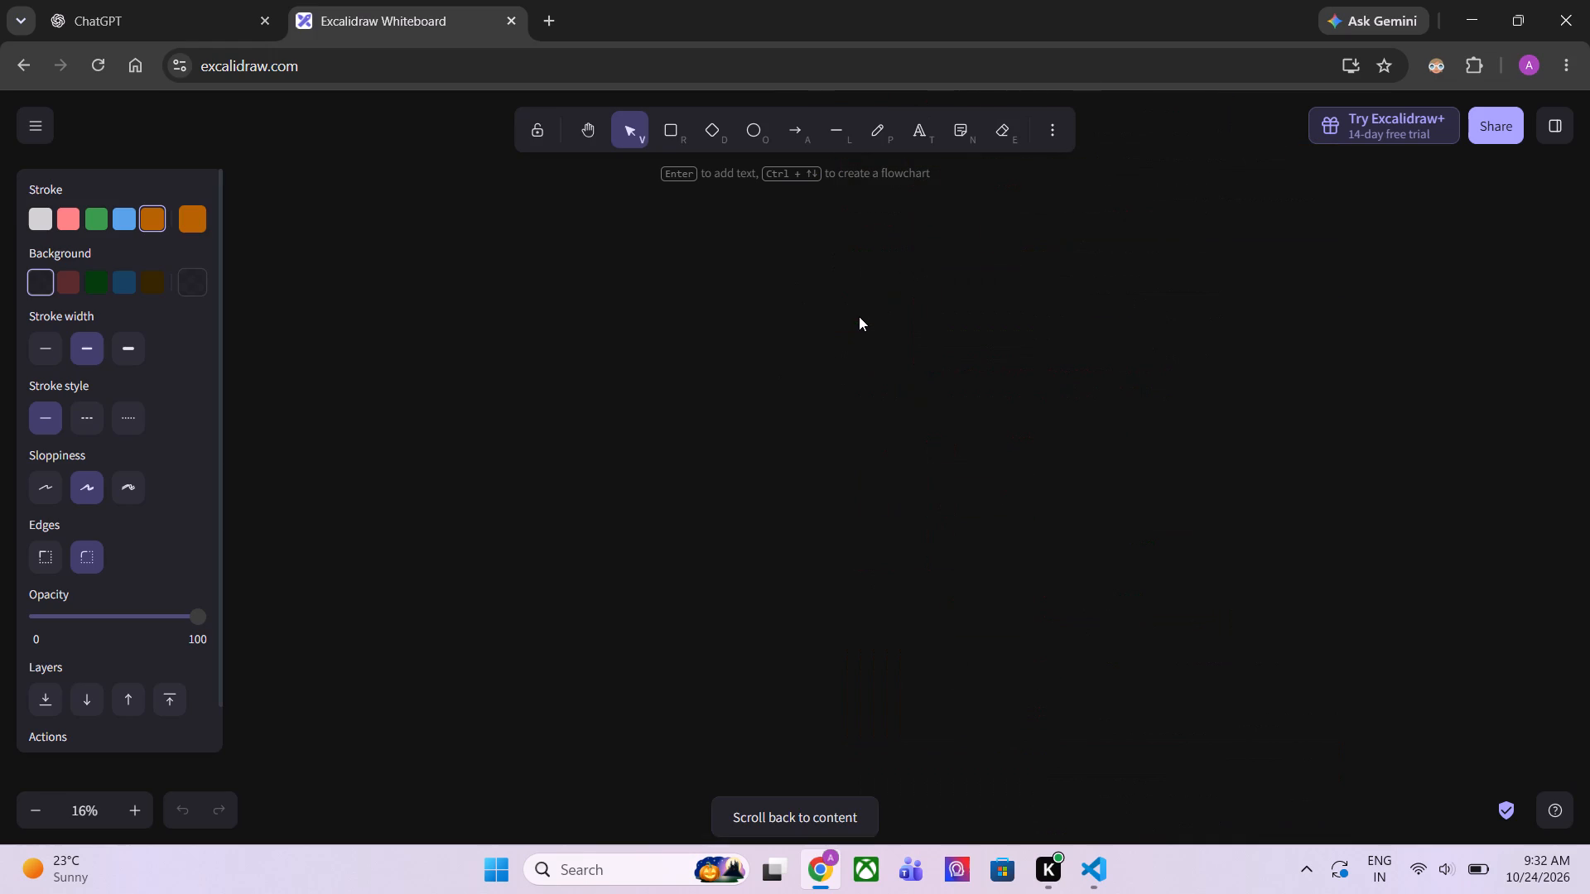
pyautogui.scroll(11, 859, 316)
pyautogui.scroll(-6, 859, 316)
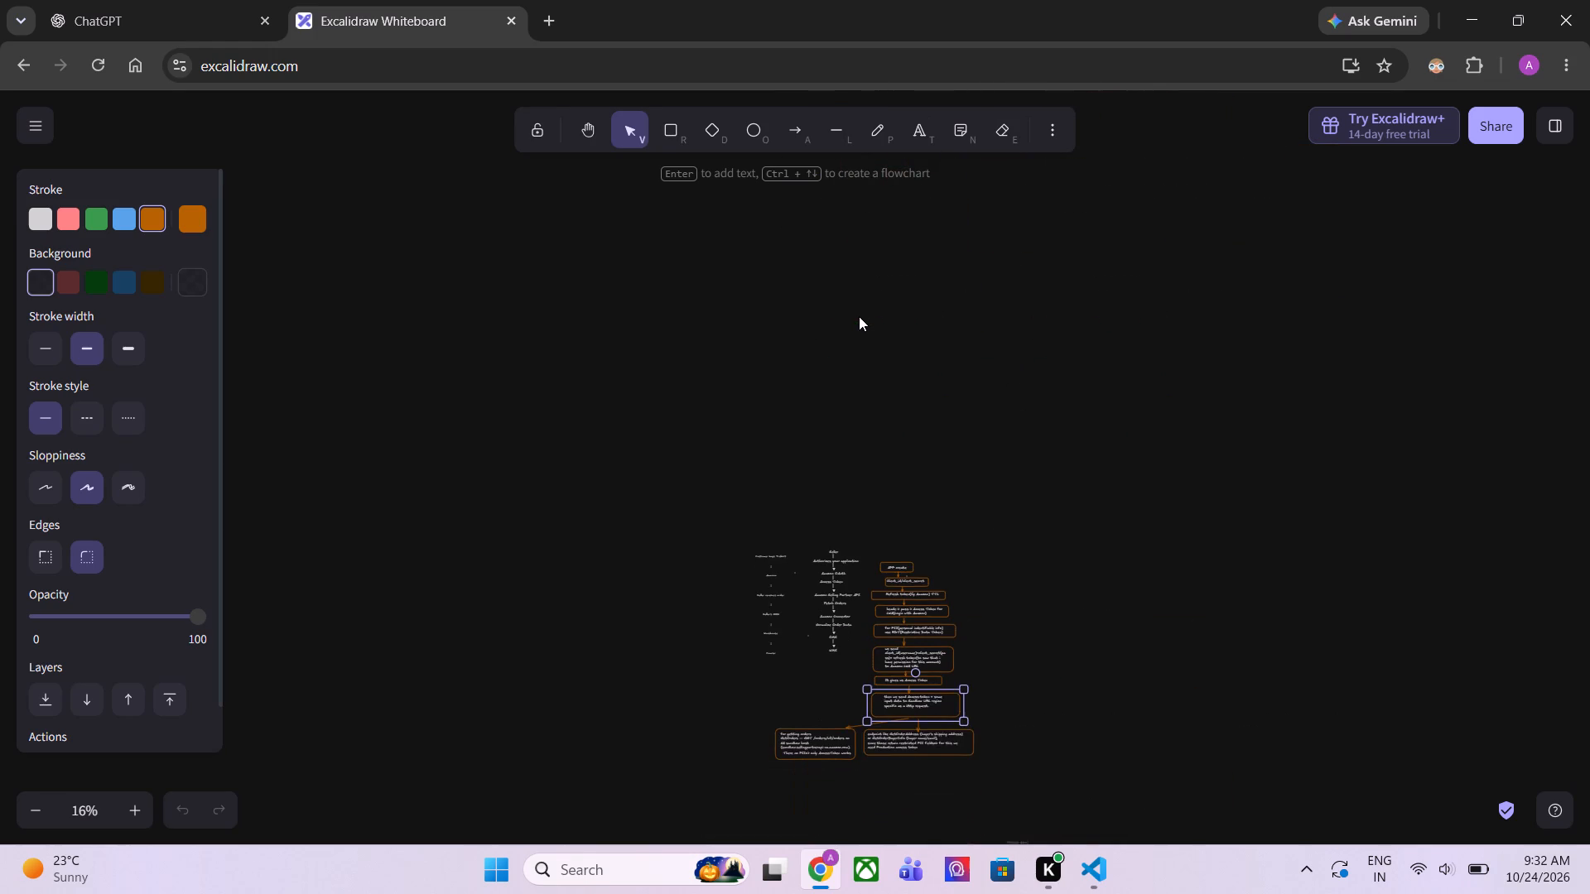
pyautogui.scroll(-4, 859, 316)
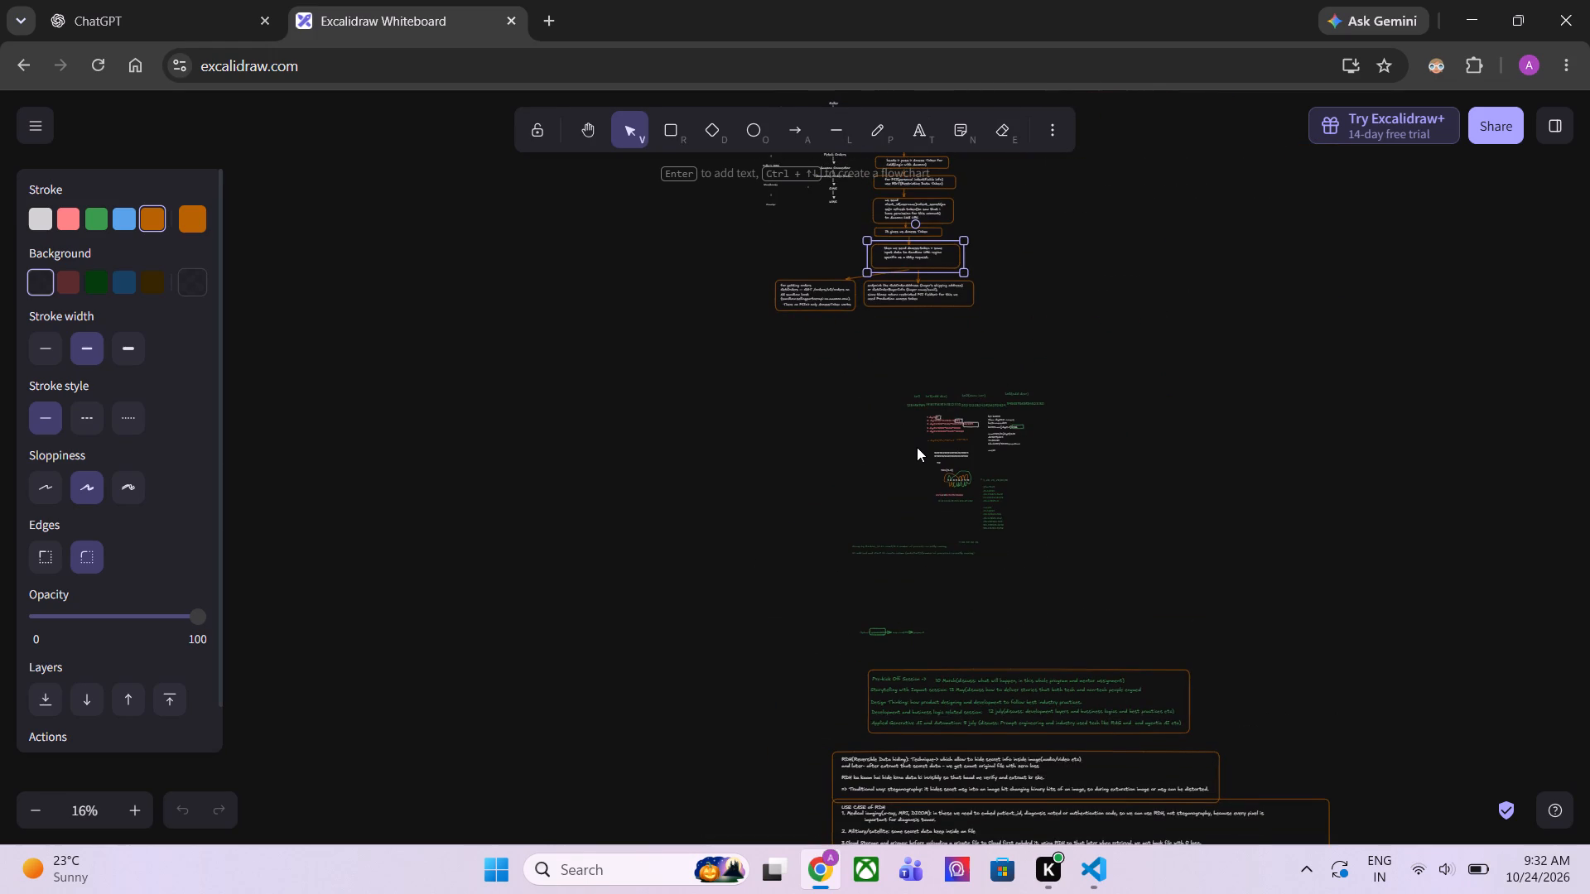
pyautogui.scroll(-4, 917, 447)
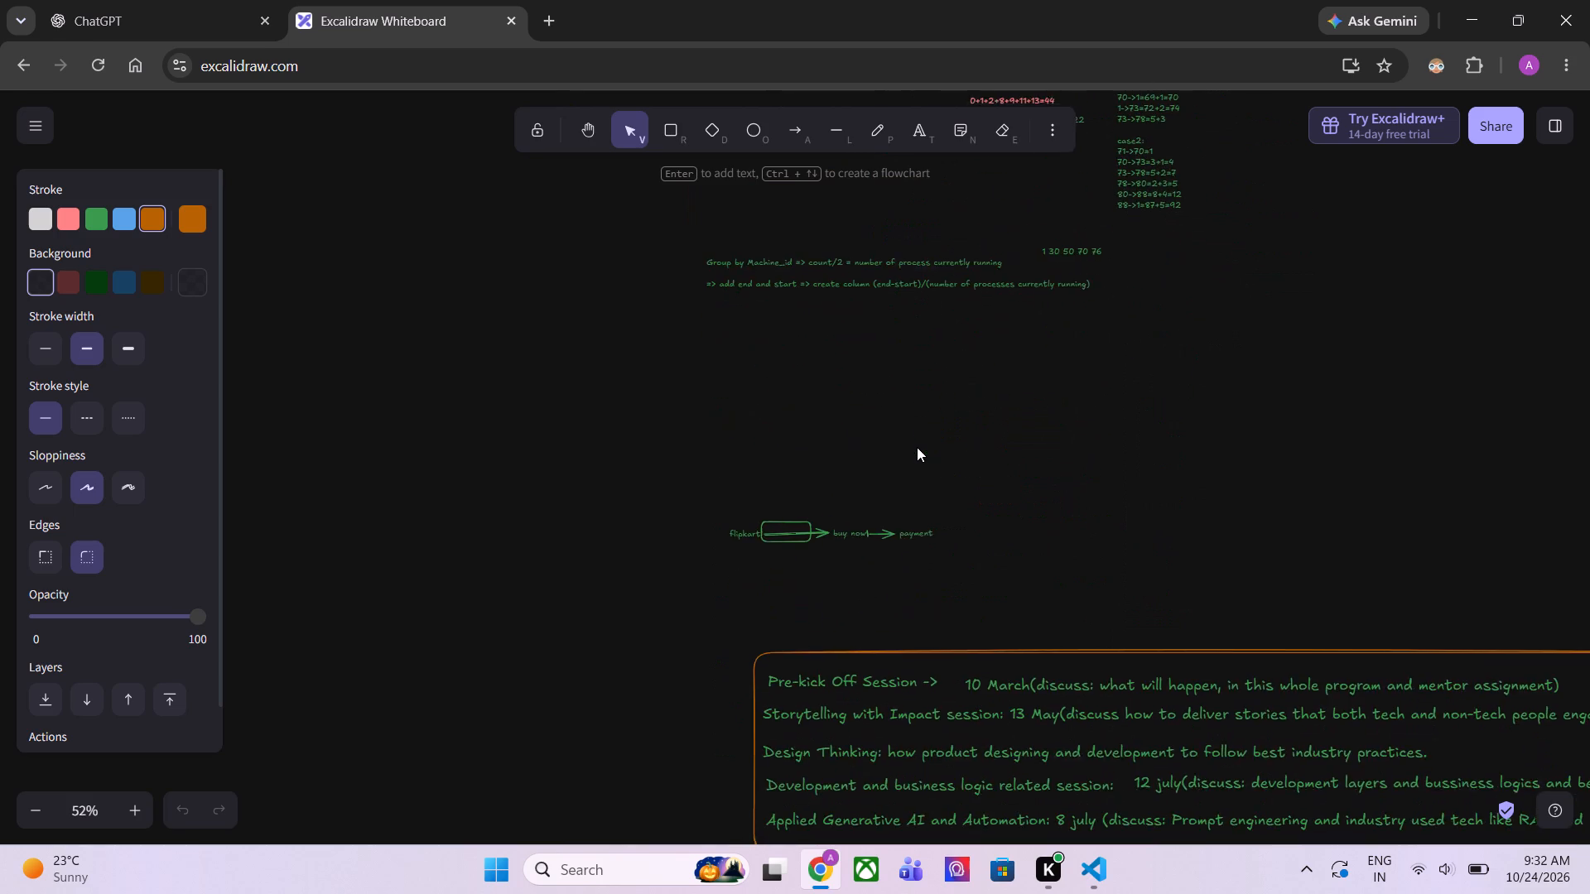
pyautogui.scroll(4, 917, 447)
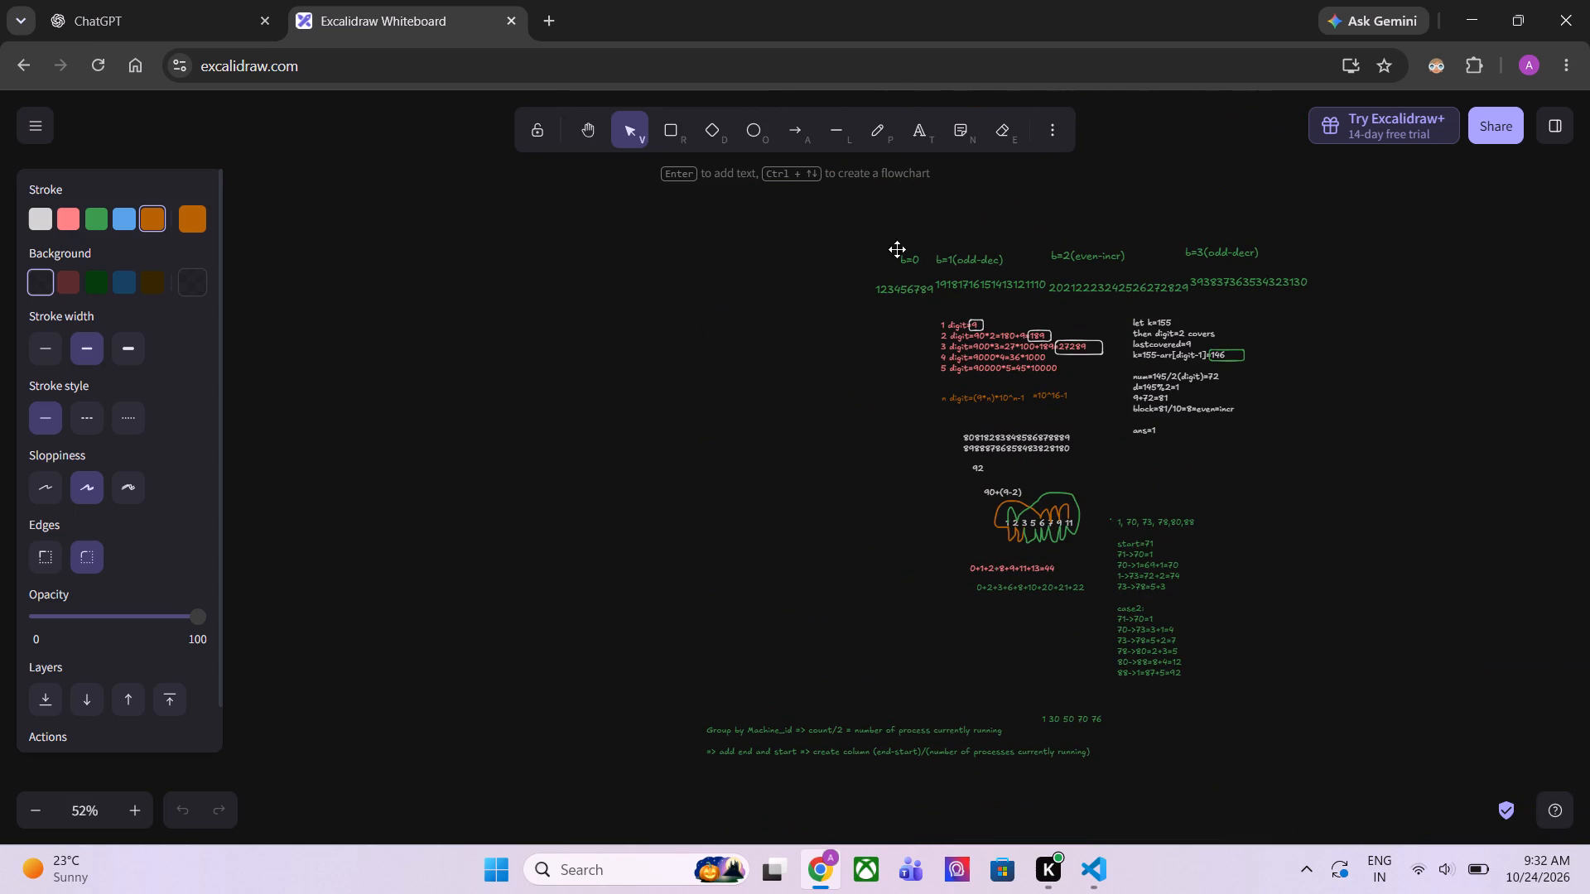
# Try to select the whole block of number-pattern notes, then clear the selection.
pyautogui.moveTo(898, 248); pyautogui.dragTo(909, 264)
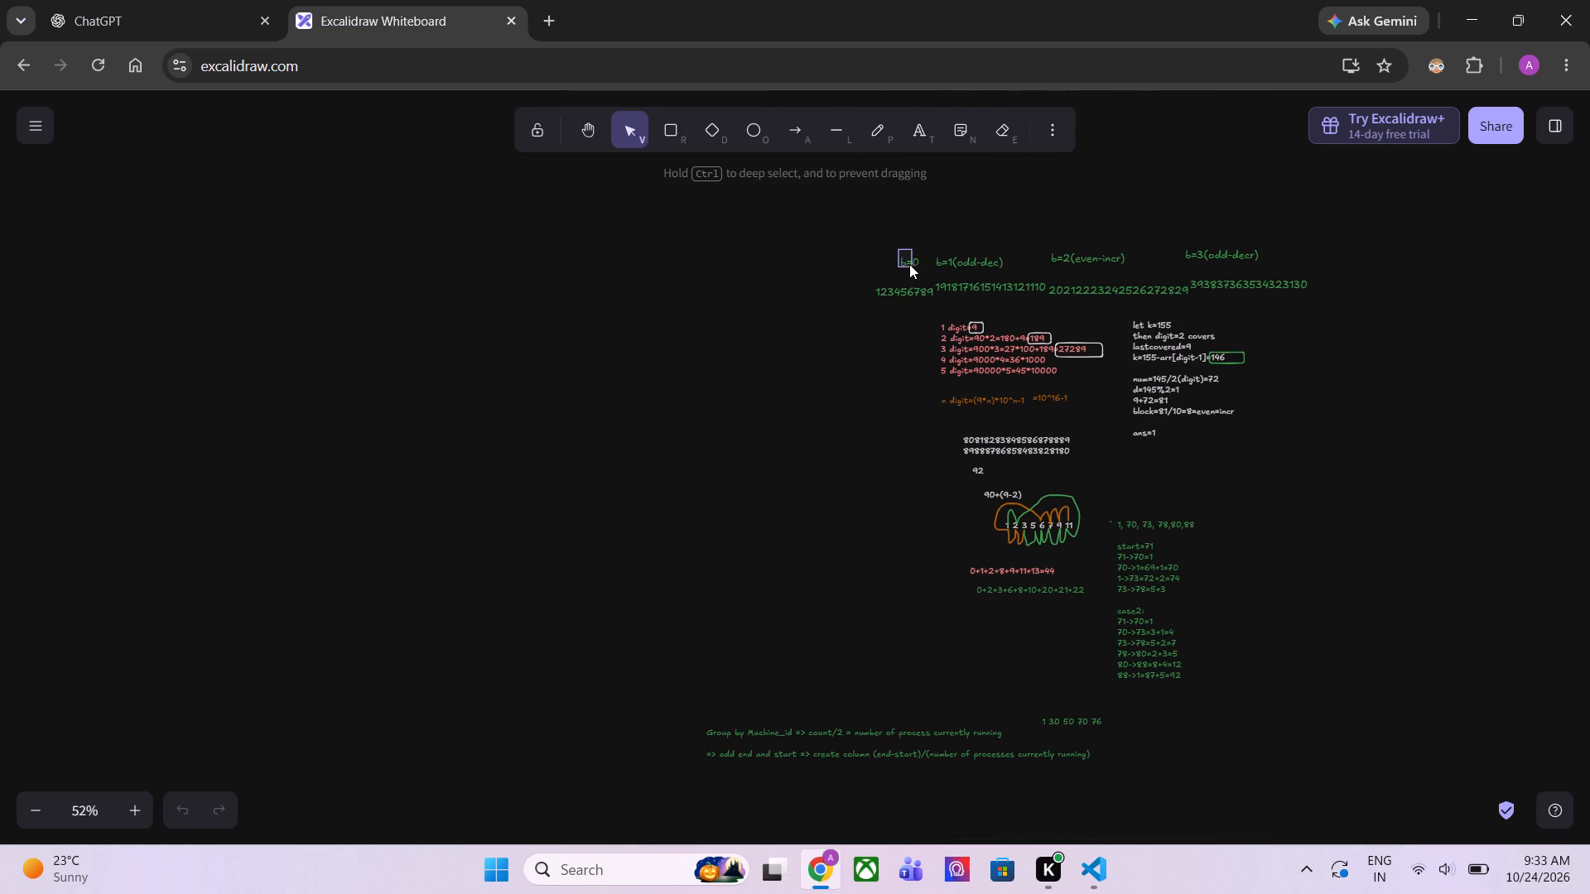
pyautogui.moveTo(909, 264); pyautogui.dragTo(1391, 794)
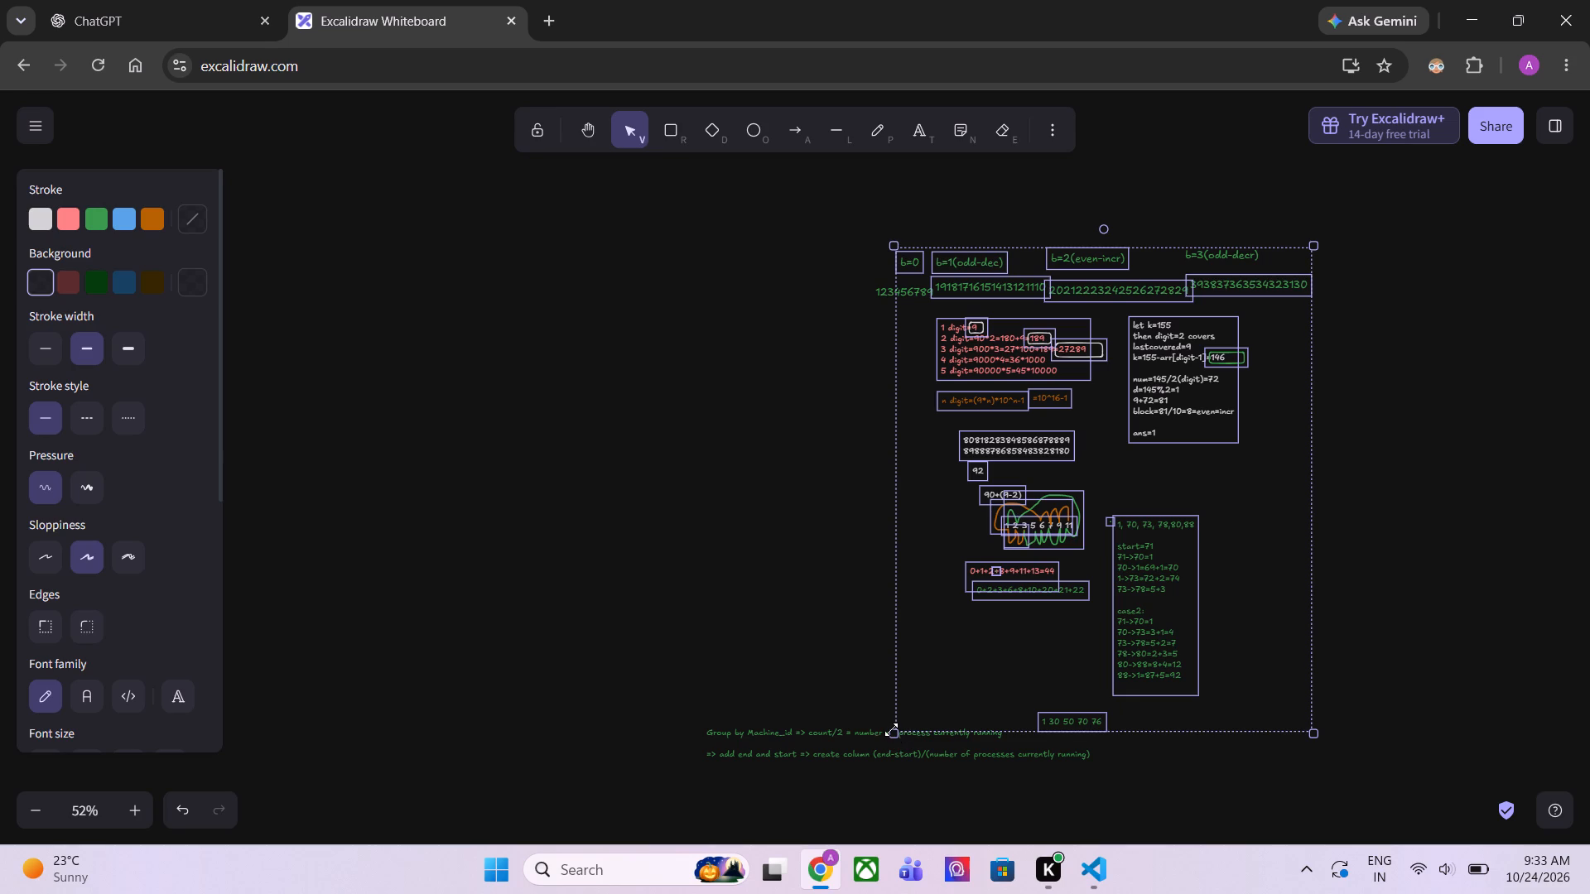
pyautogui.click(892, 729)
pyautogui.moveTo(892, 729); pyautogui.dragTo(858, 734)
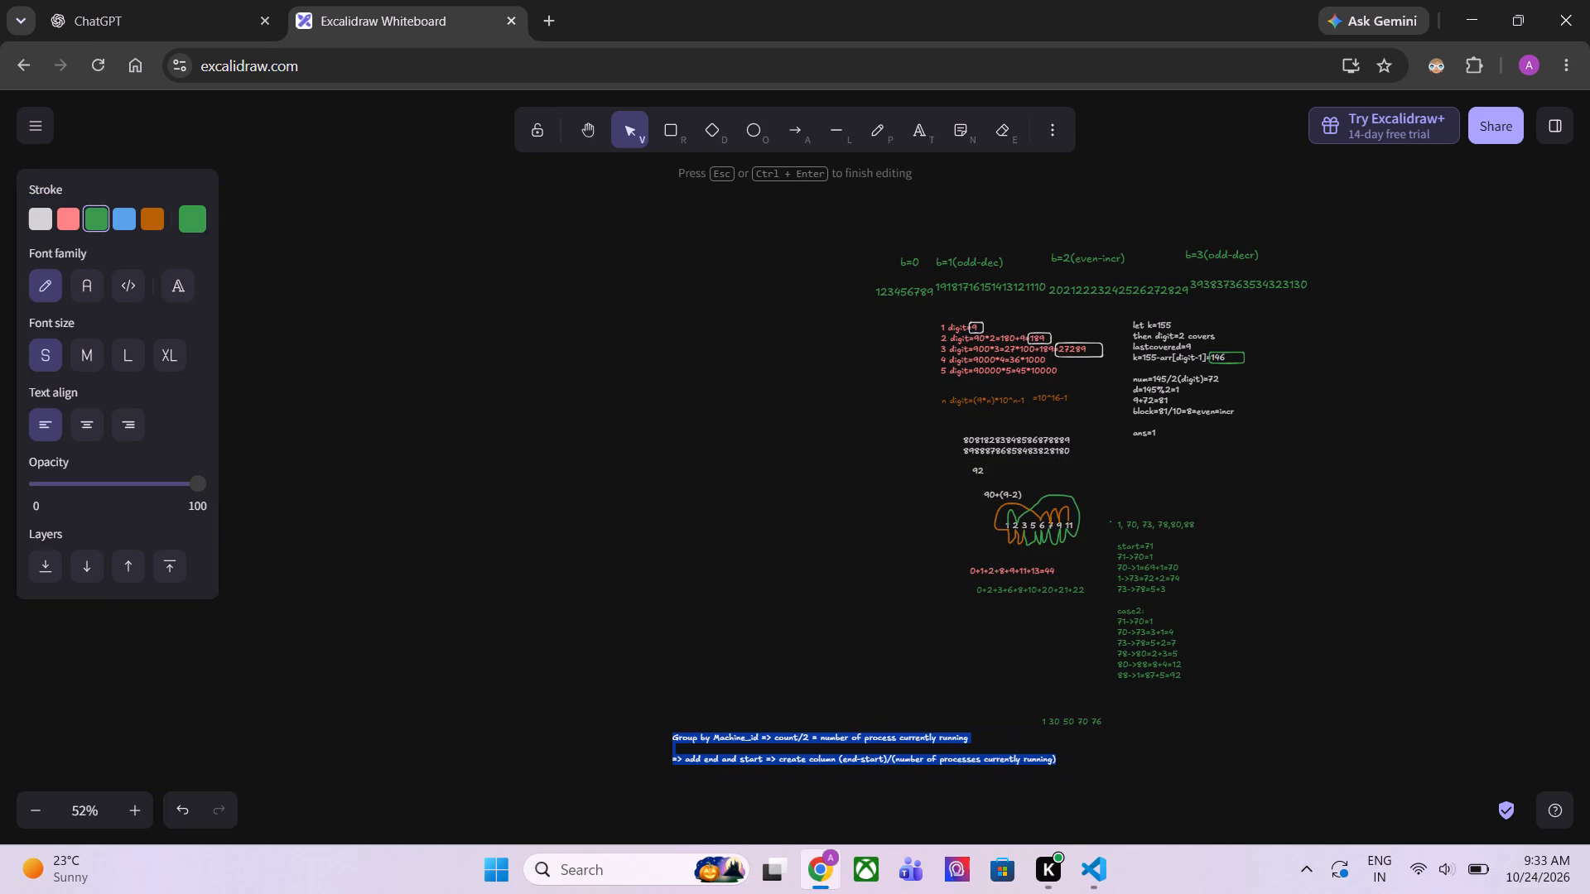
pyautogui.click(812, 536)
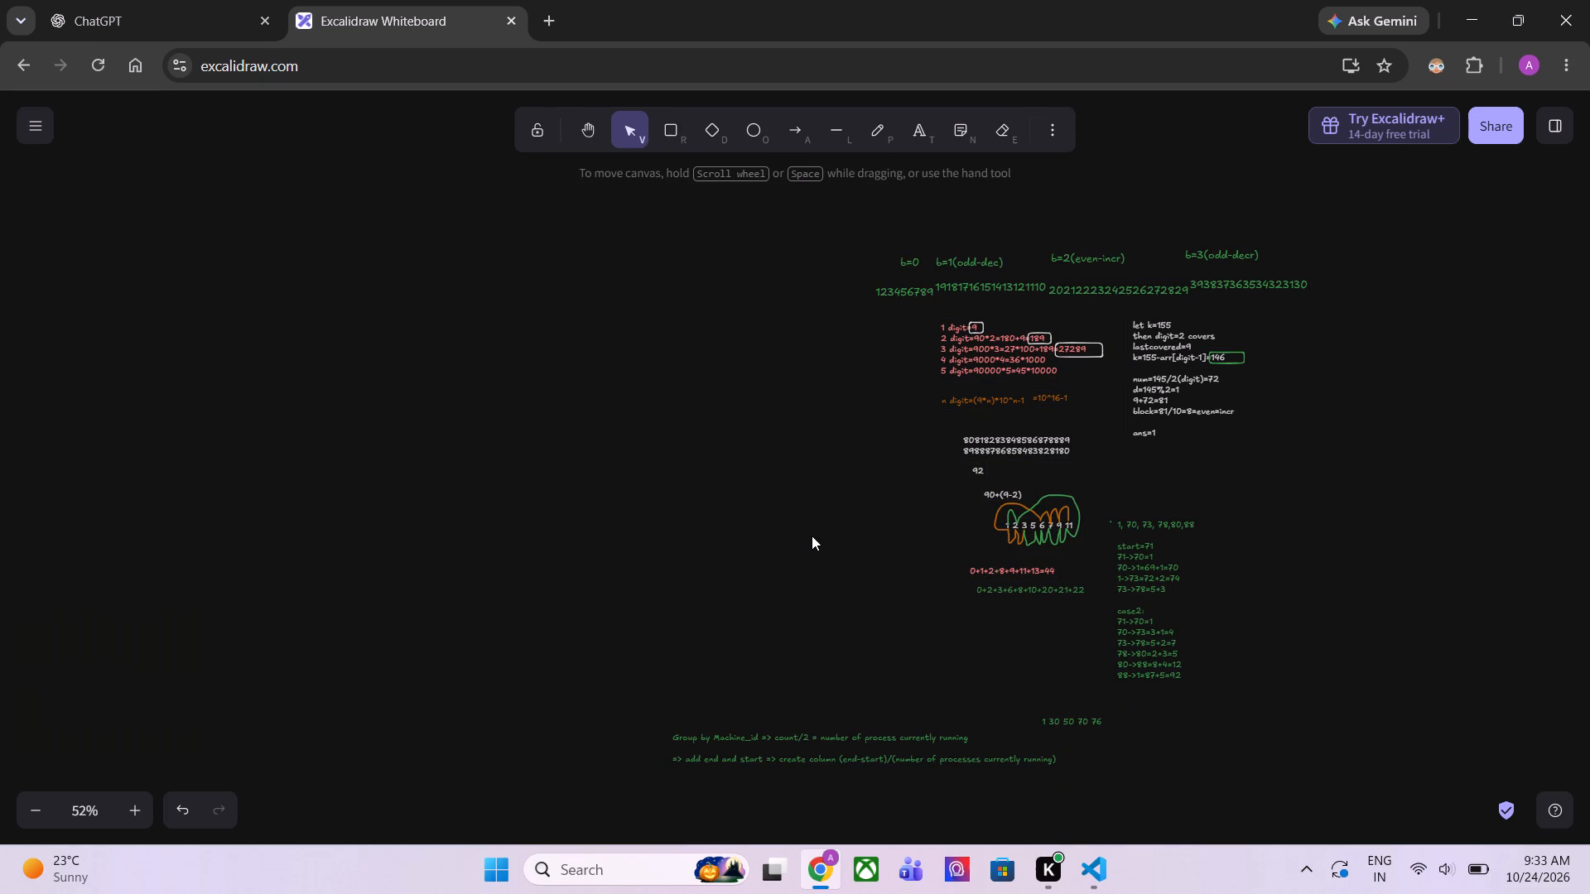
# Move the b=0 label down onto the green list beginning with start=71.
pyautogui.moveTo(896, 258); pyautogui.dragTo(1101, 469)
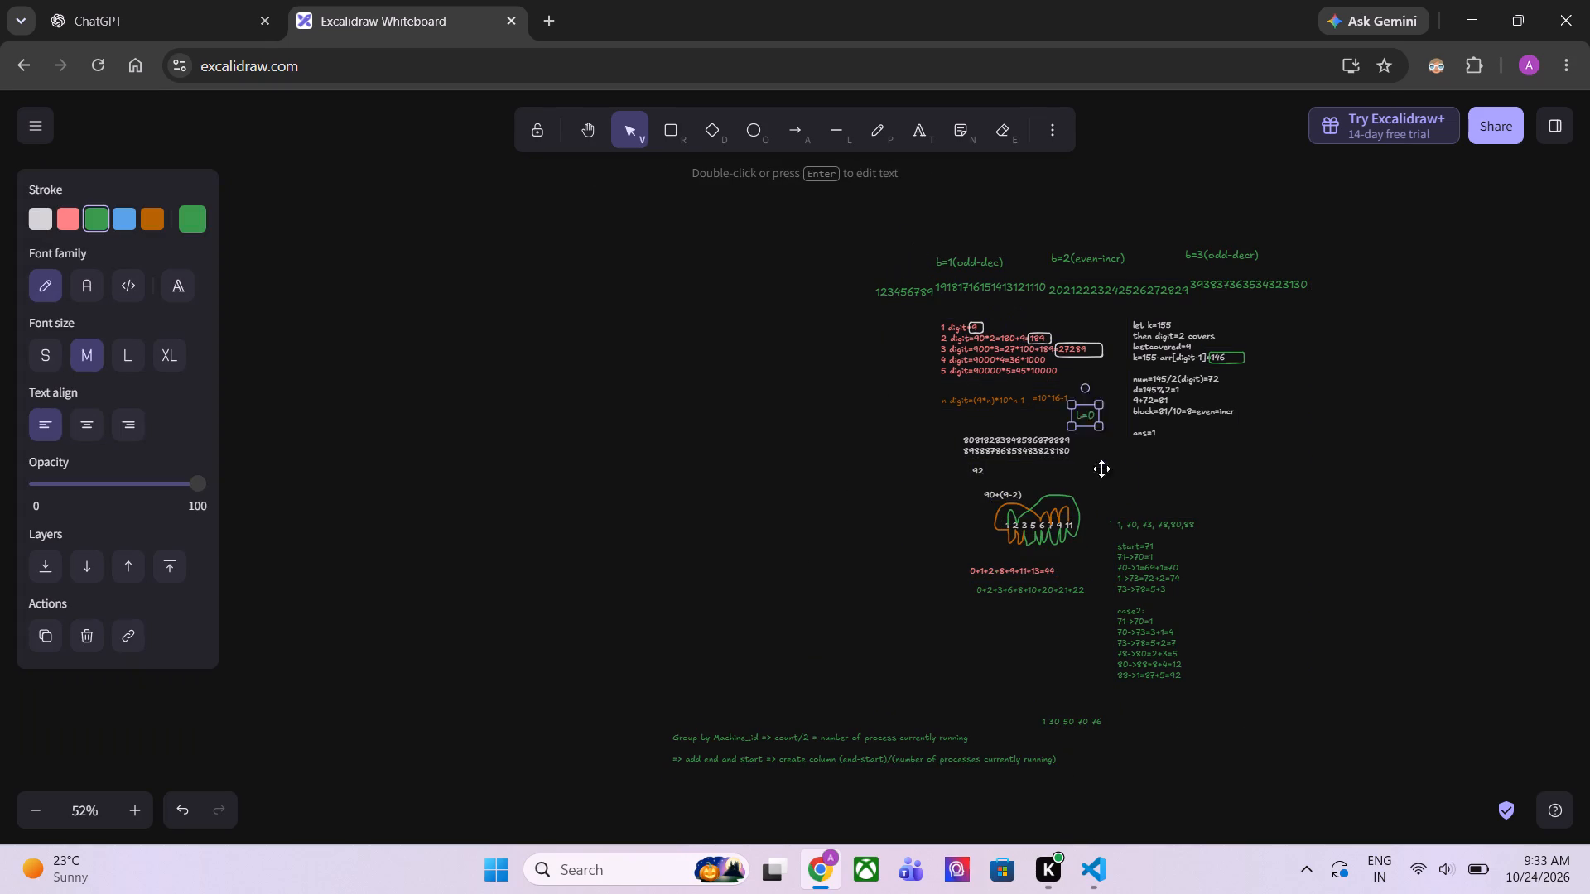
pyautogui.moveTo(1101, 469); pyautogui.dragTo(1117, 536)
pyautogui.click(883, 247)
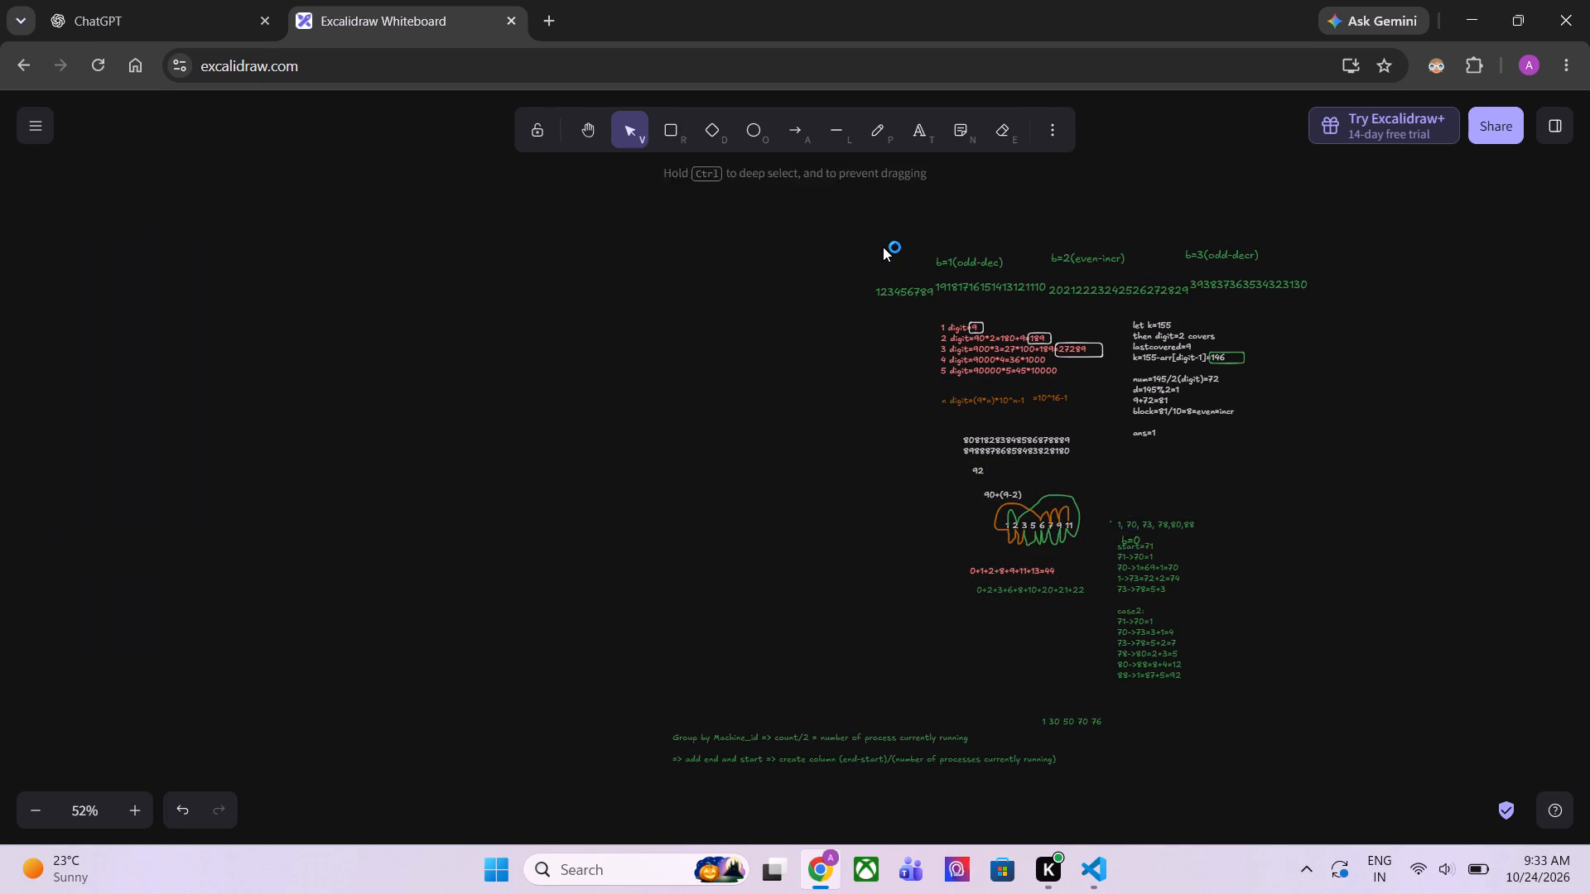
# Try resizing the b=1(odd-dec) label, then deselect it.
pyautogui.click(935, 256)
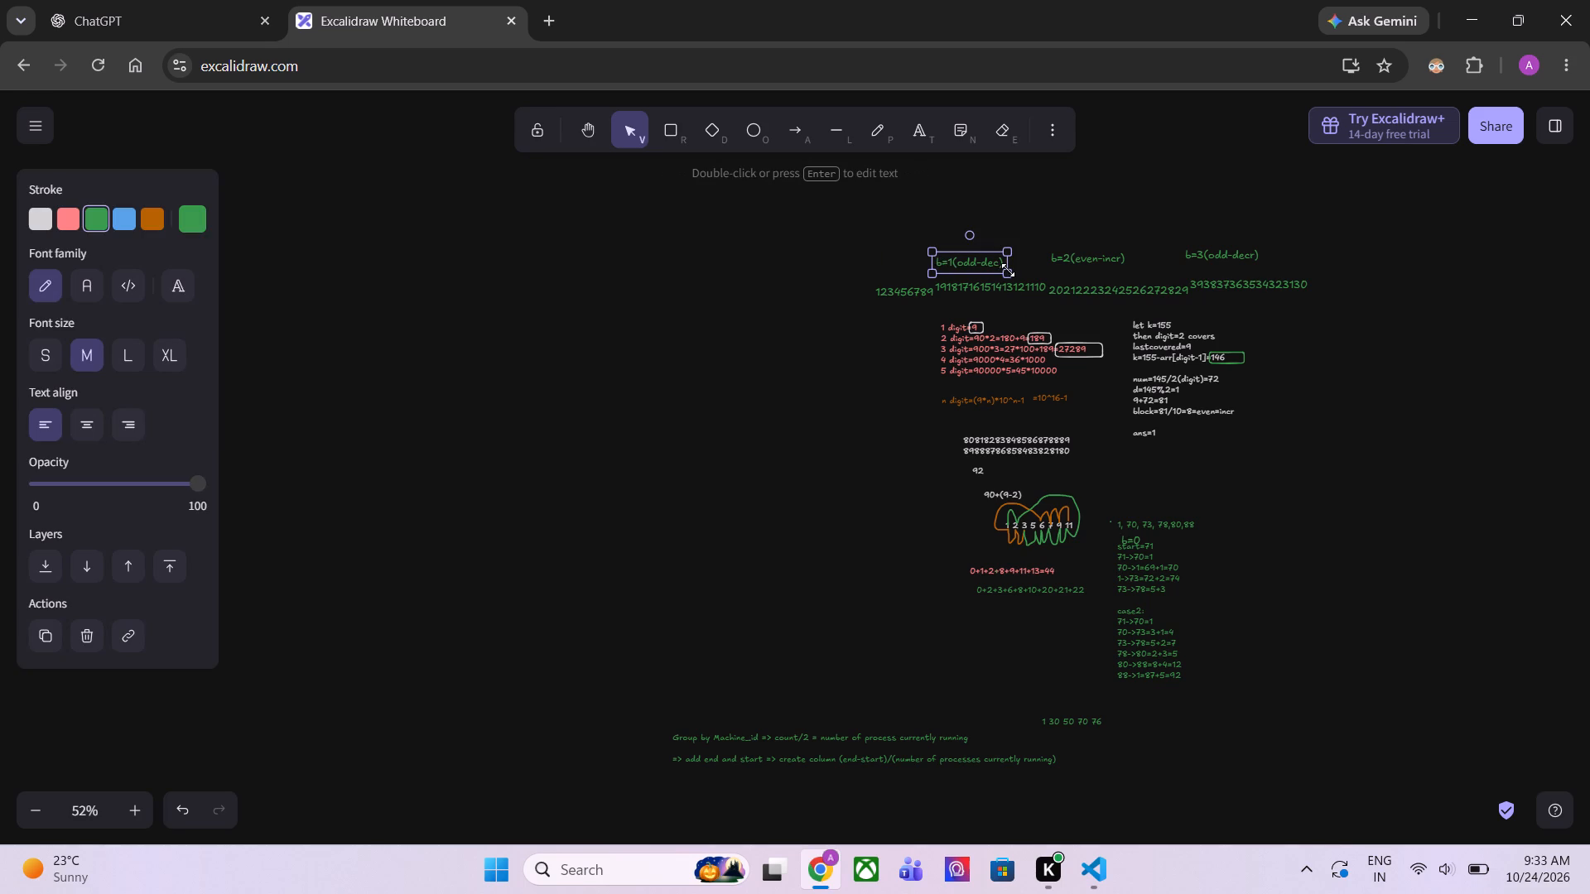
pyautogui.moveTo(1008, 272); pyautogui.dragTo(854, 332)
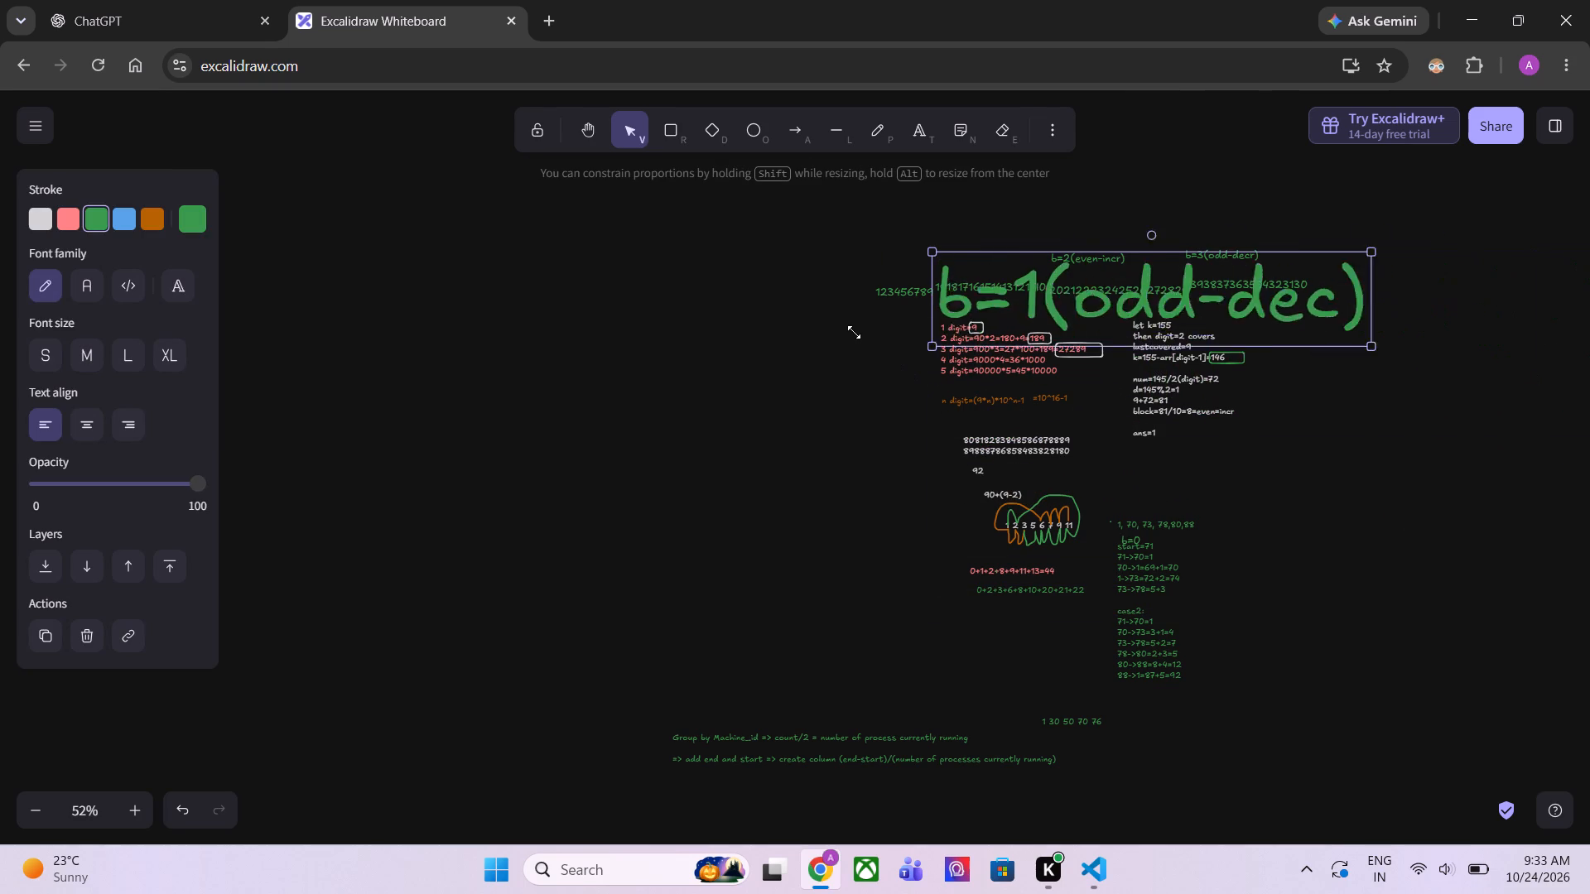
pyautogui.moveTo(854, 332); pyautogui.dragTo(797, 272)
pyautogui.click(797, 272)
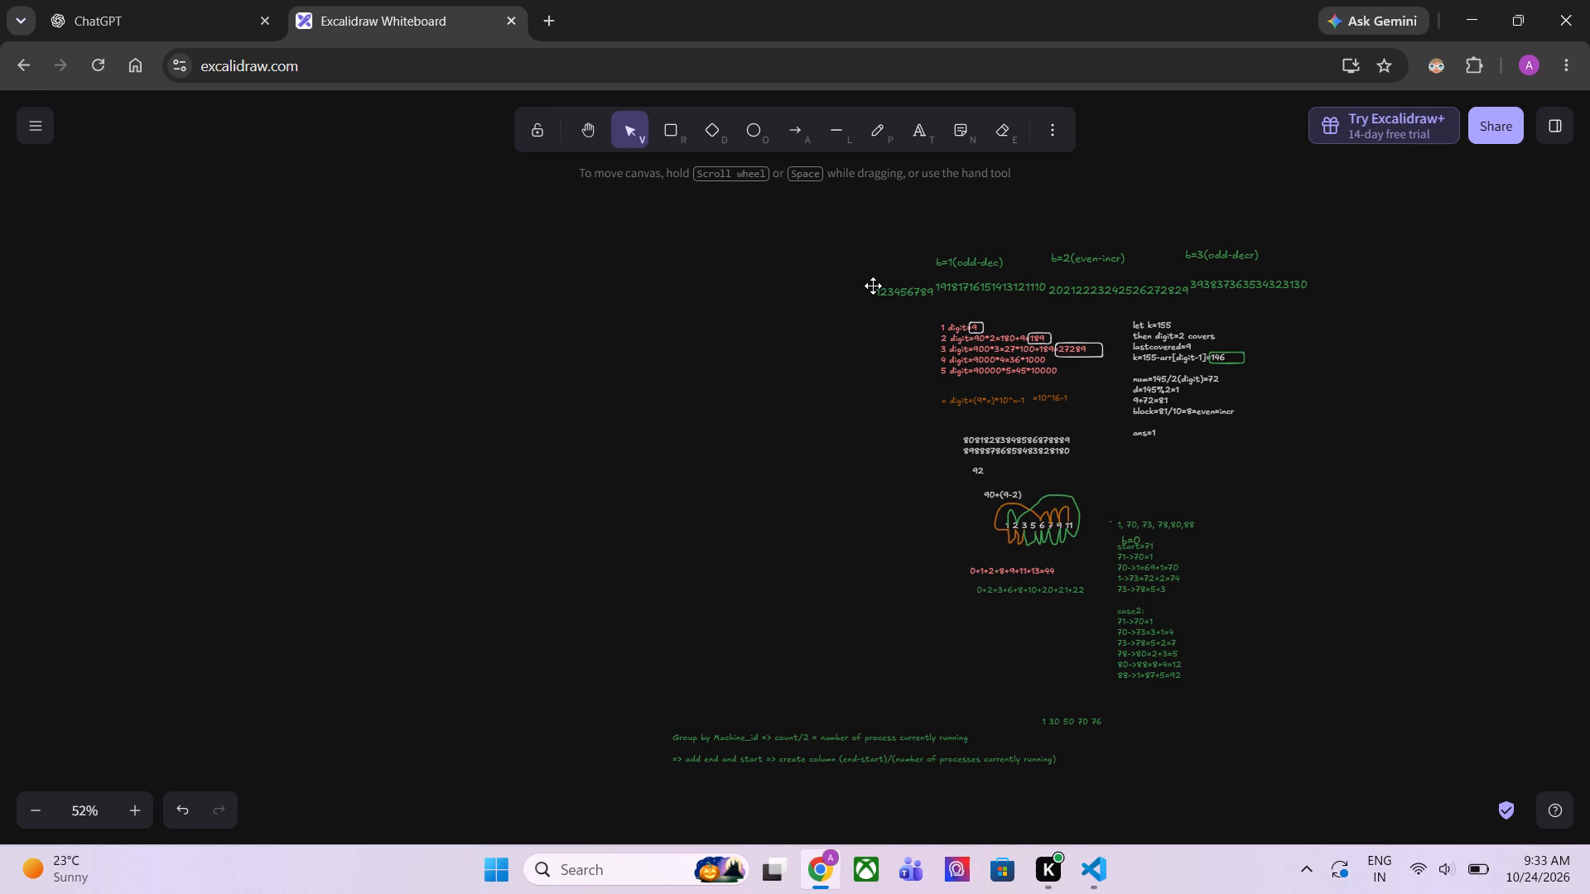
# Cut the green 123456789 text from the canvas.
pyautogui.moveTo(873, 286); pyautogui.dragTo(896, 311)
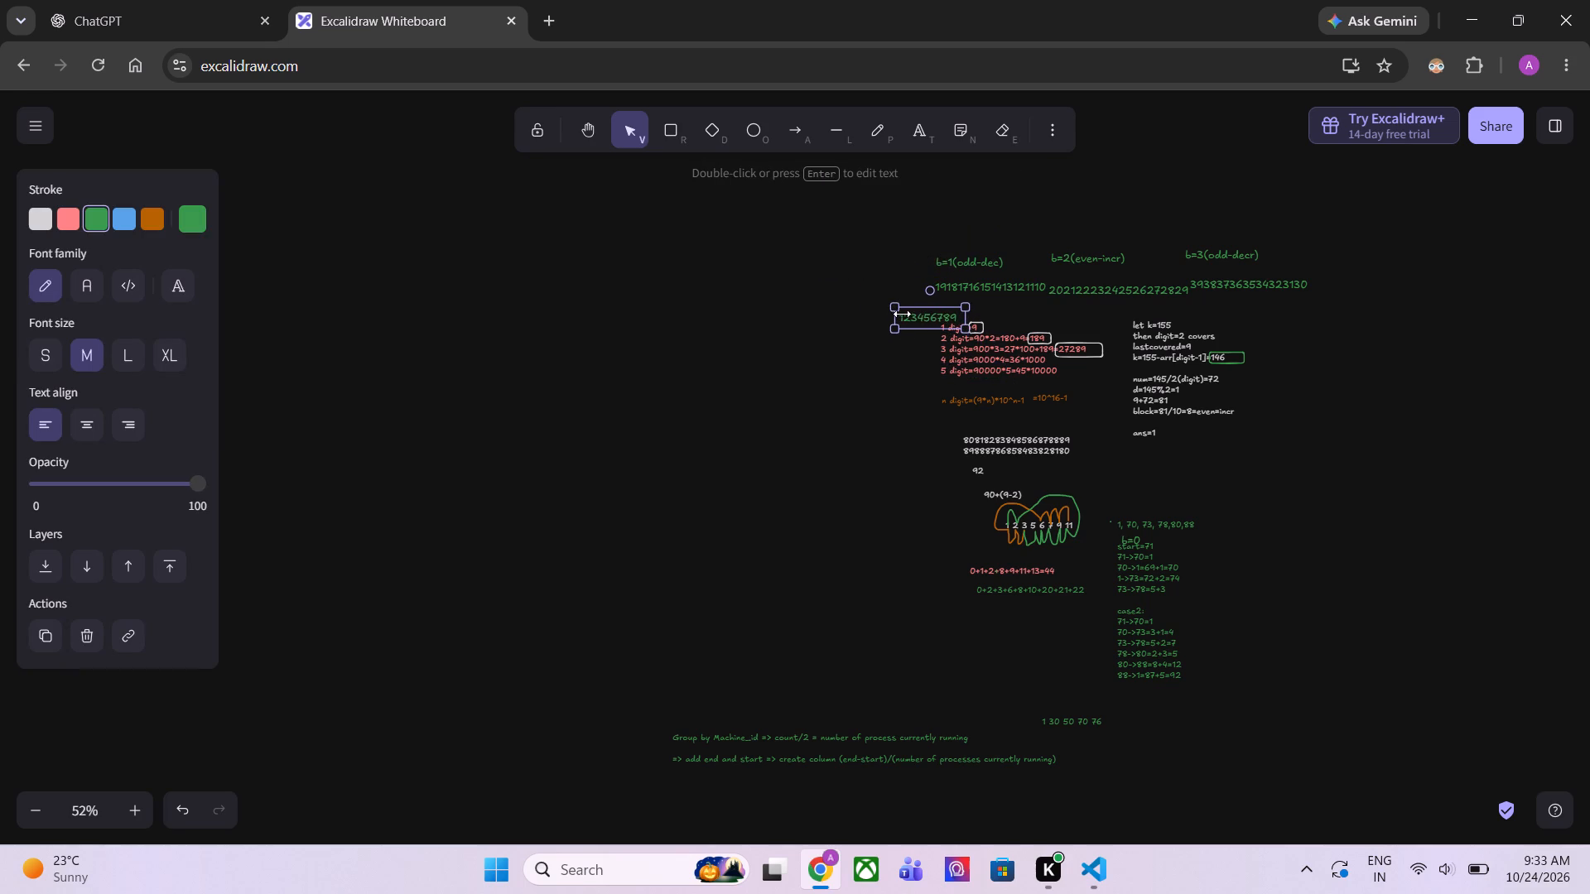
pyautogui.rightClick(928, 318)
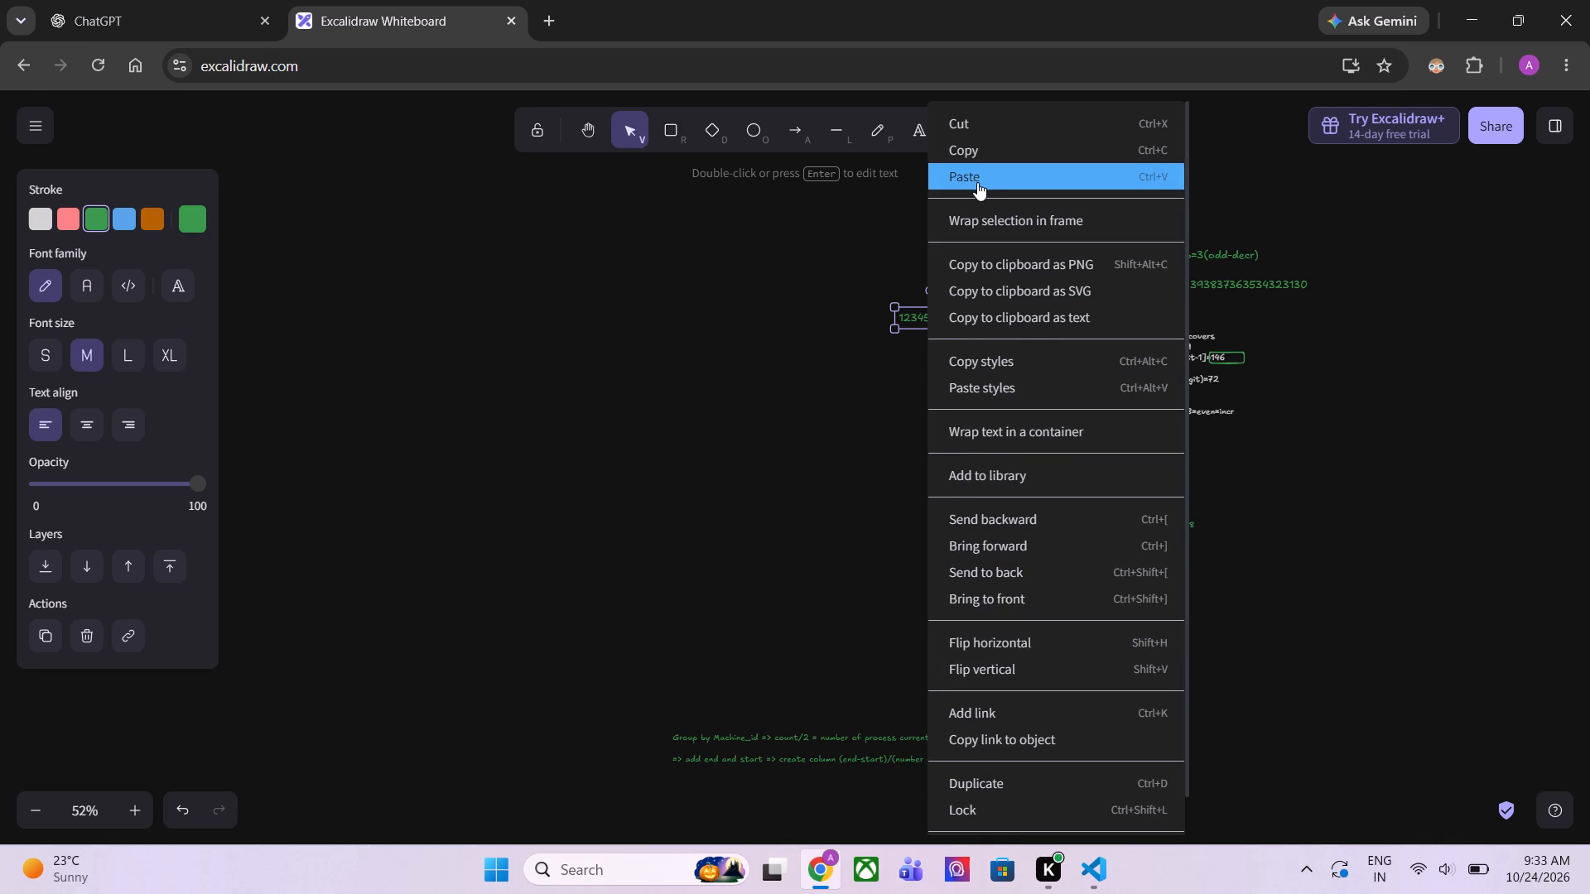
pyautogui.click(981, 122)
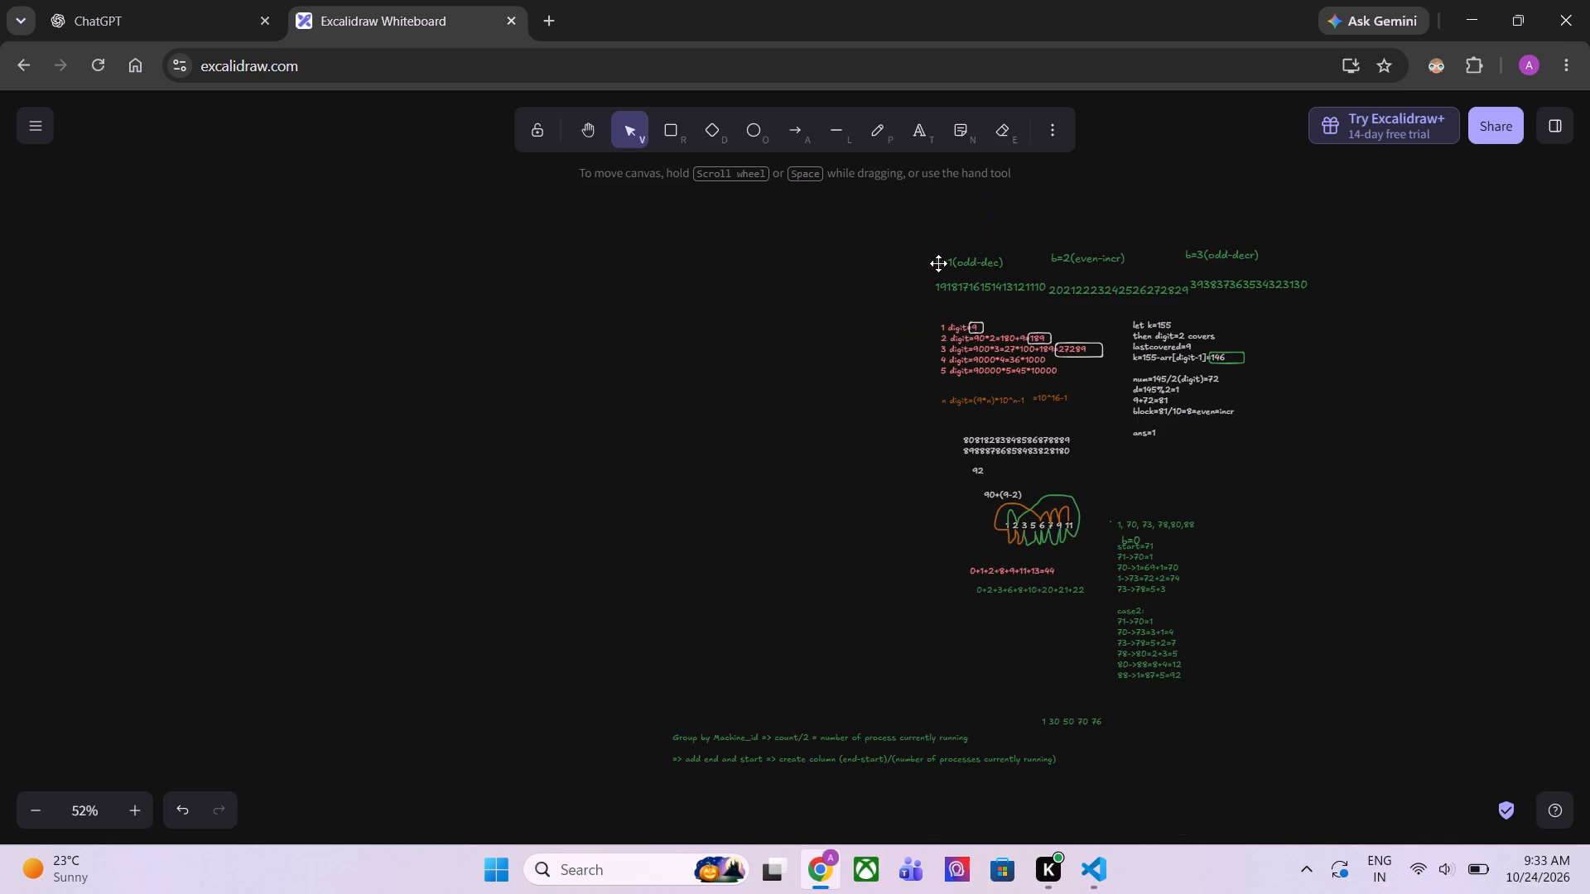
# Select the block of number-pattern notes, from the b=1, b=2 and b=3 labels down to 1 30 50 70 76, and cut it.
pyautogui.moveTo(938, 263); pyautogui.dragTo(950, 295)
pyautogui.click(865, 275)
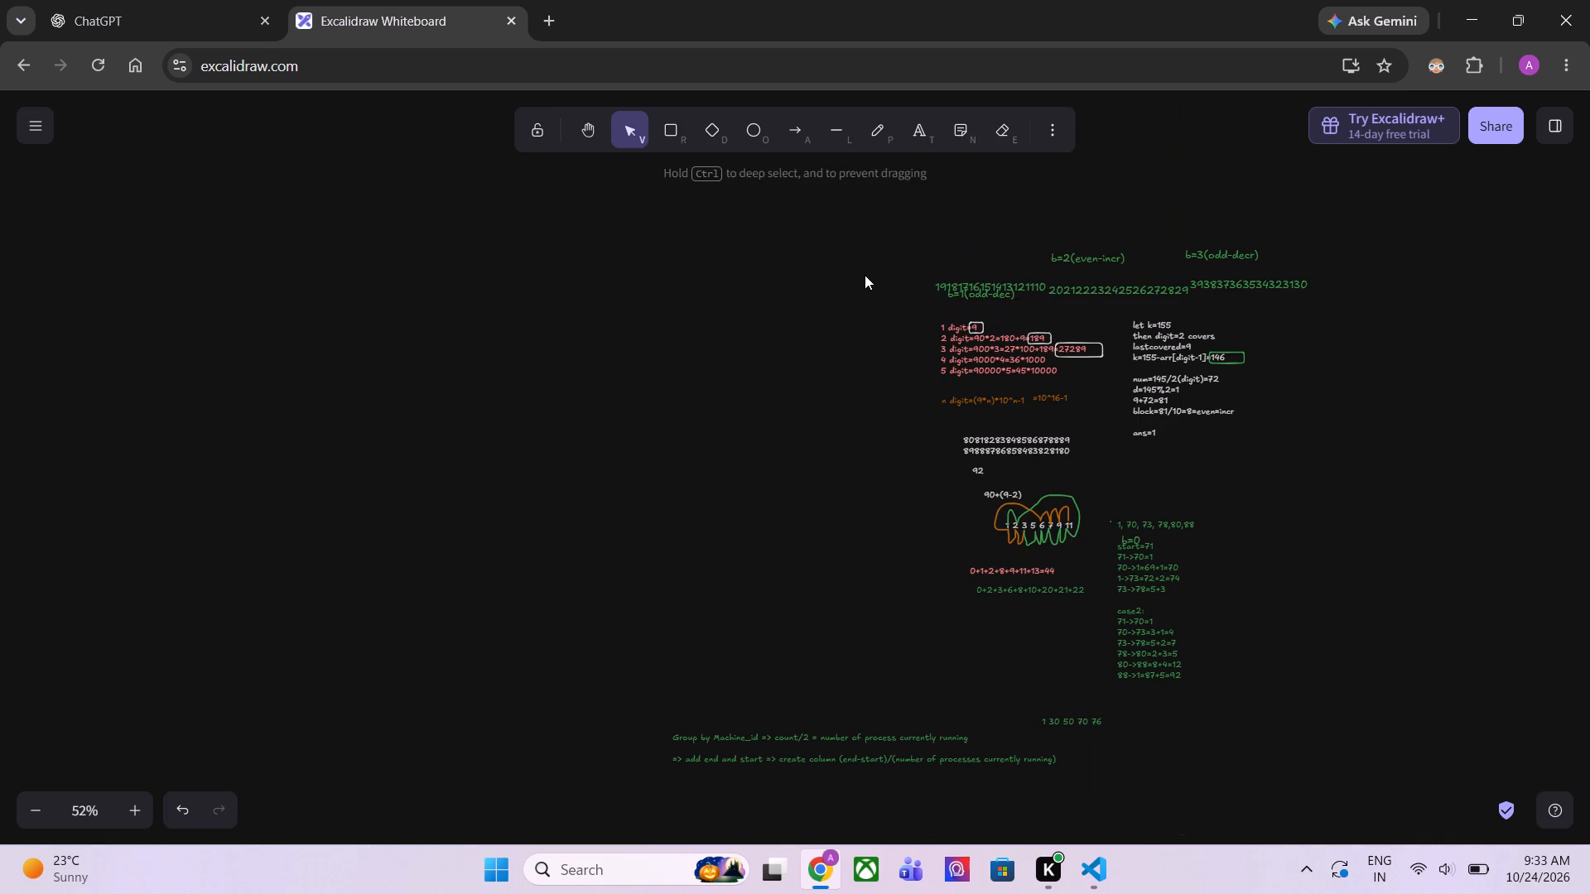
pyautogui.moveTo(936, 232); pyautogui.dragTo(1000, 299)
pyautogui.moveTo(1000, 299); pyautogui.dragTo(1323, 722)
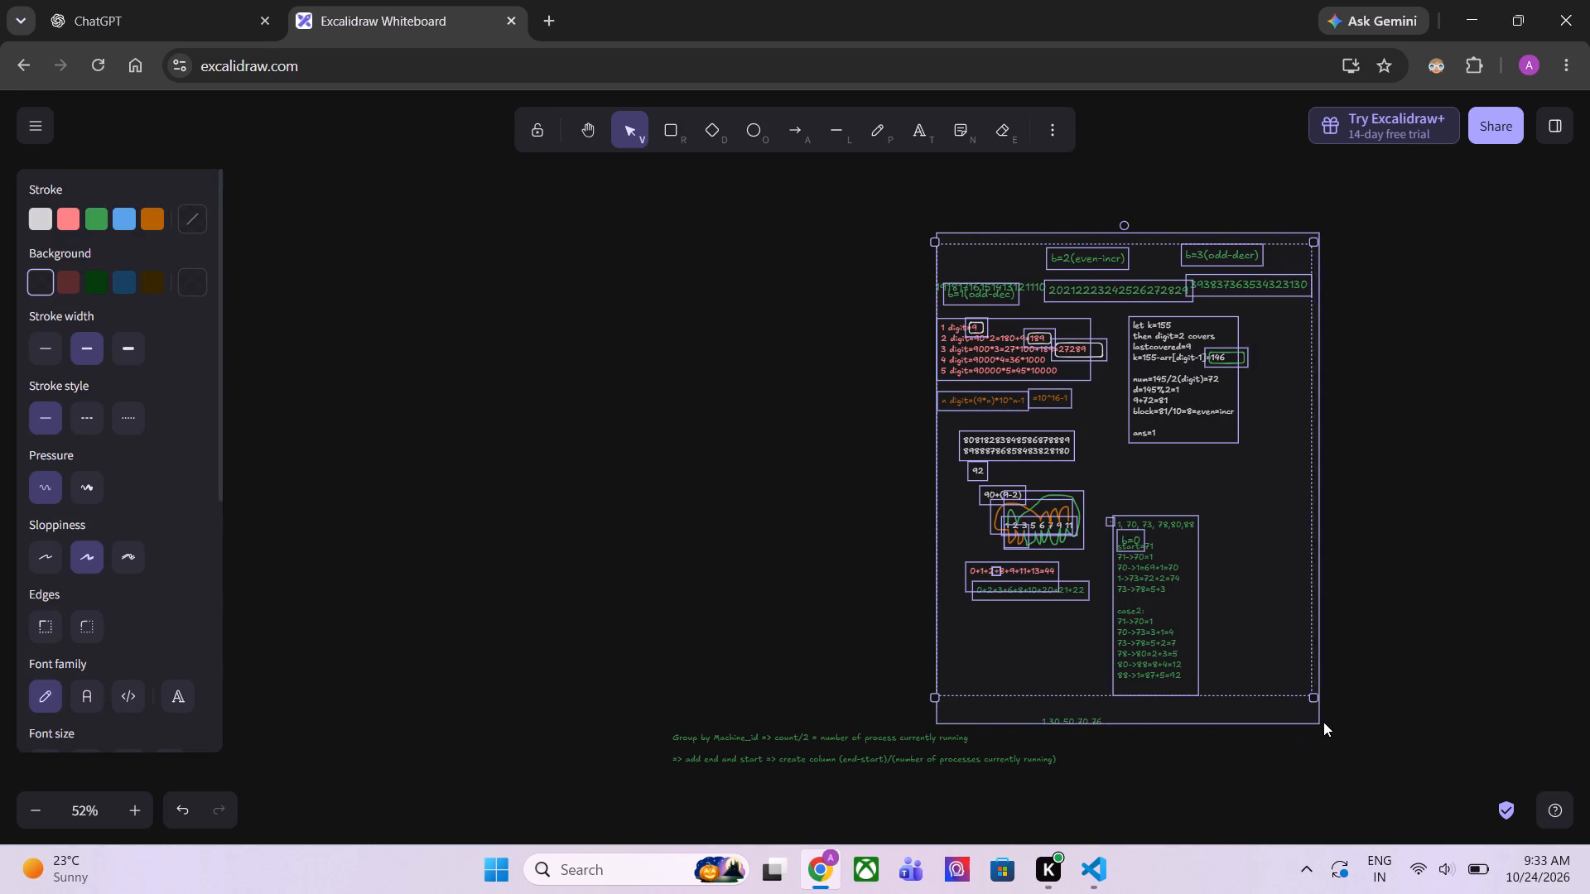
pyautogui.moveTo(1323, 722); pyautogui.dragTo(1368, 729)
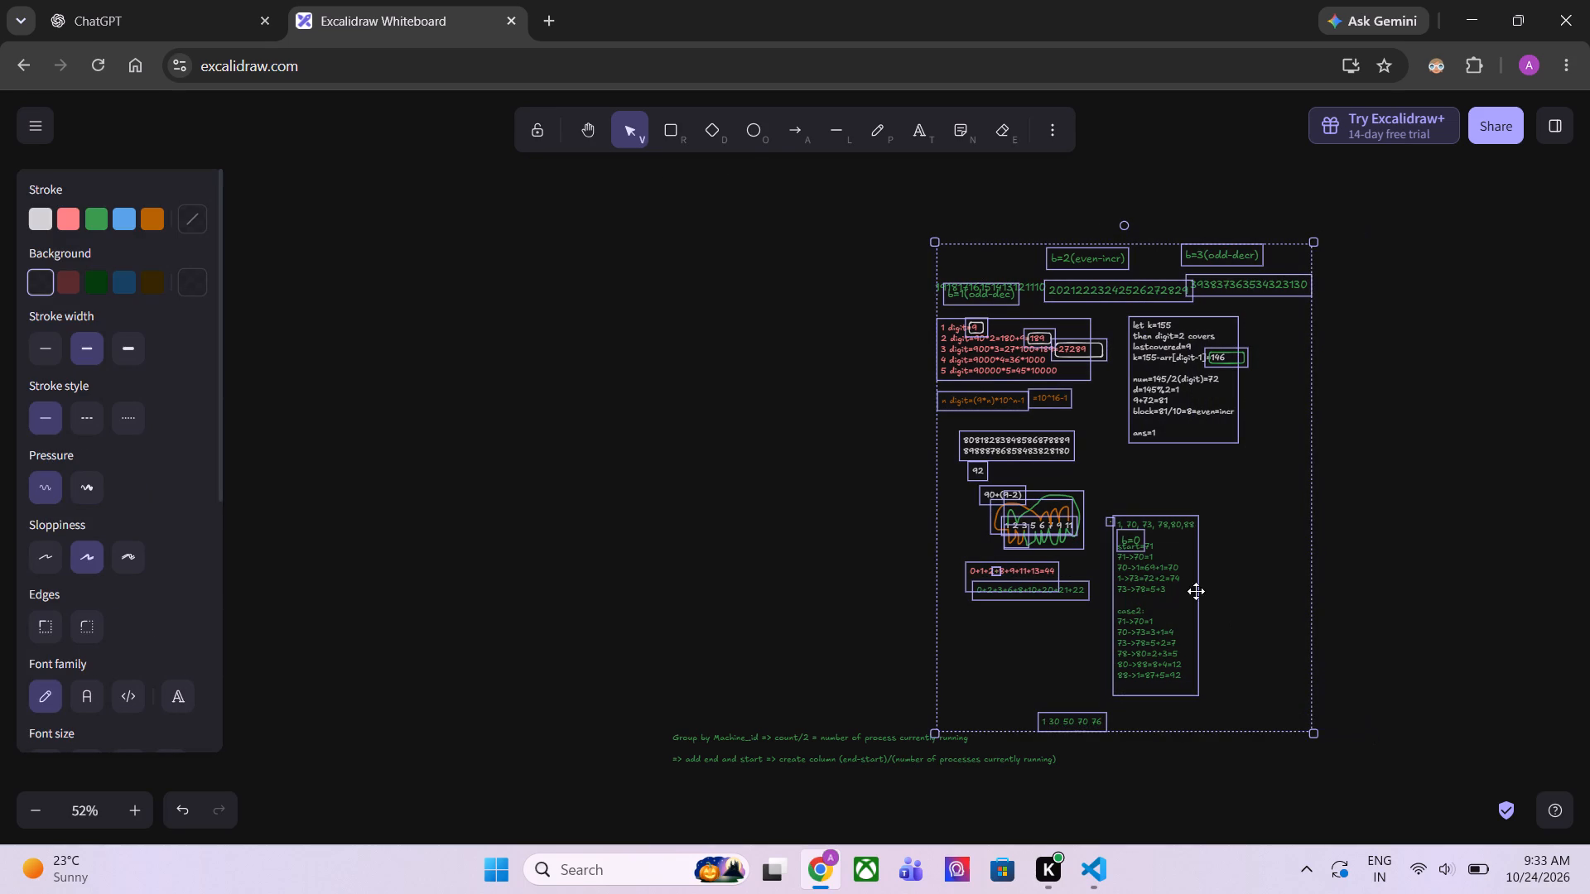
pyautogui.rightClick(1085, 450)
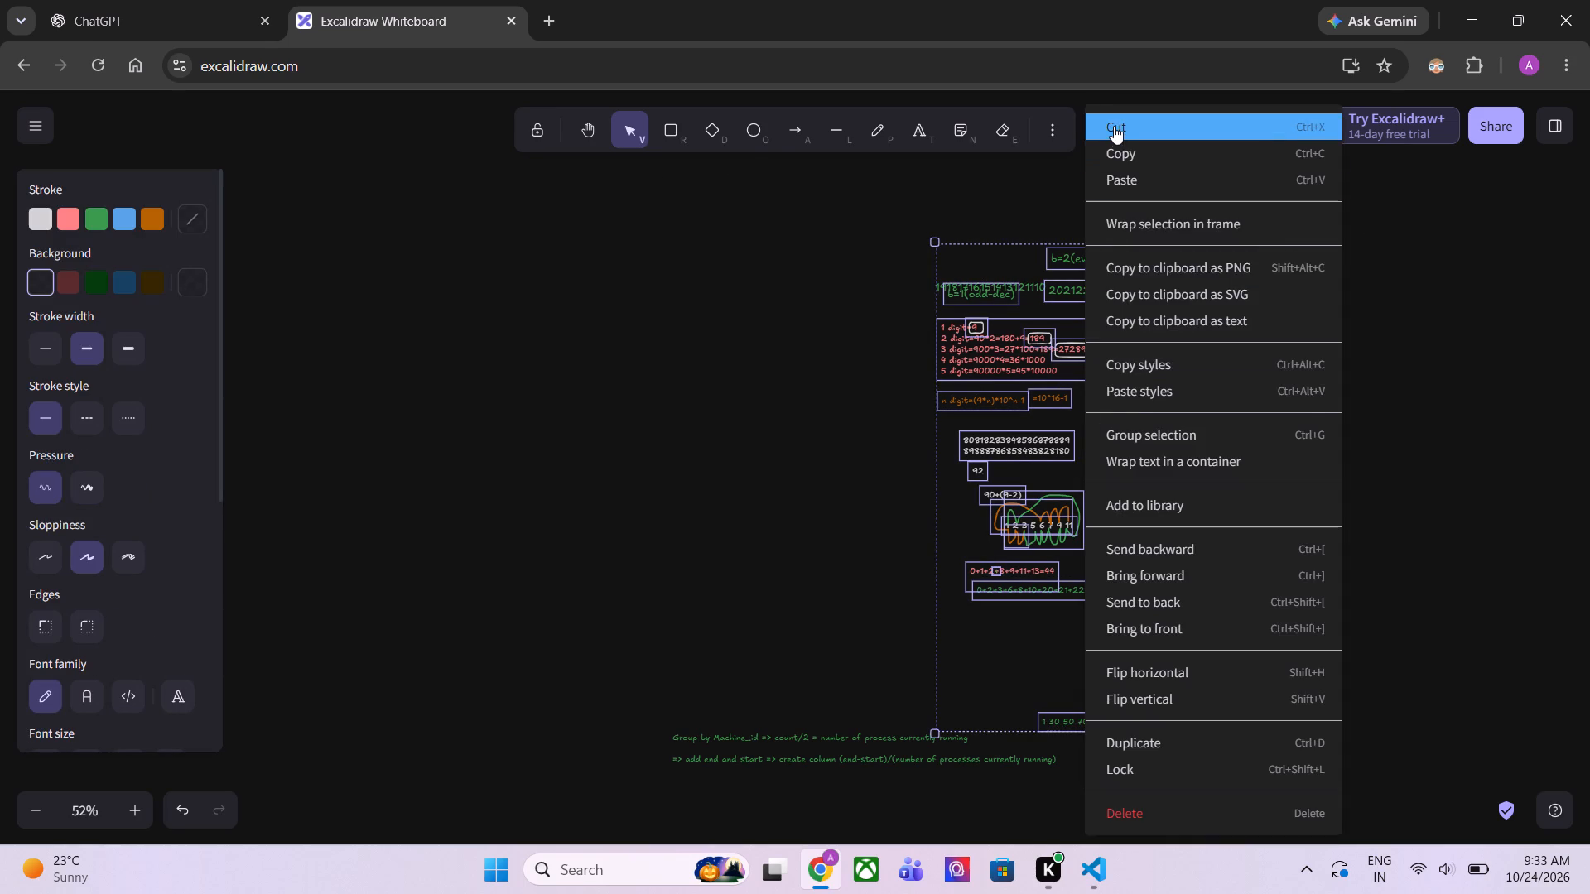
pyautogui.click(1114, 126)
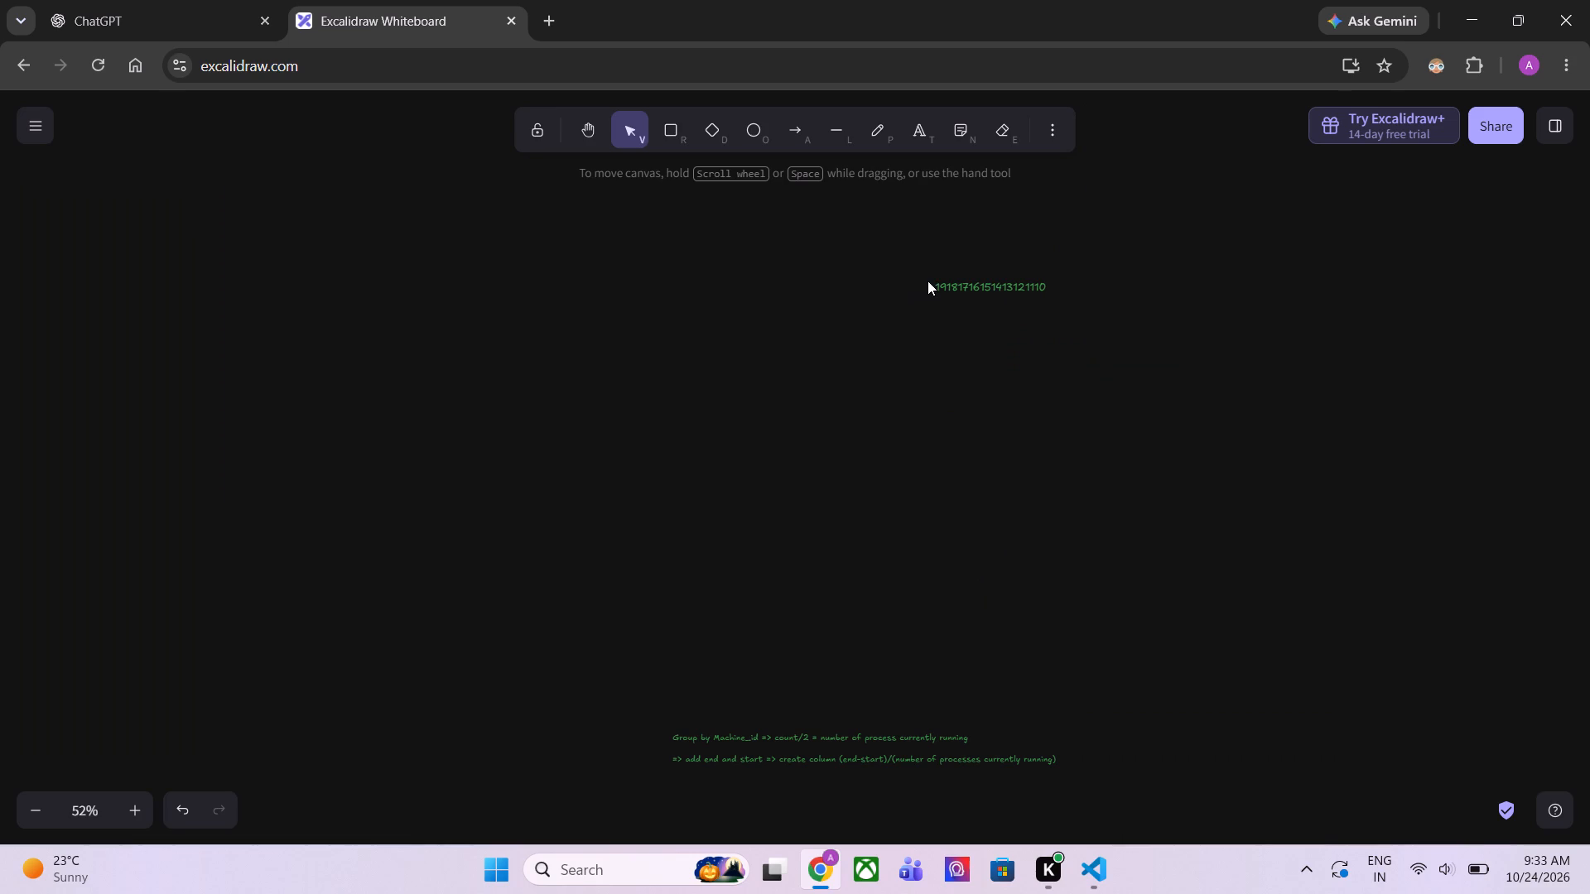
# Cut the leftover green number string starting with 191817 from the canvas.
pyautogui.moveTo(927, 281); pyautogui.dragTo(1061, 298)
pyautogui.moveTo(929, 270); pyautogui.dragTo(1082, 300)
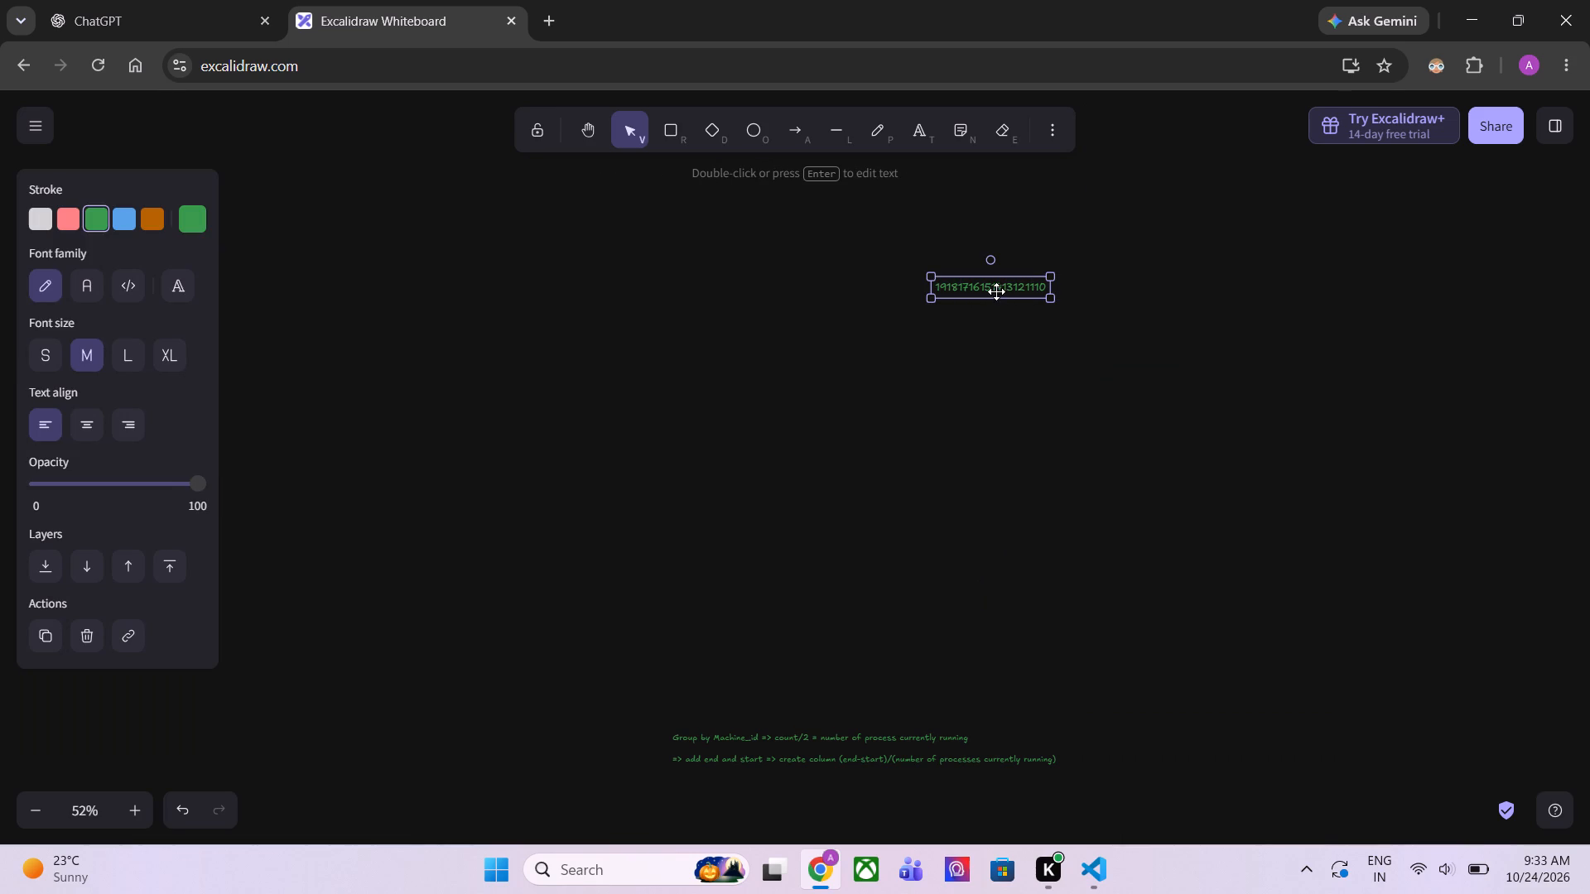
pyautogui.rightClick(996, 291)
pyautogui.click(1036, 129)
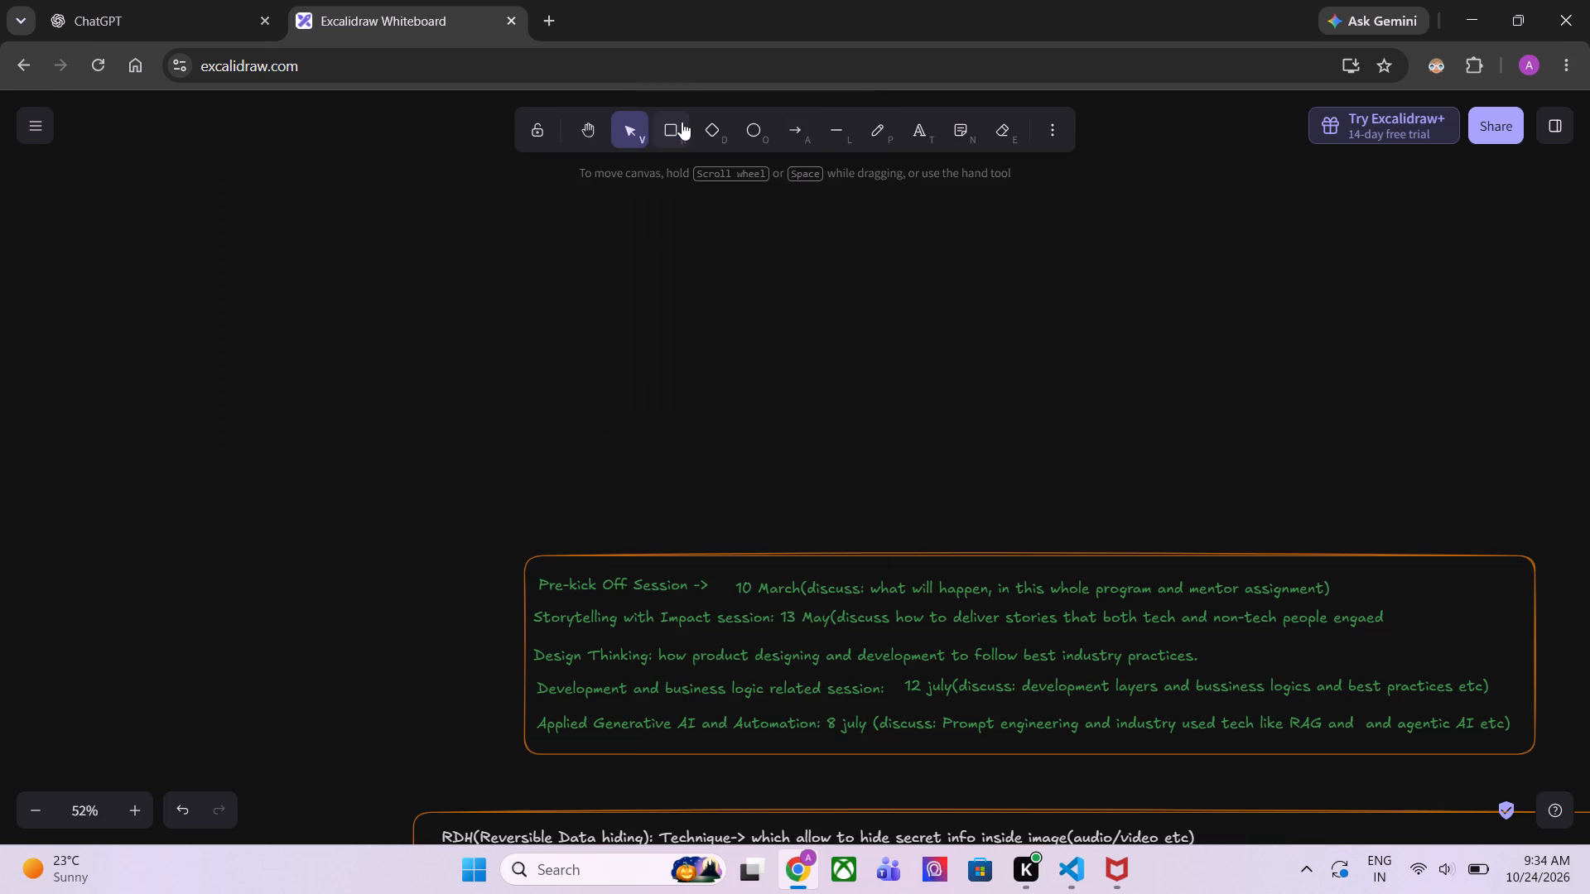
# Select the orange-framed session schedule, from Pre-kick Off Session to Applied Generative AI and Automation, and cut it.
pyautogui.rightClick(628, 581)
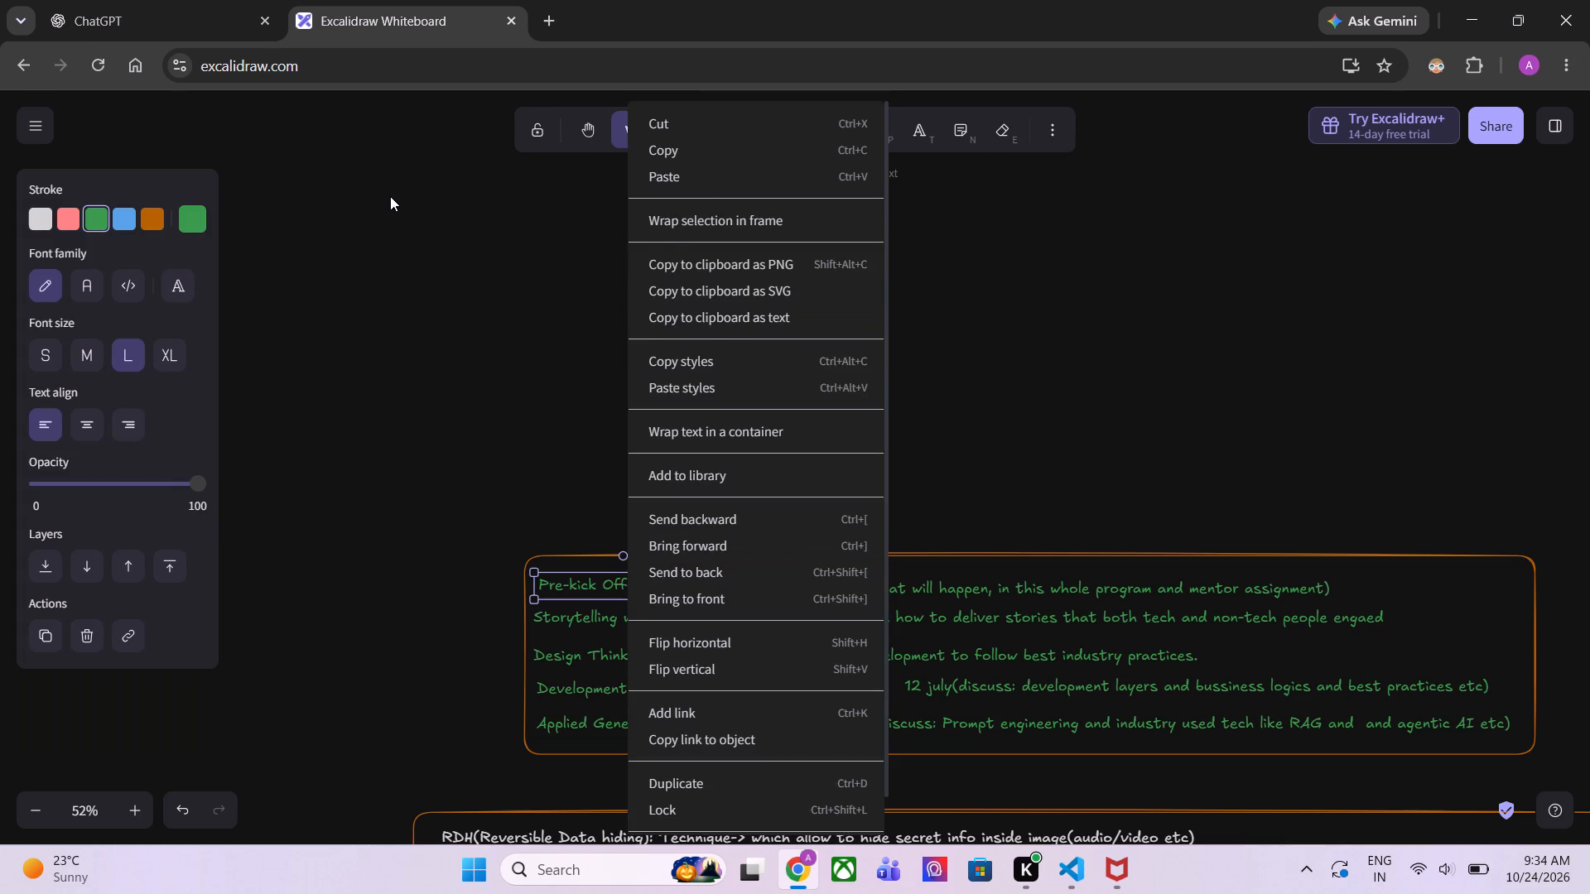
pyautogui.click(390, 196)
pyautogui.scroll(-2, 557, 517)
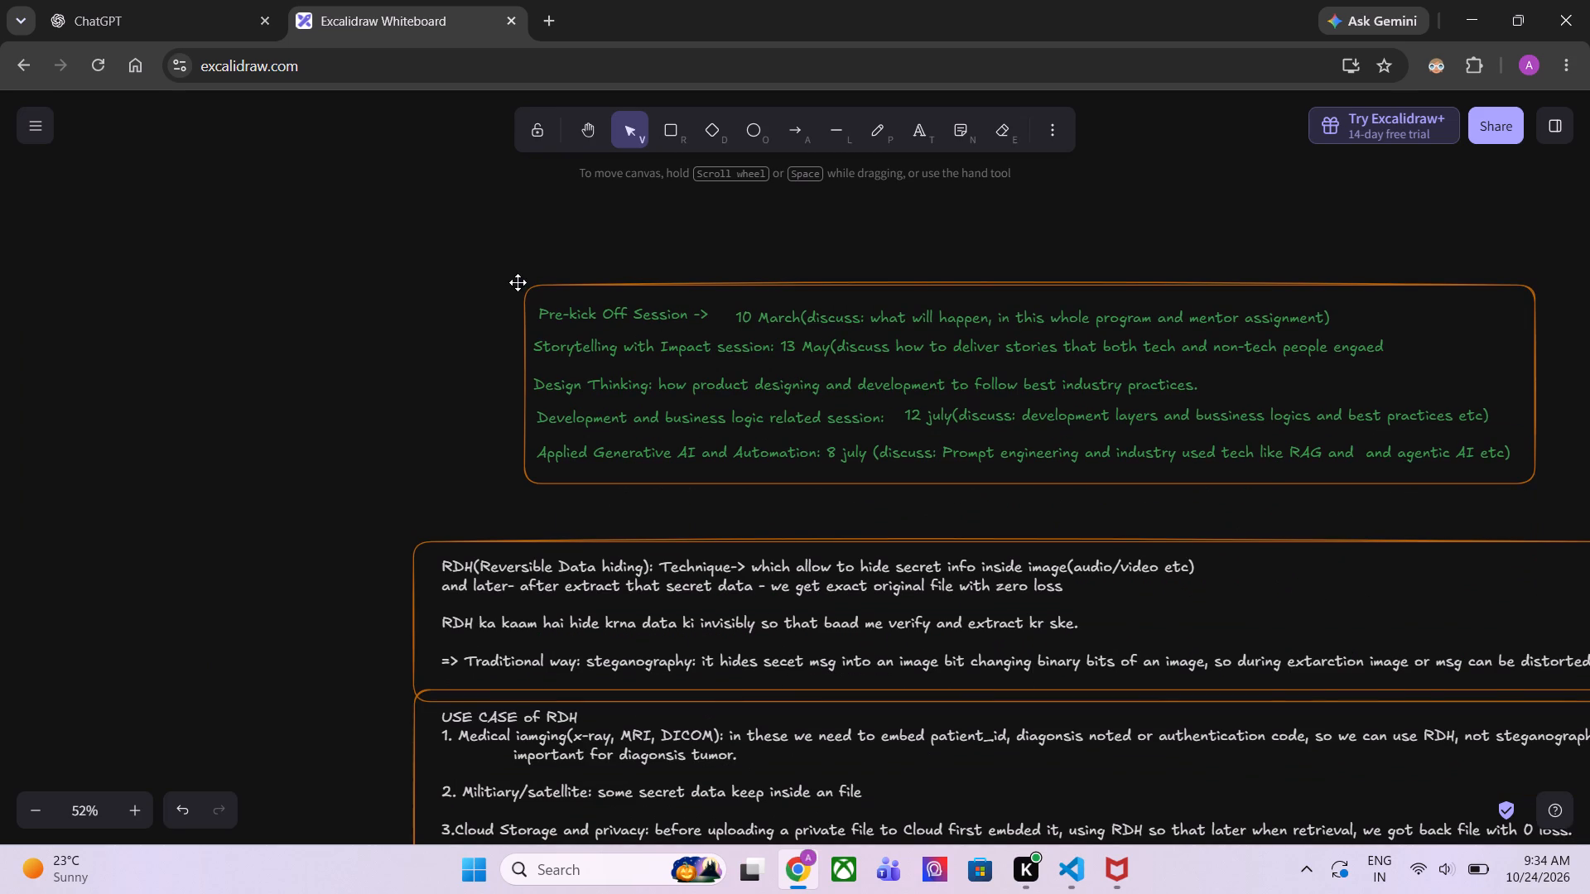
pyautogui.moveTo(506, 245); pyautogui.dragTo(1589, 493)
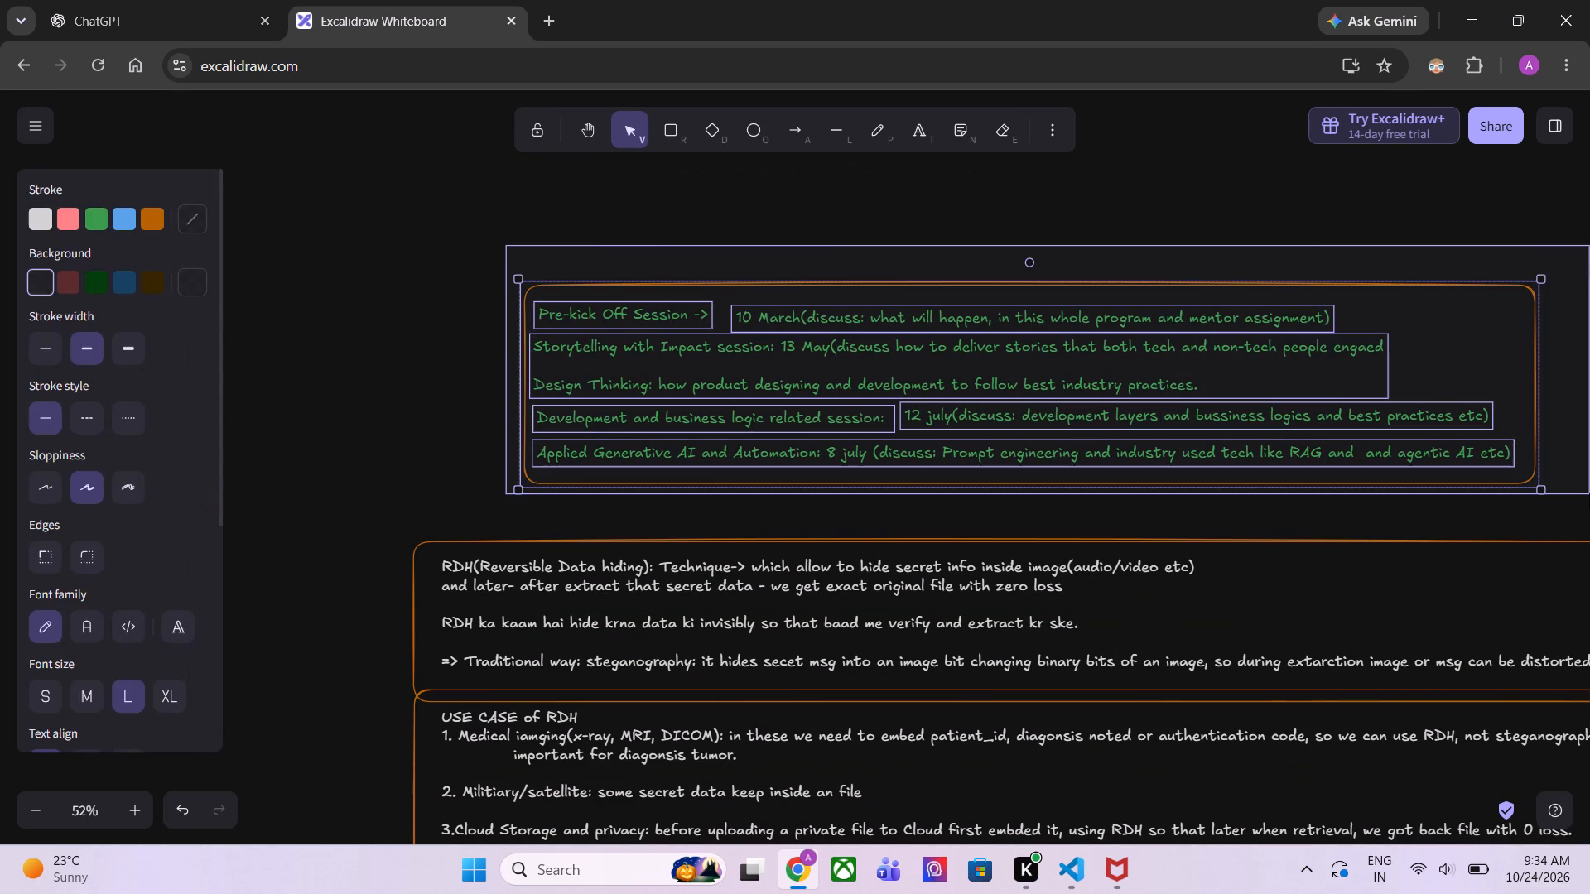
pyautogui.moveTo(1589, 493); pyautogui.dragTo(1579, 507)
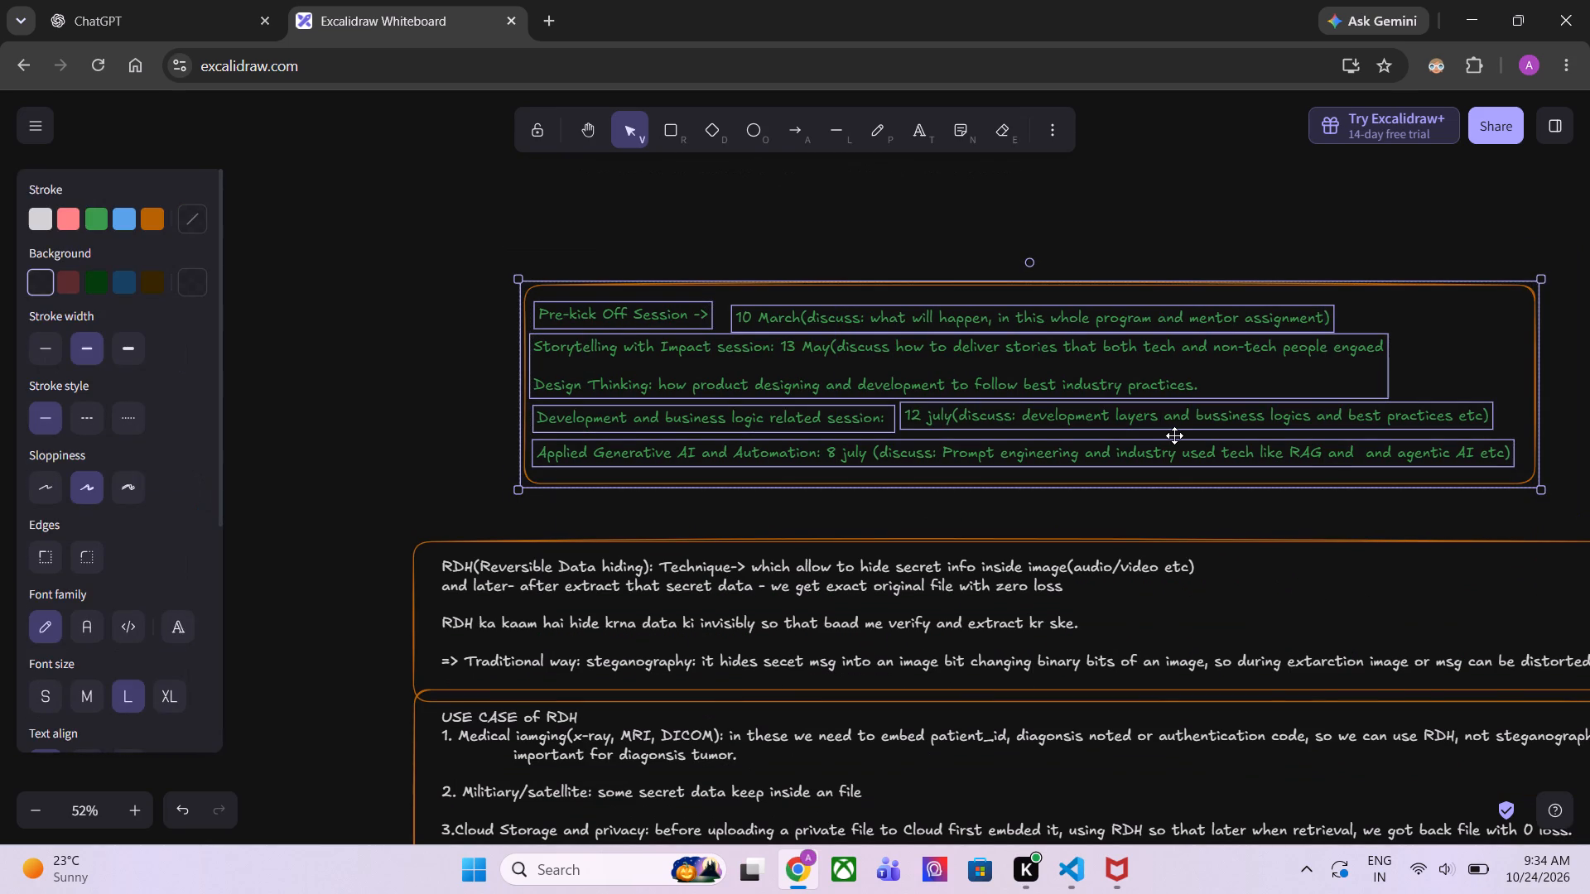
pyautogui.rightClick(1430, 315)
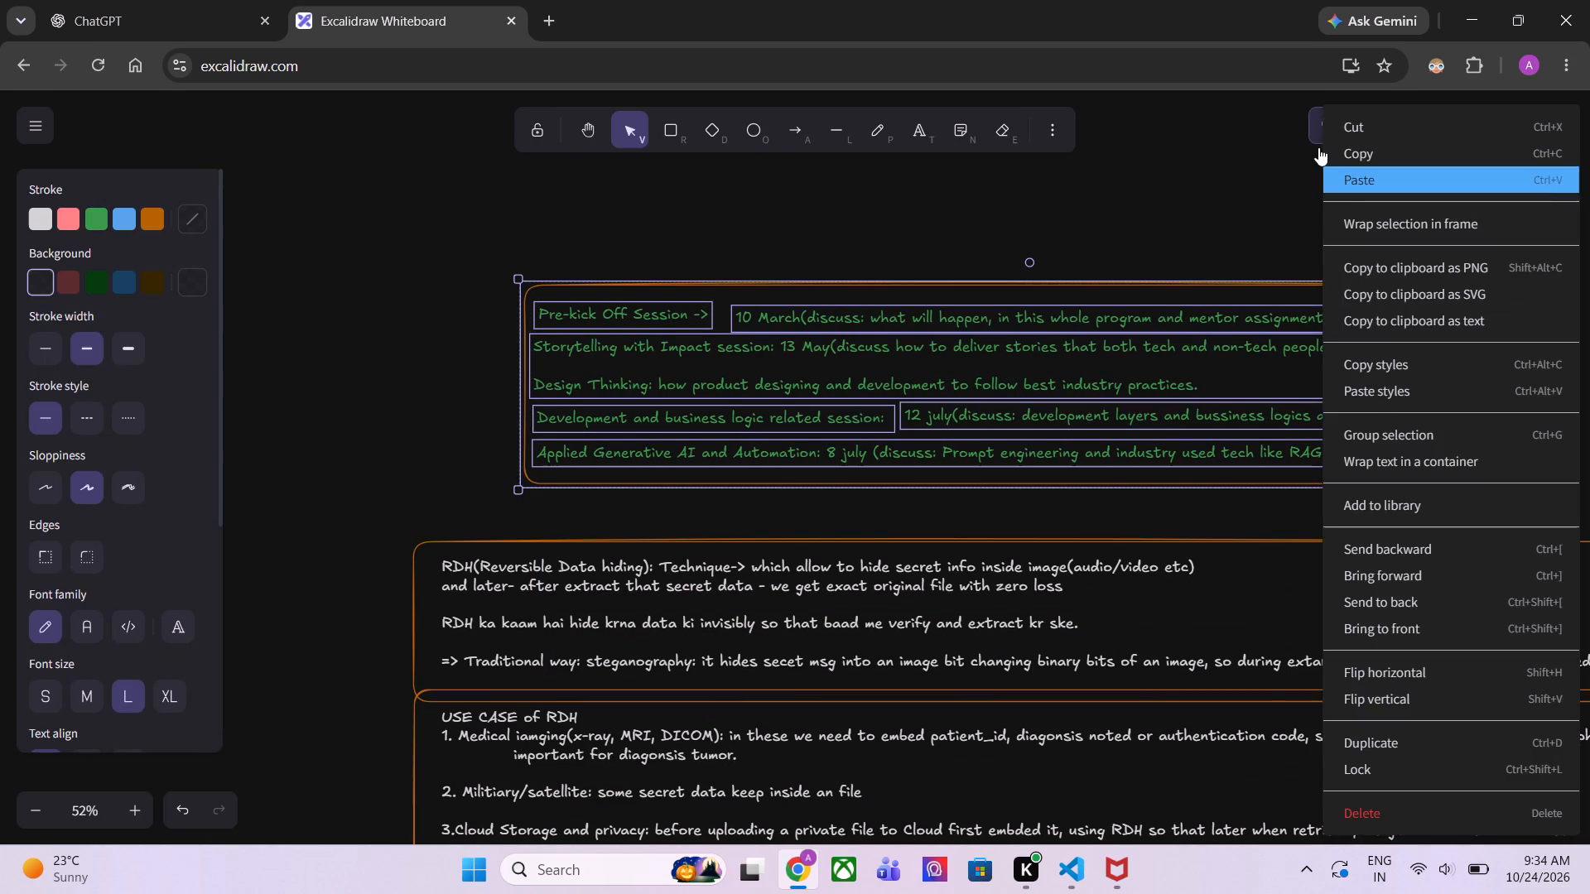
pyautogui.click(1351, 123)
# Select the RDH notes together with the grid and rectangle diagrams below them, move them beside the orange flowchart, and deselect them.
pyautogui.scroll(-3, 797, 270)
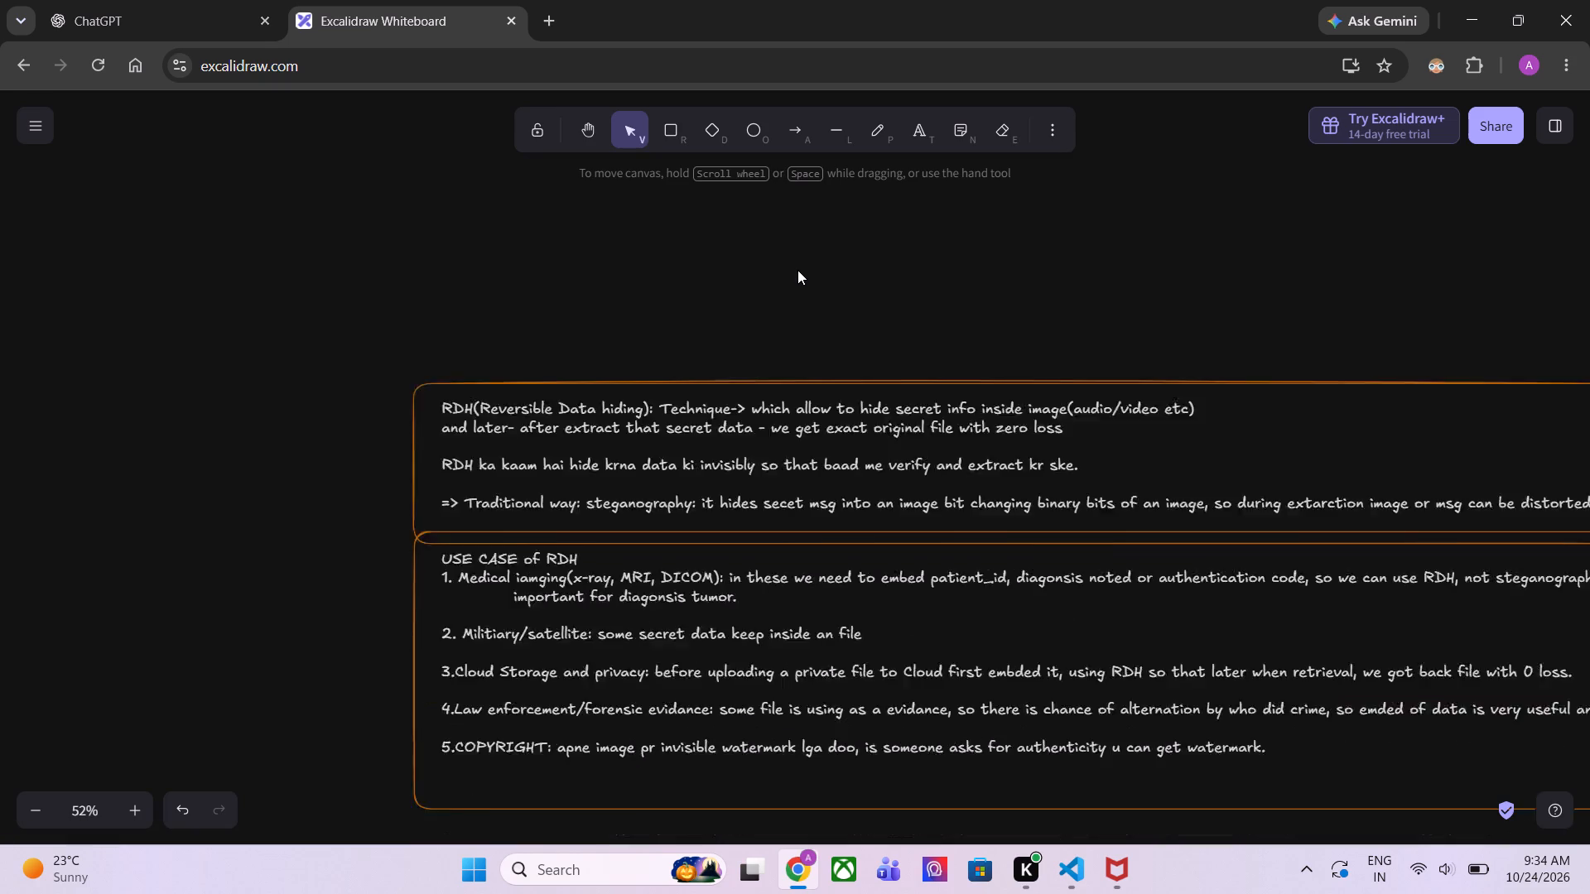
pyautogui.scroll(-1, 797, 270)
pyautogui.scroll(2, 797, 270)
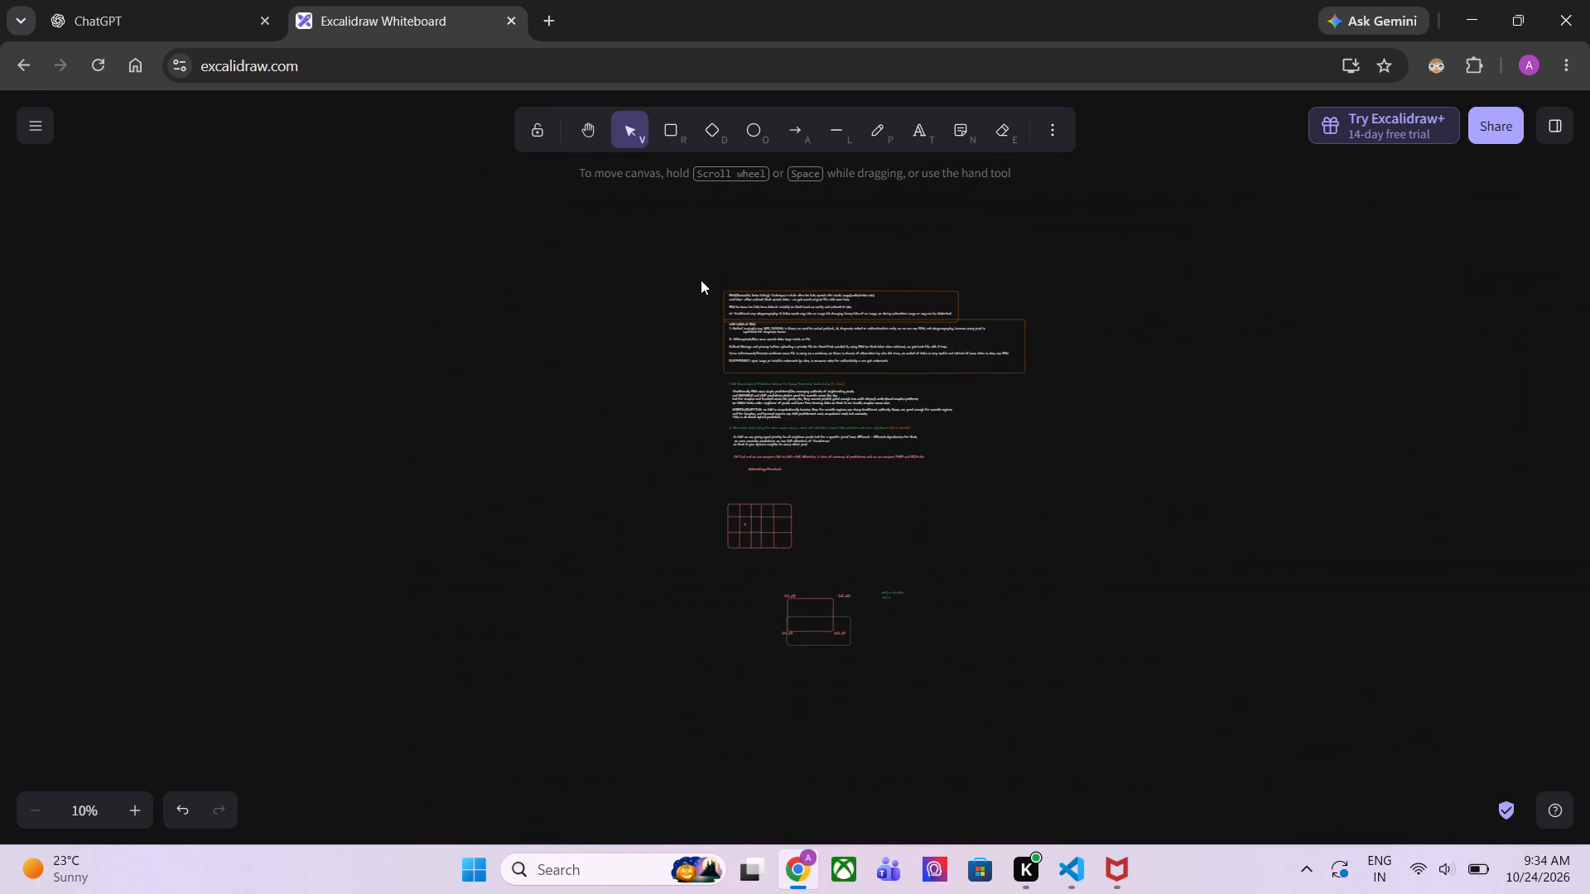
pyautogui.moveTo(692, 263); pyautogui.dragTo(1091, 690)
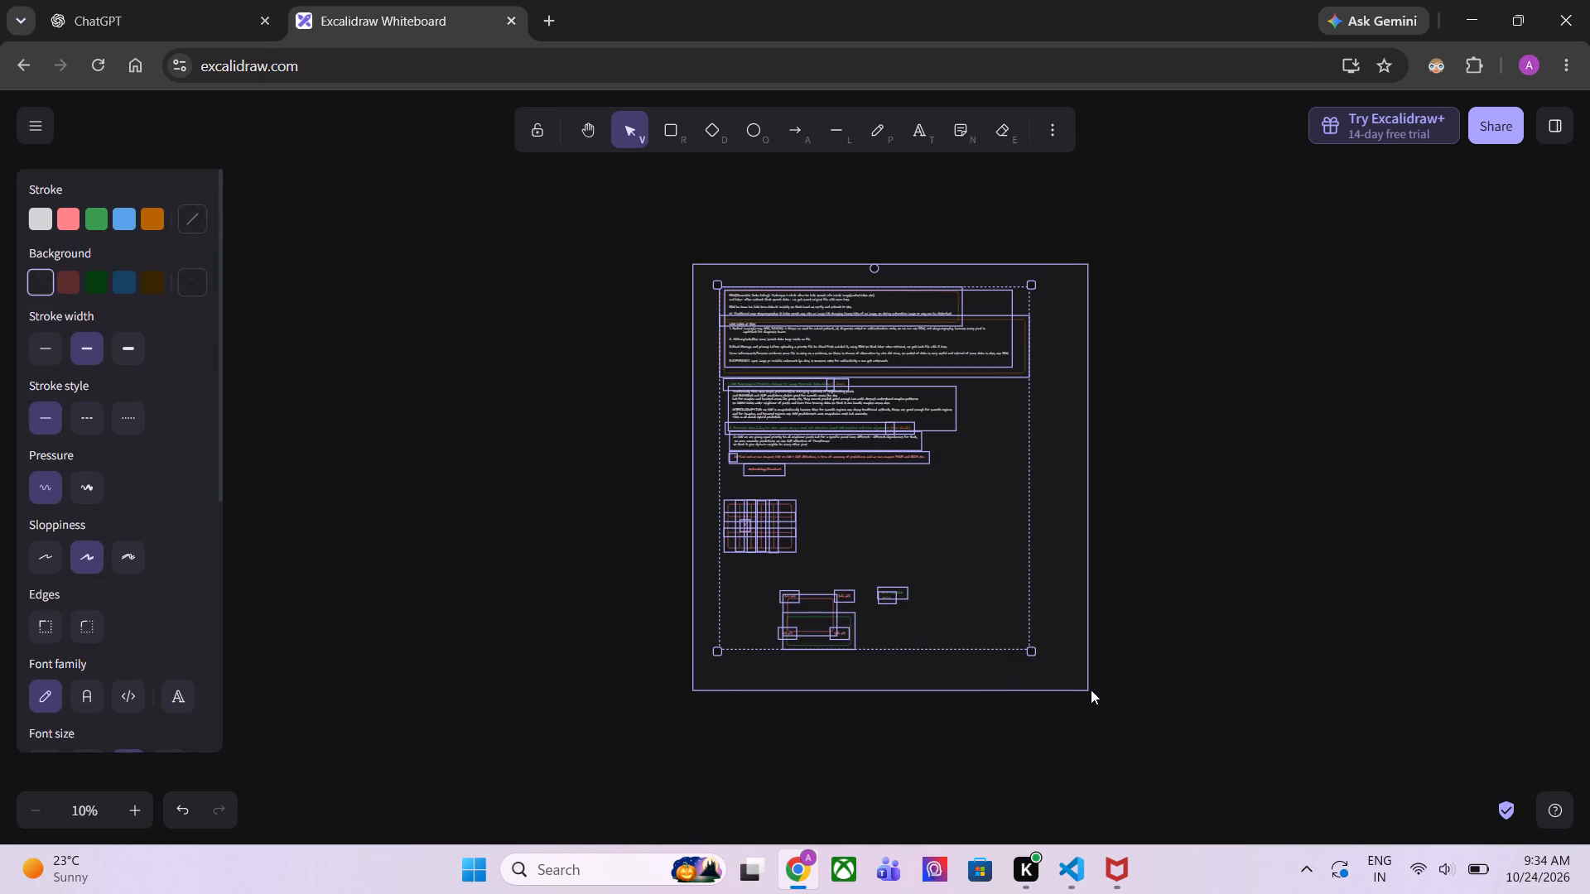
pyautogui.moveTo(1091, 690); pyautogui.dragTo(1095, 690)
pyautogui.moveTo(983, 554); pyautogui.dragTo(956, 444)
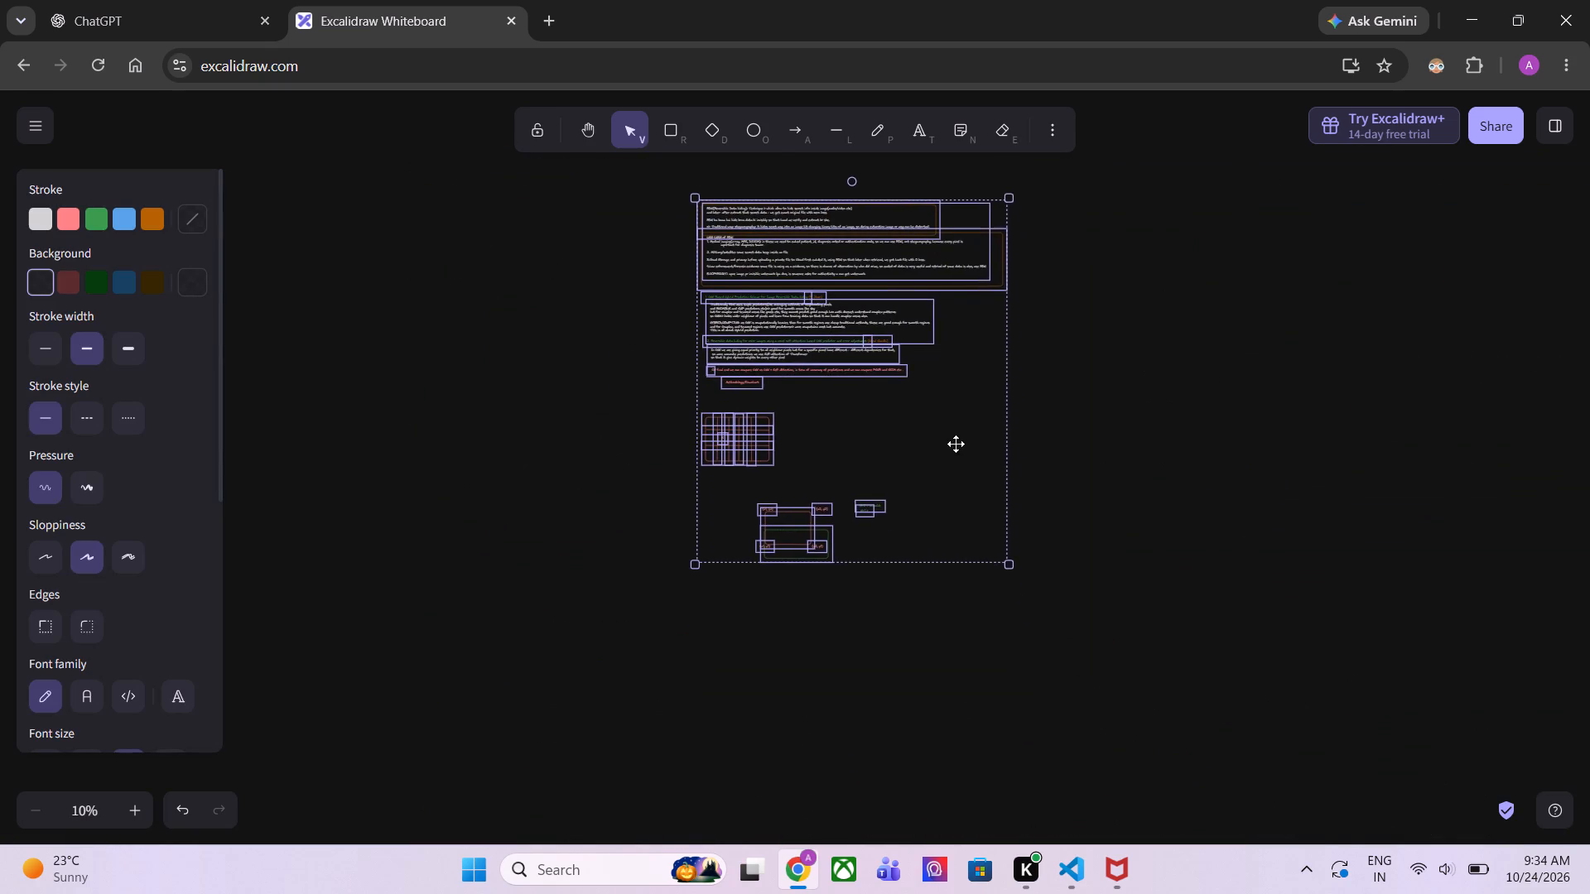
pyautogui.moveTo(956, 444); pyautogui.dragTo(937, 391)
pyautogui.scroll(4, 1120, 461)
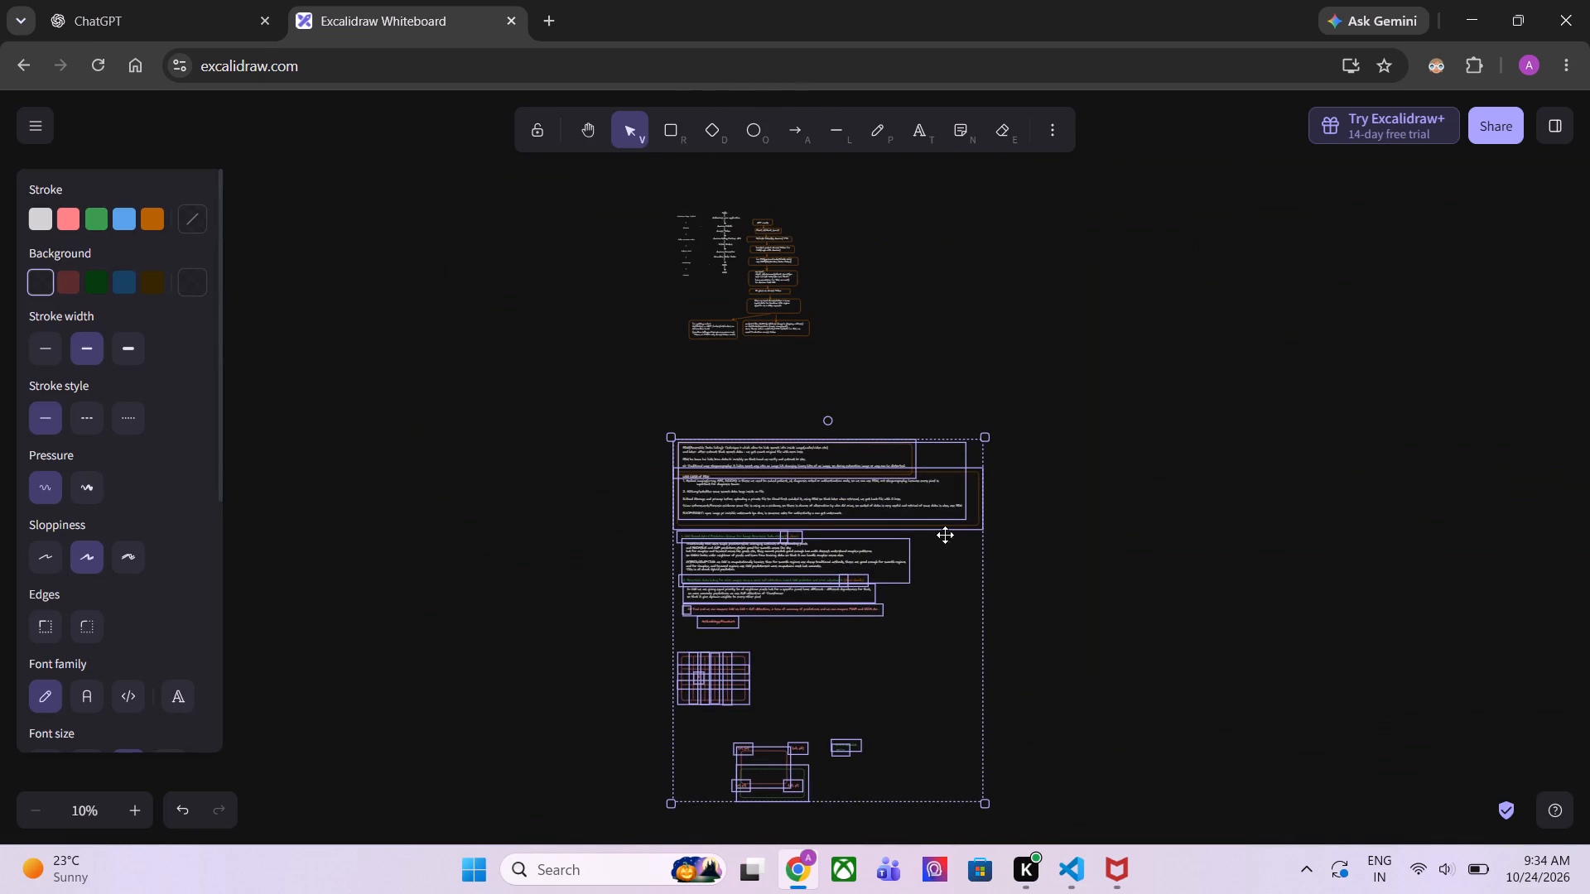
pyautogui.moveTo(865, 607); pyautogui.dragTo(1073, 358)
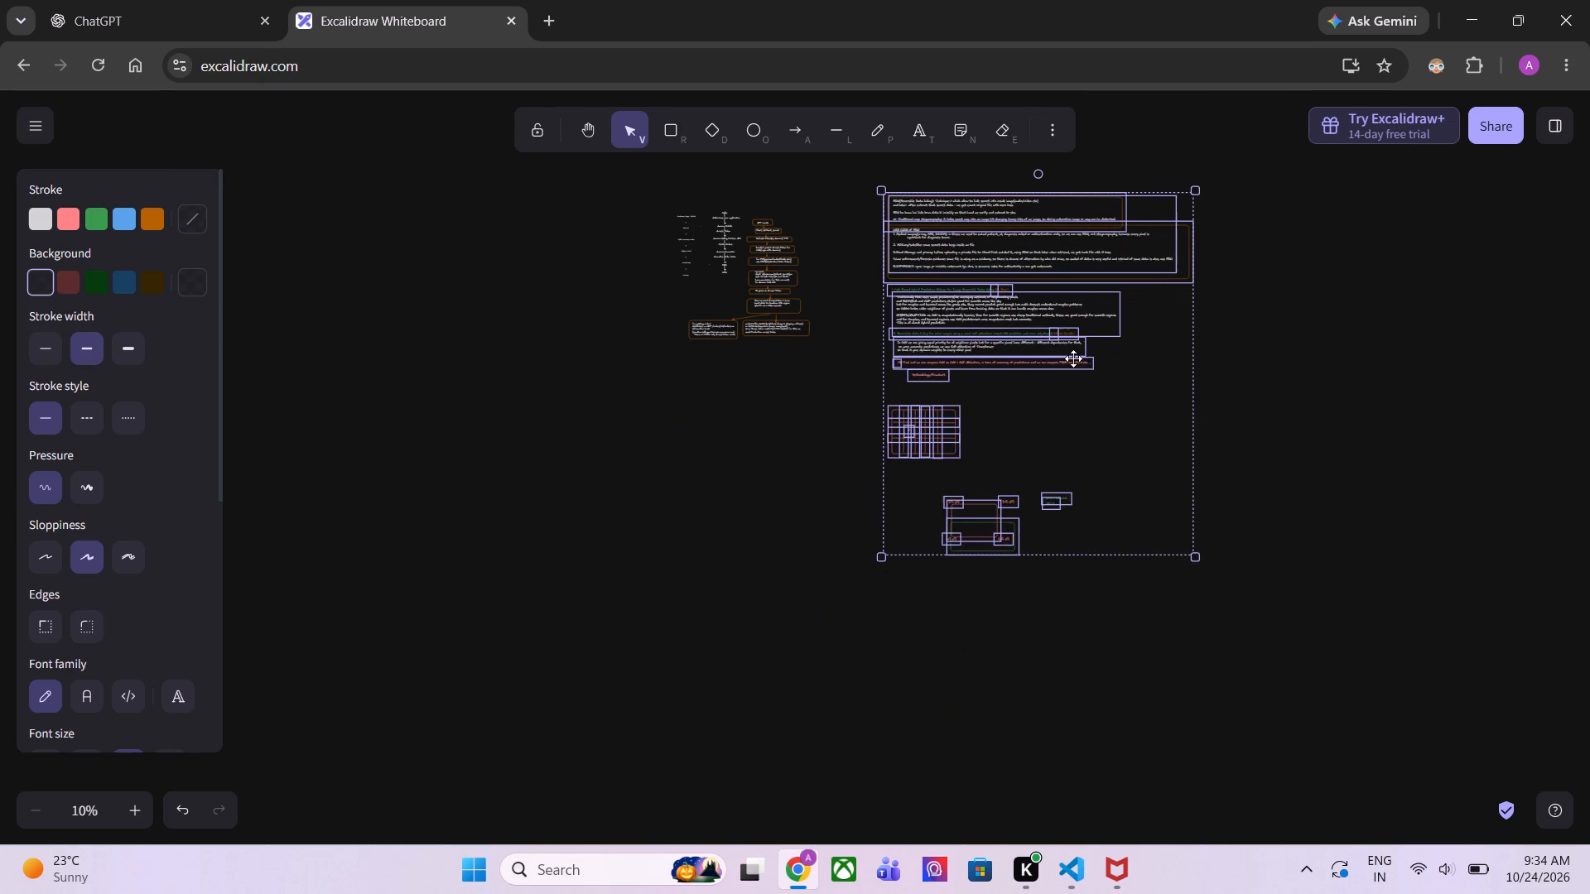
pyautogui.moveTo(1073, 358); pyautogui.dragTo(1044, 341)
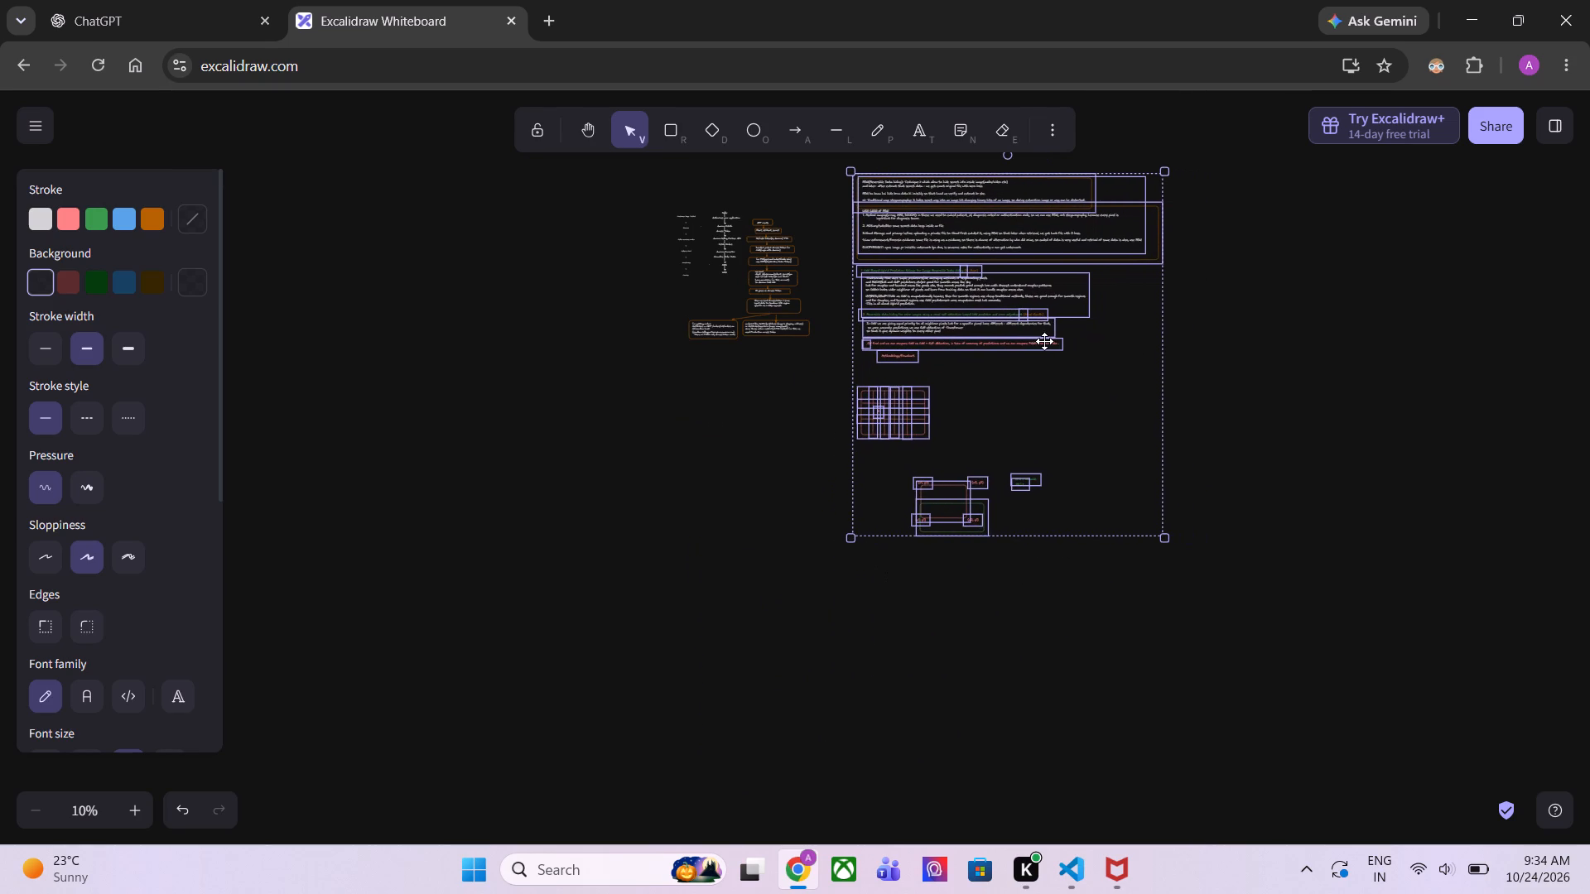
pyautogui.click(1236, 456)
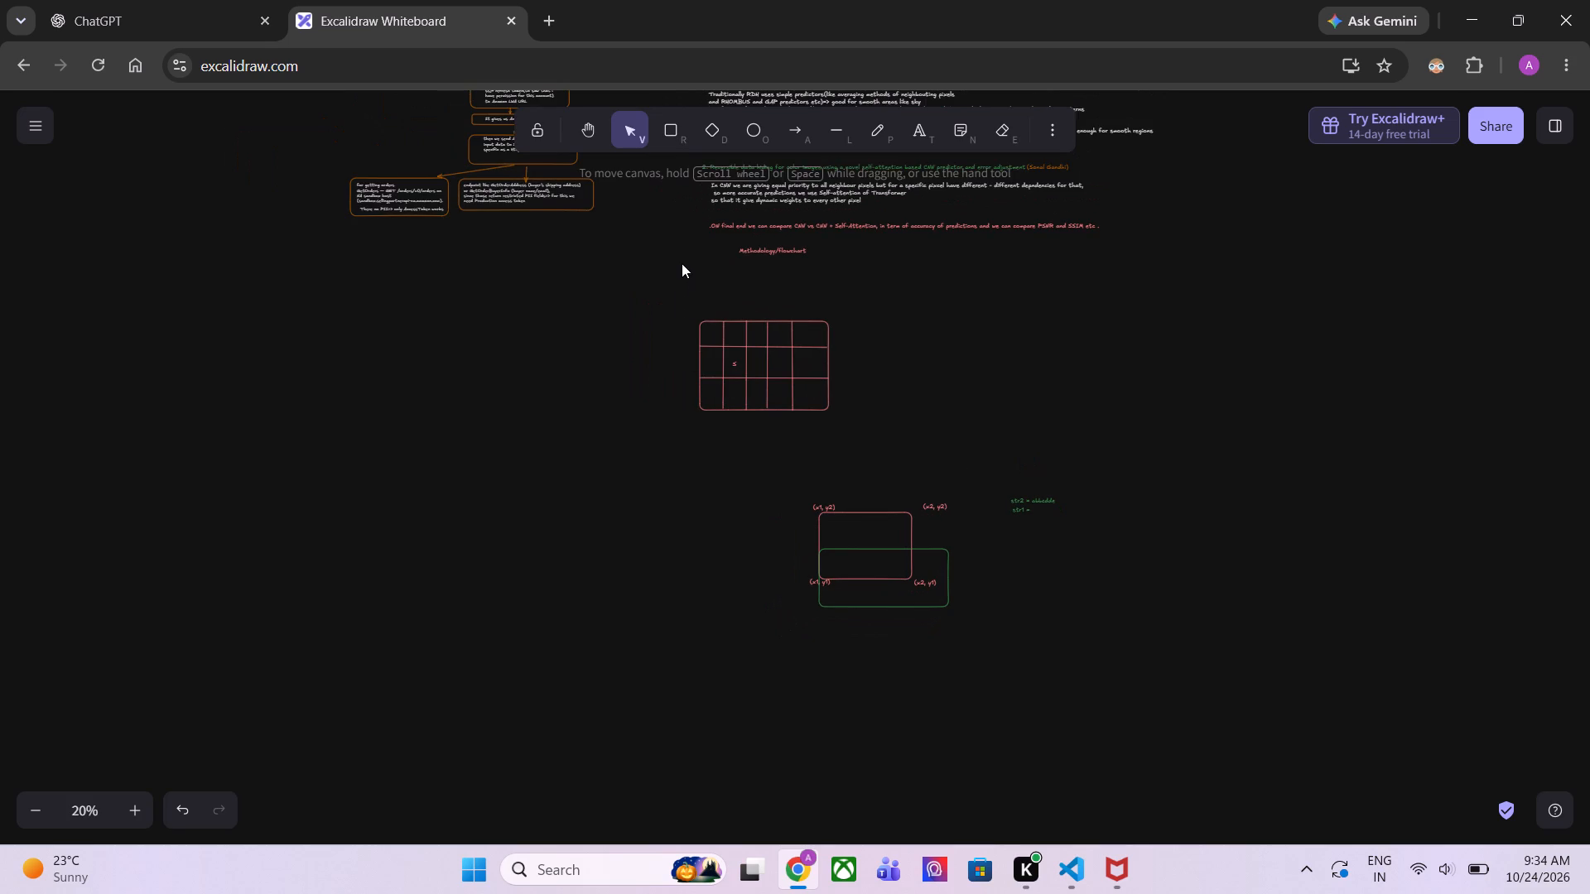
# Select the pink grid, the overlapping rectangles with coordinate labels, and the small green text beside them, and cut them.
pyautogui.moveTo(682, 263); pyautogui.dragTo(1156, 712)
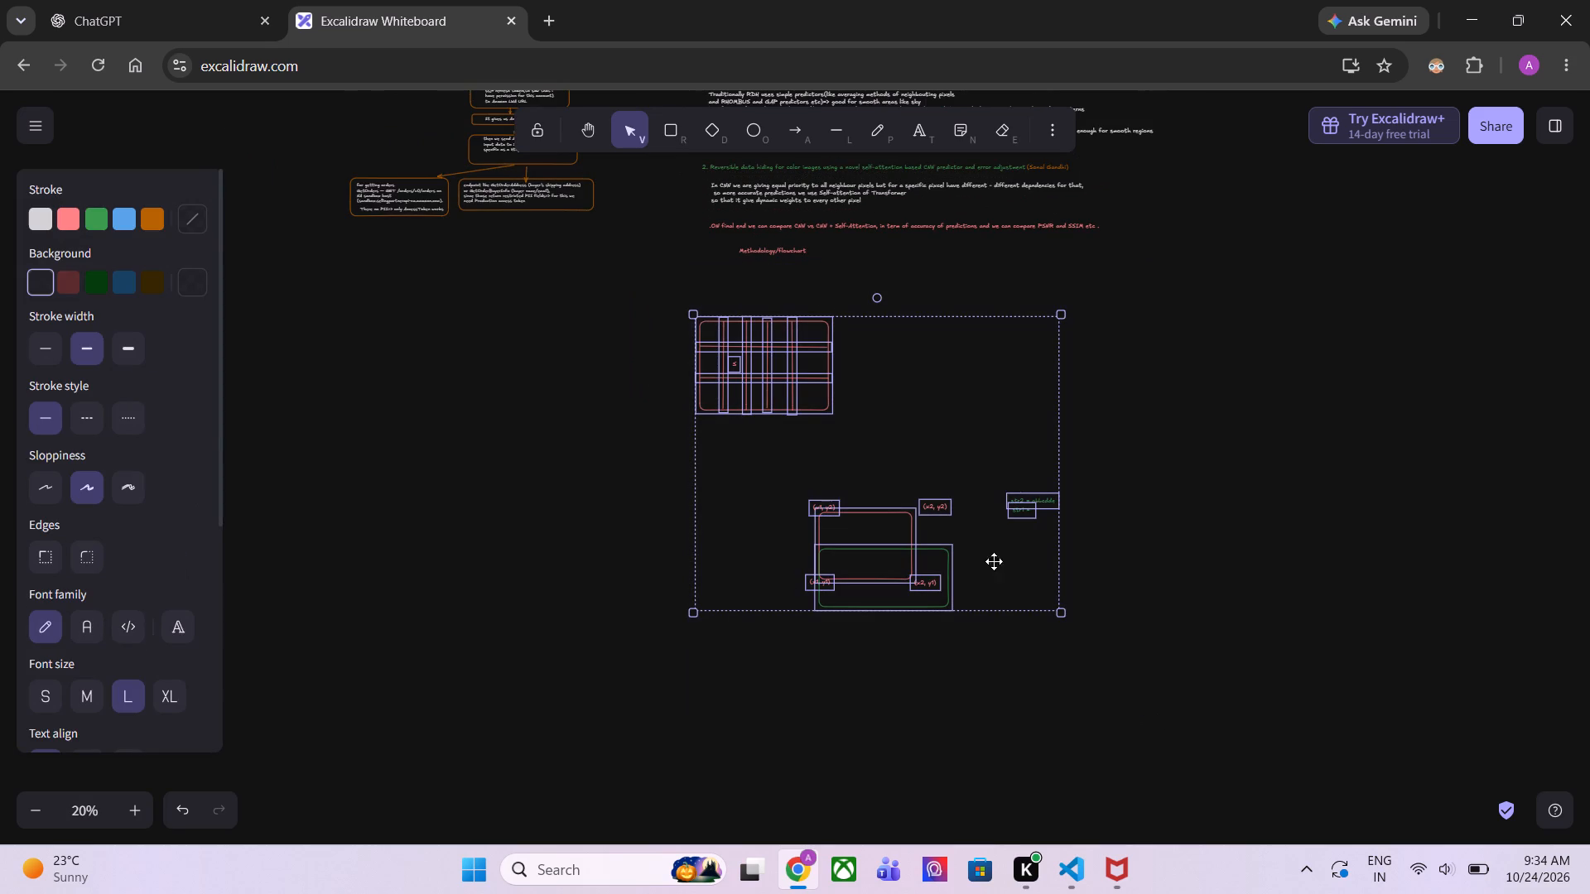
pyautogui.rightClick(970, 526)
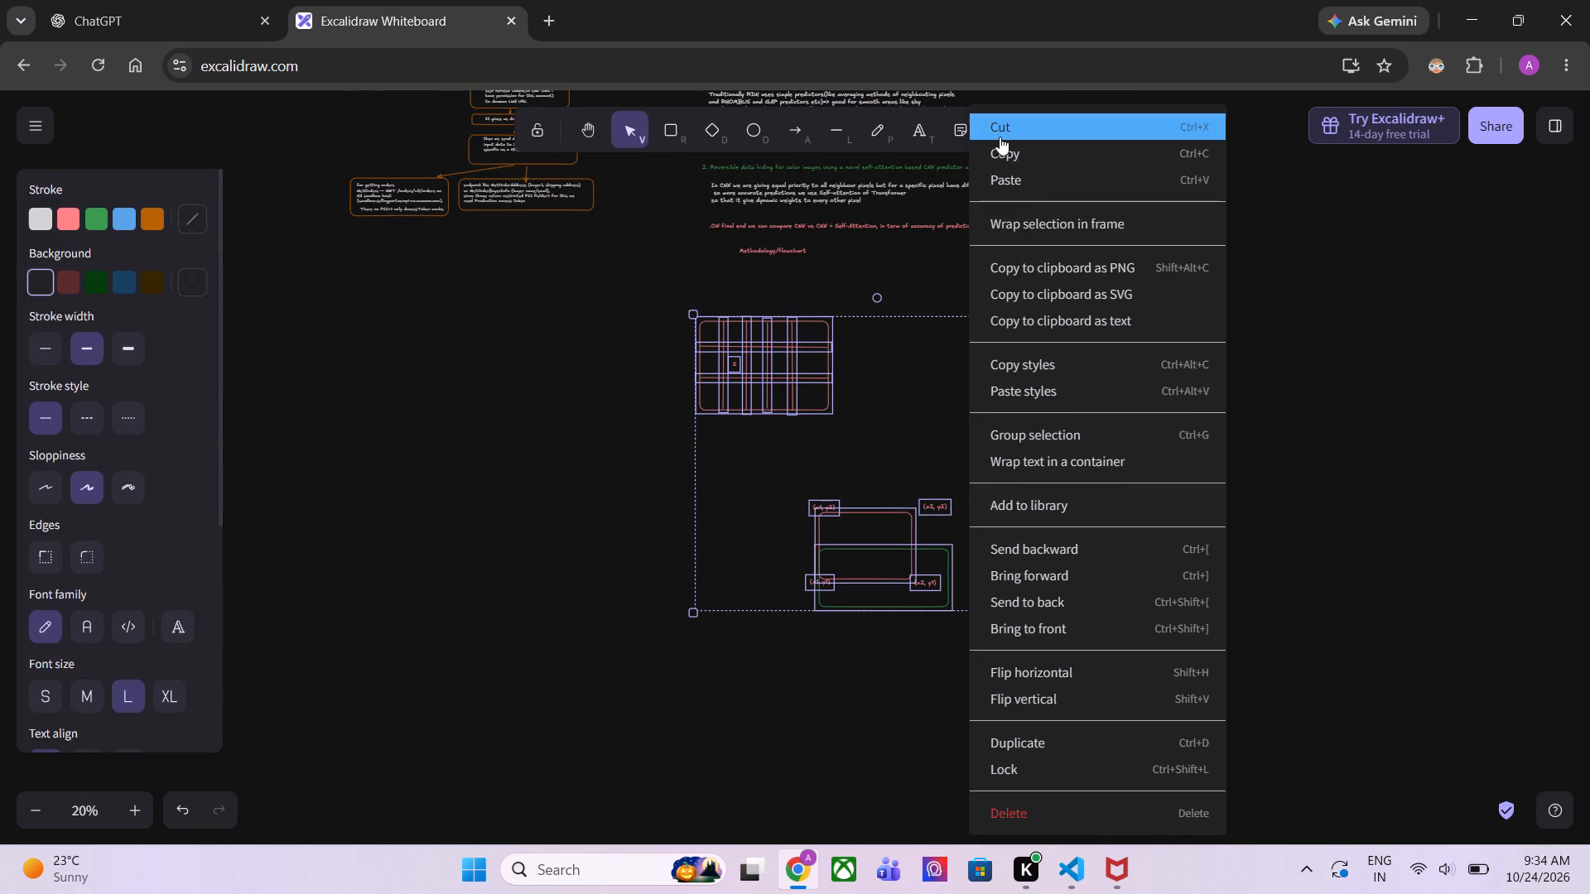
pyautogui.click(998, 137)
pyautogui.scroll(2, 691, 383)
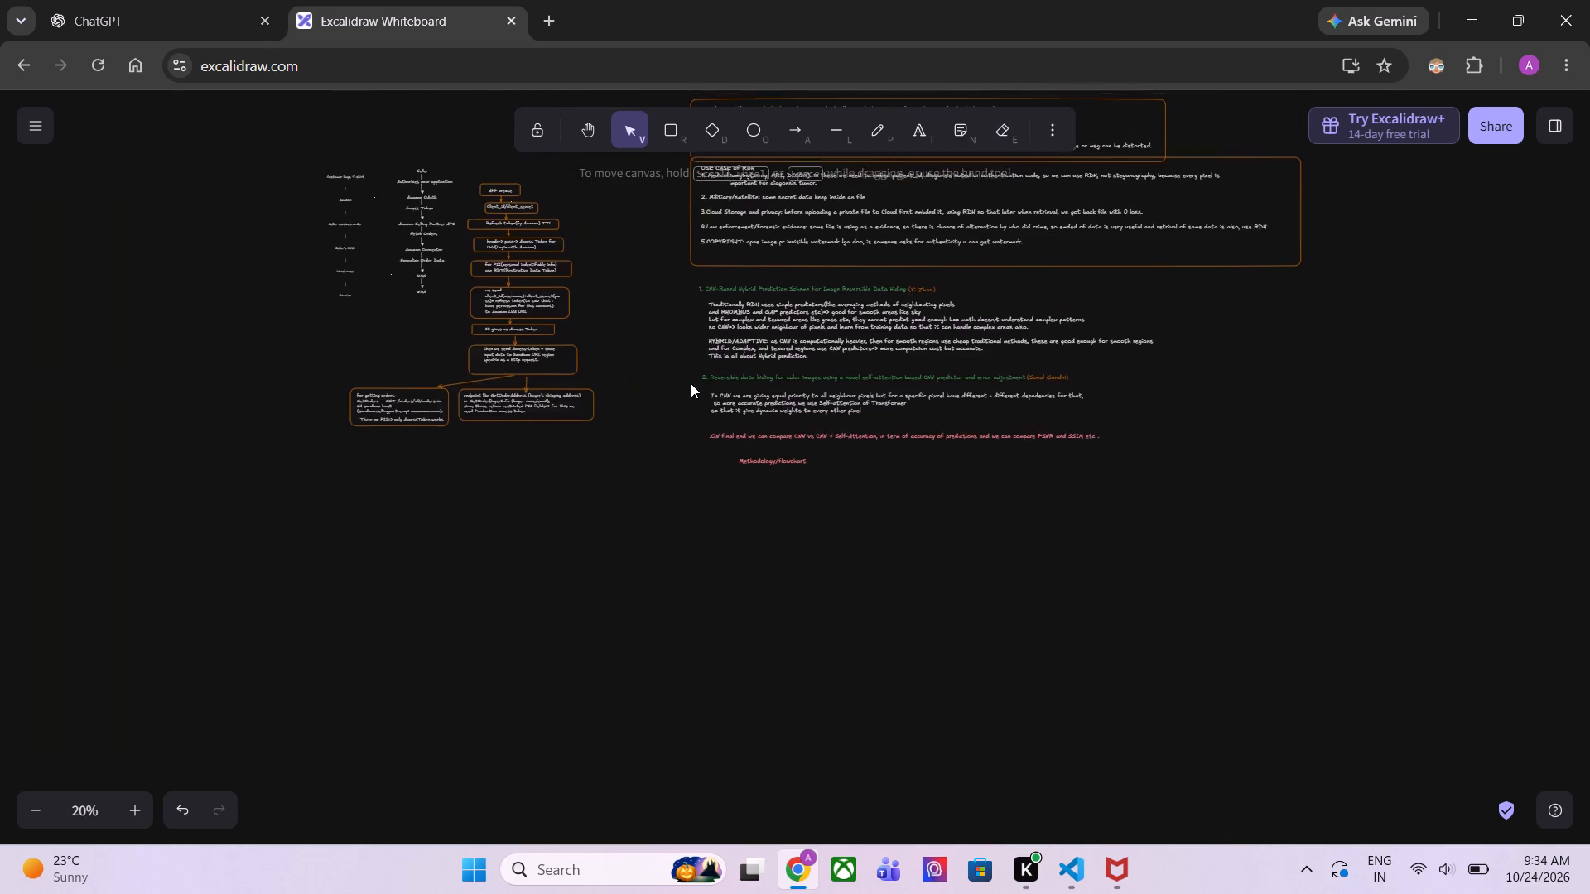
pyautogui.scroll(2, 691, 383)
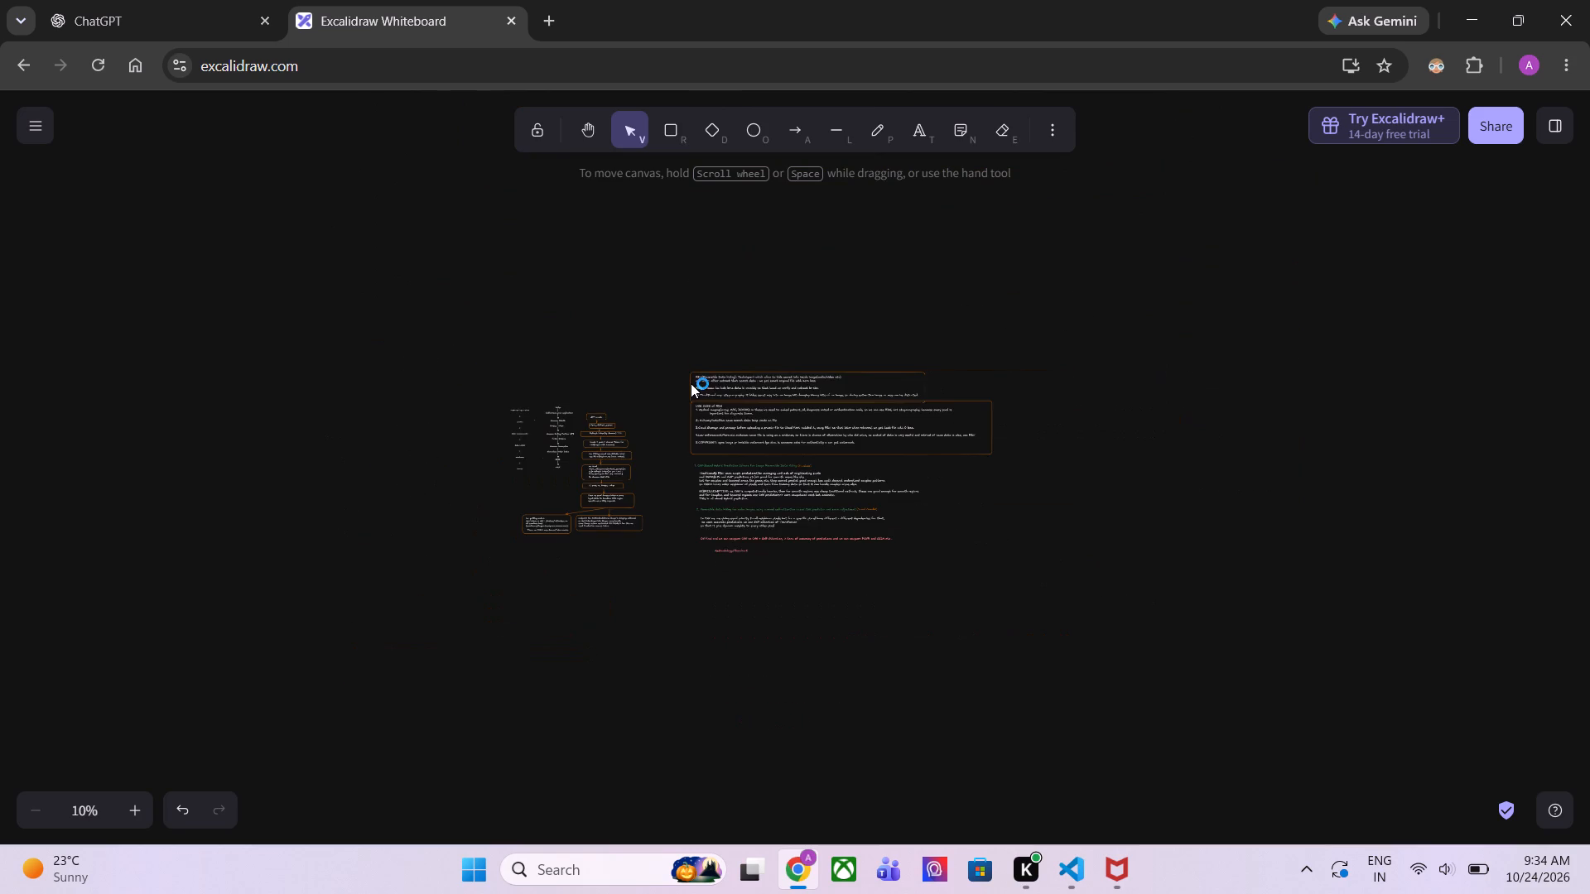
pyautogui.hscroll(1, 871, 247)
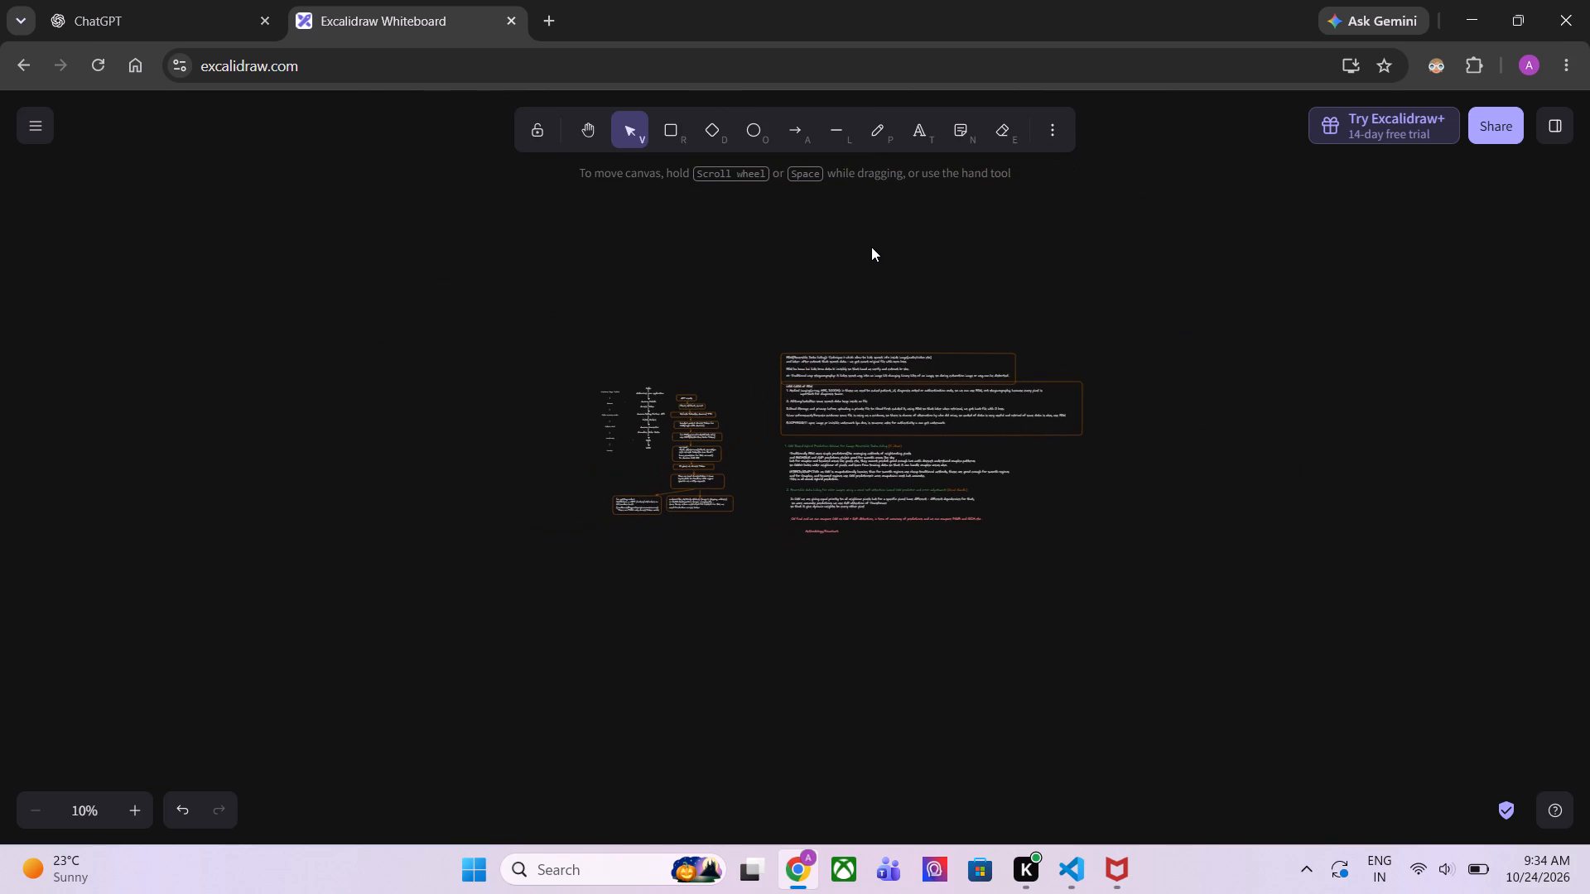
pyautogui.hscroll(1, 871, 247)
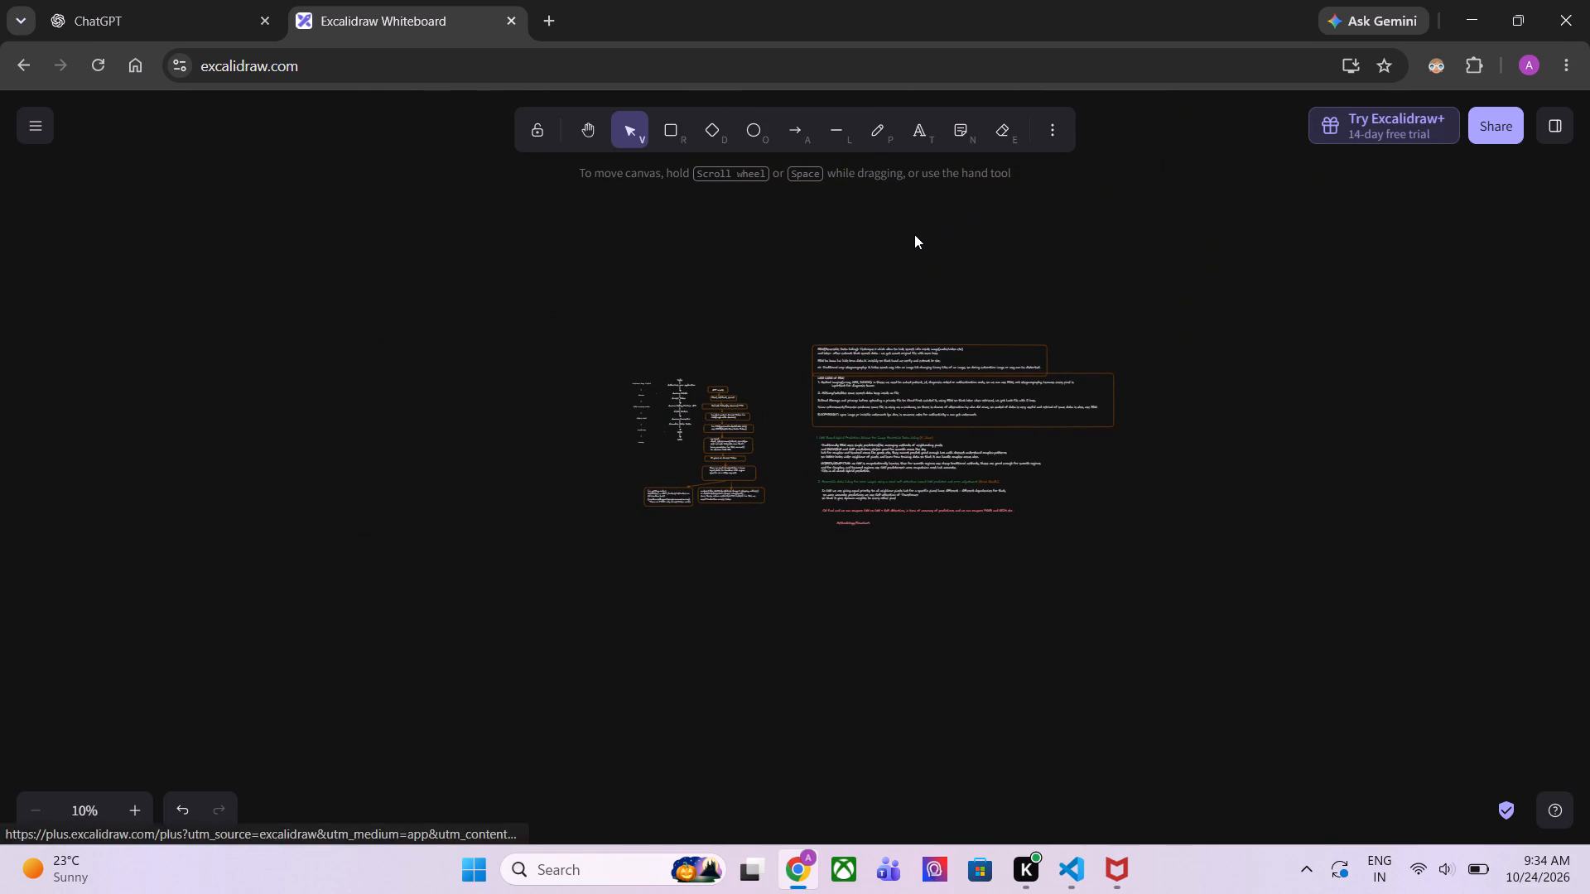
pyautogui.scroll(-2, 914, 234)
pyautogui.scroll(1, 914, 234)
pyautogui.hscroll(1, 914, 234)
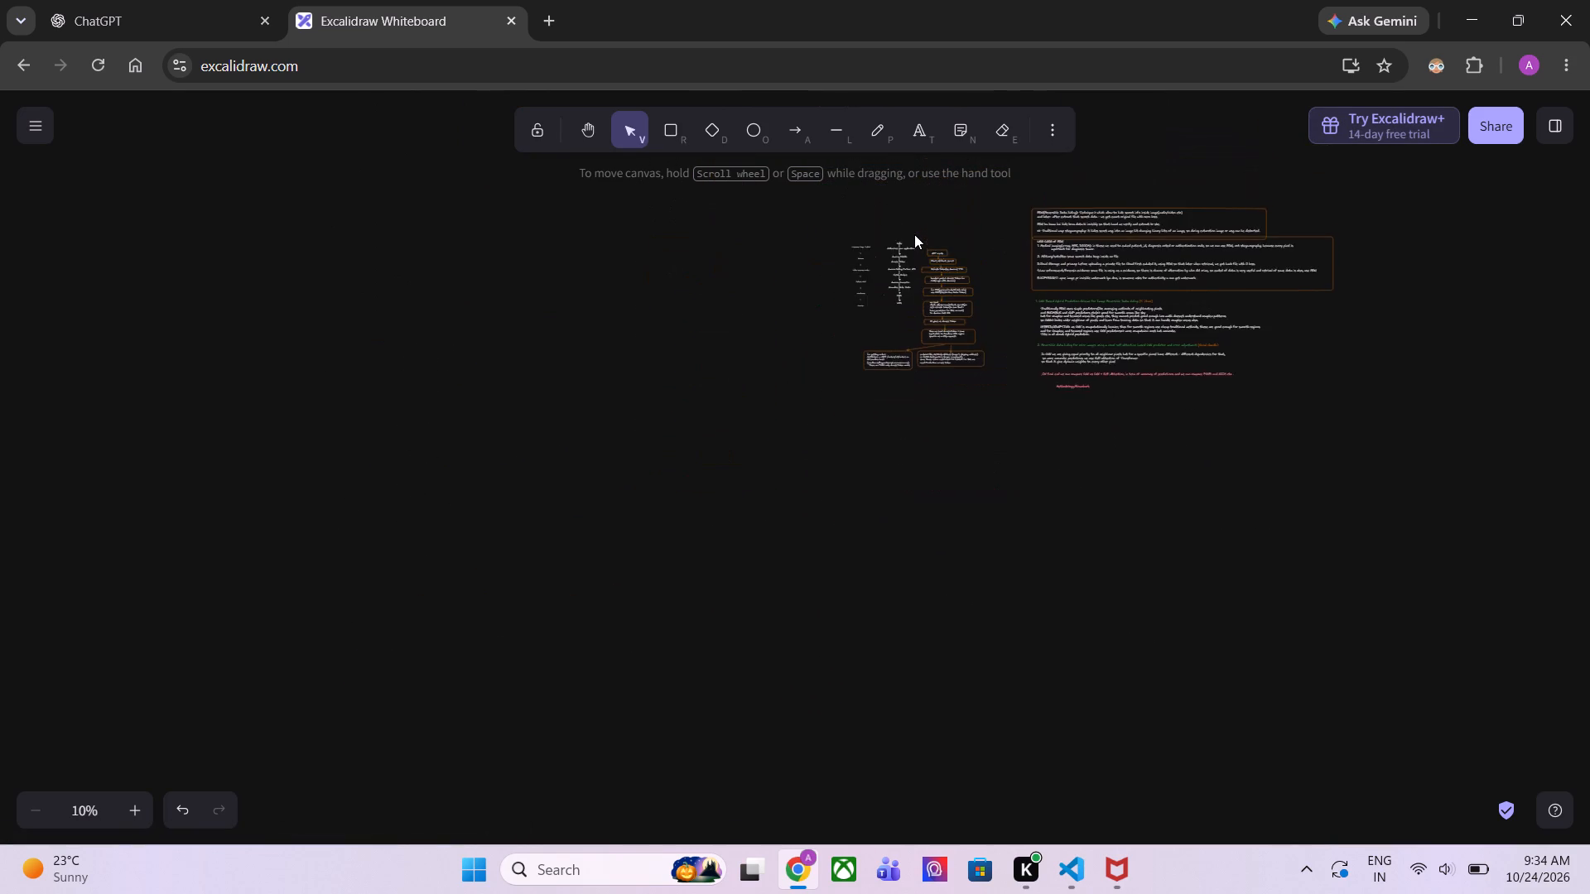
pyautogui.hscroll(1, 914, 234)
pyautogui.hscroll(-1, 914, 234)
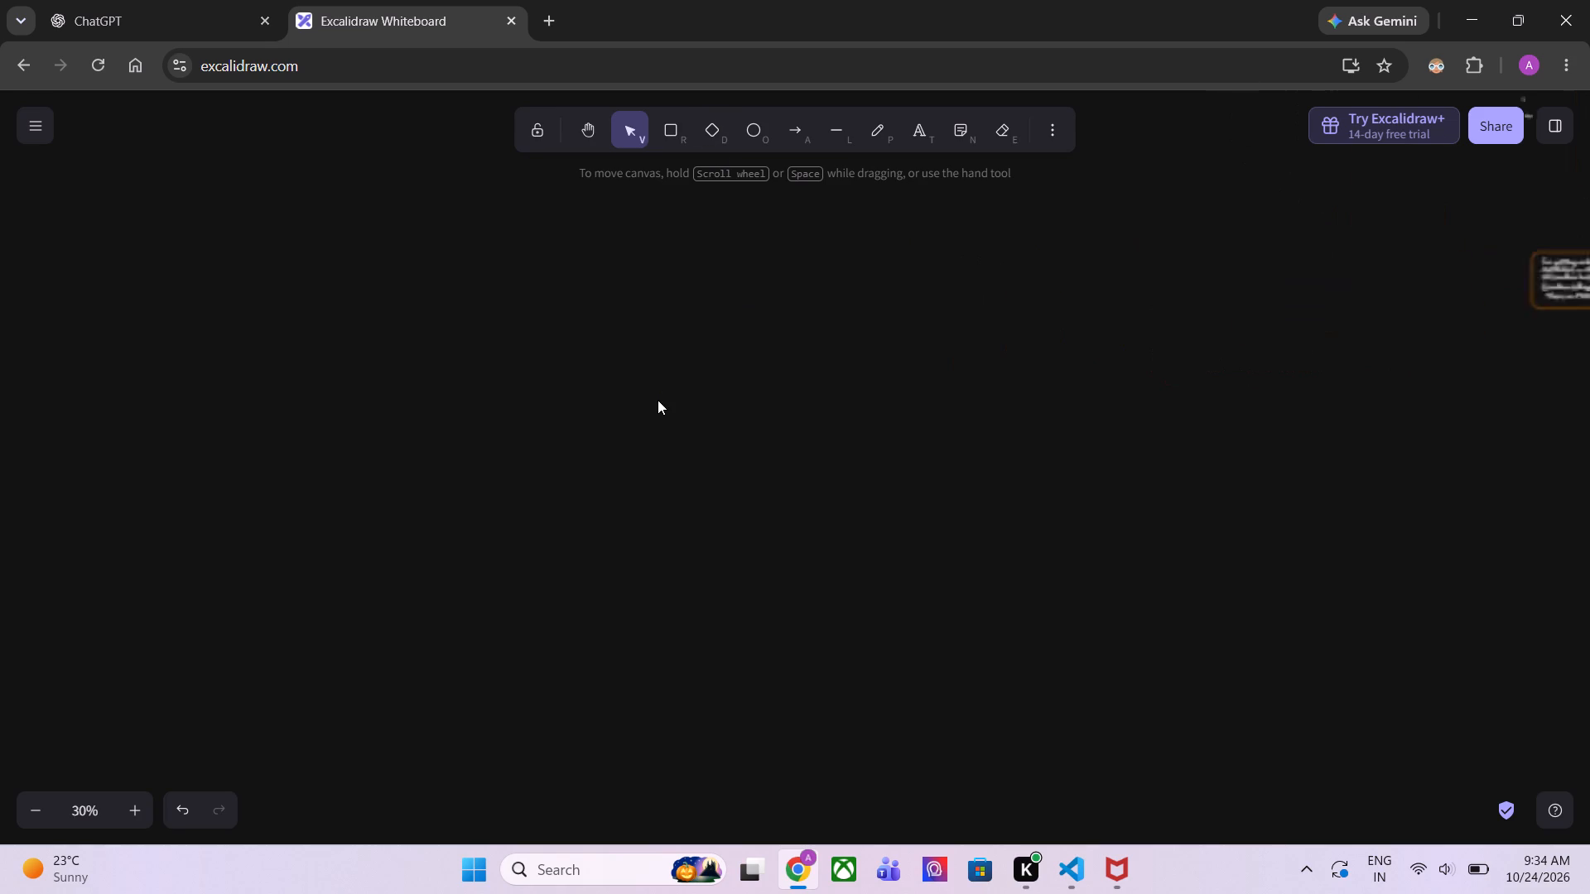
pyautogui.scroll(1, 658, 400)
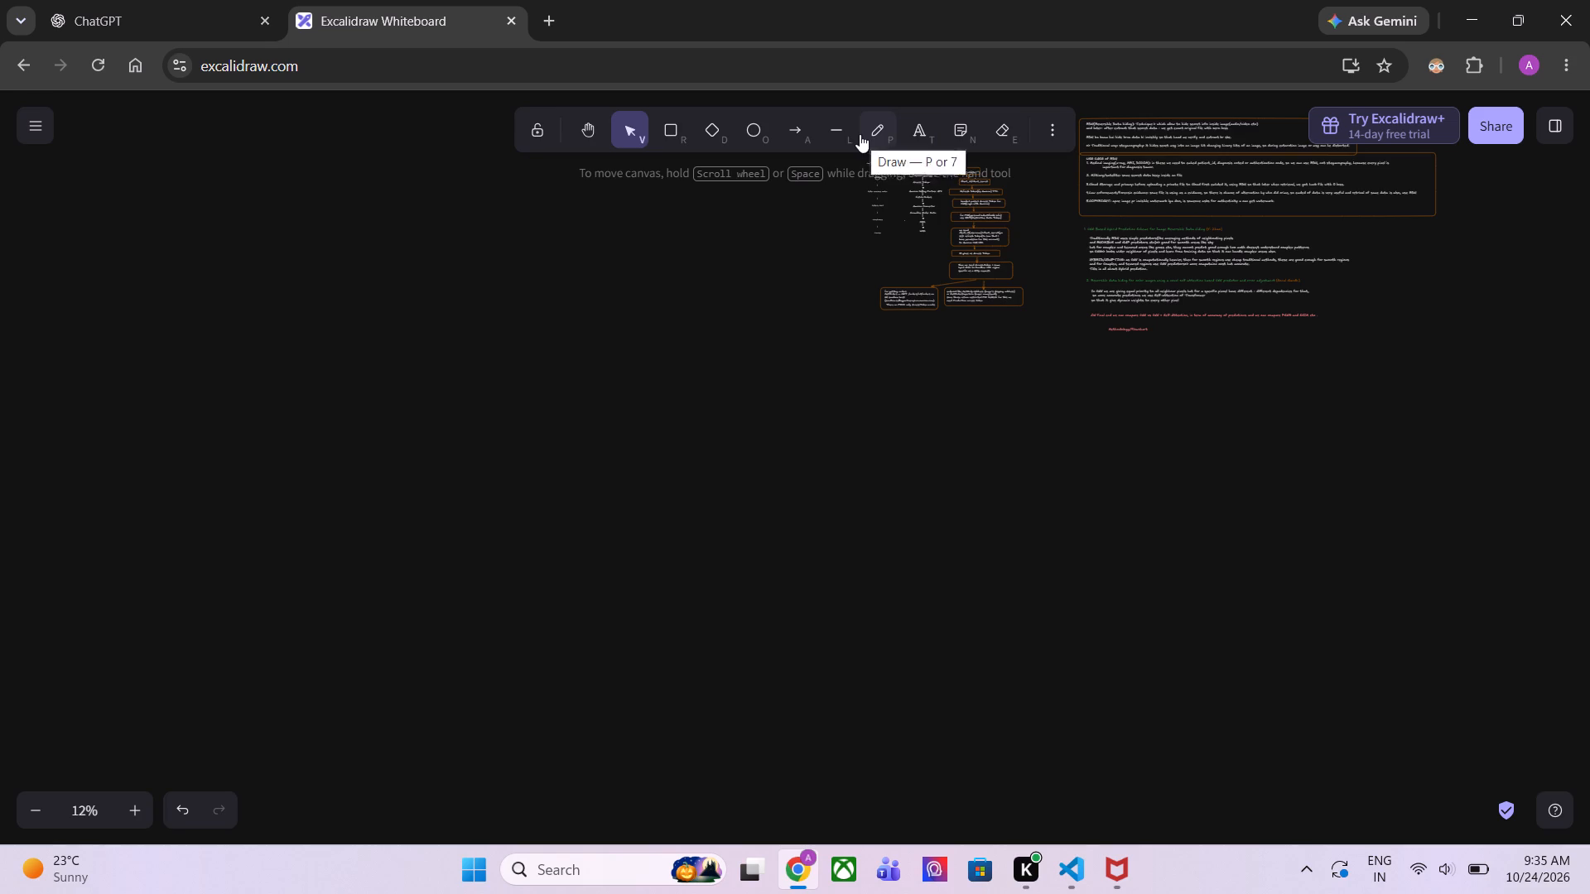
pyautogui.click(917, 126)
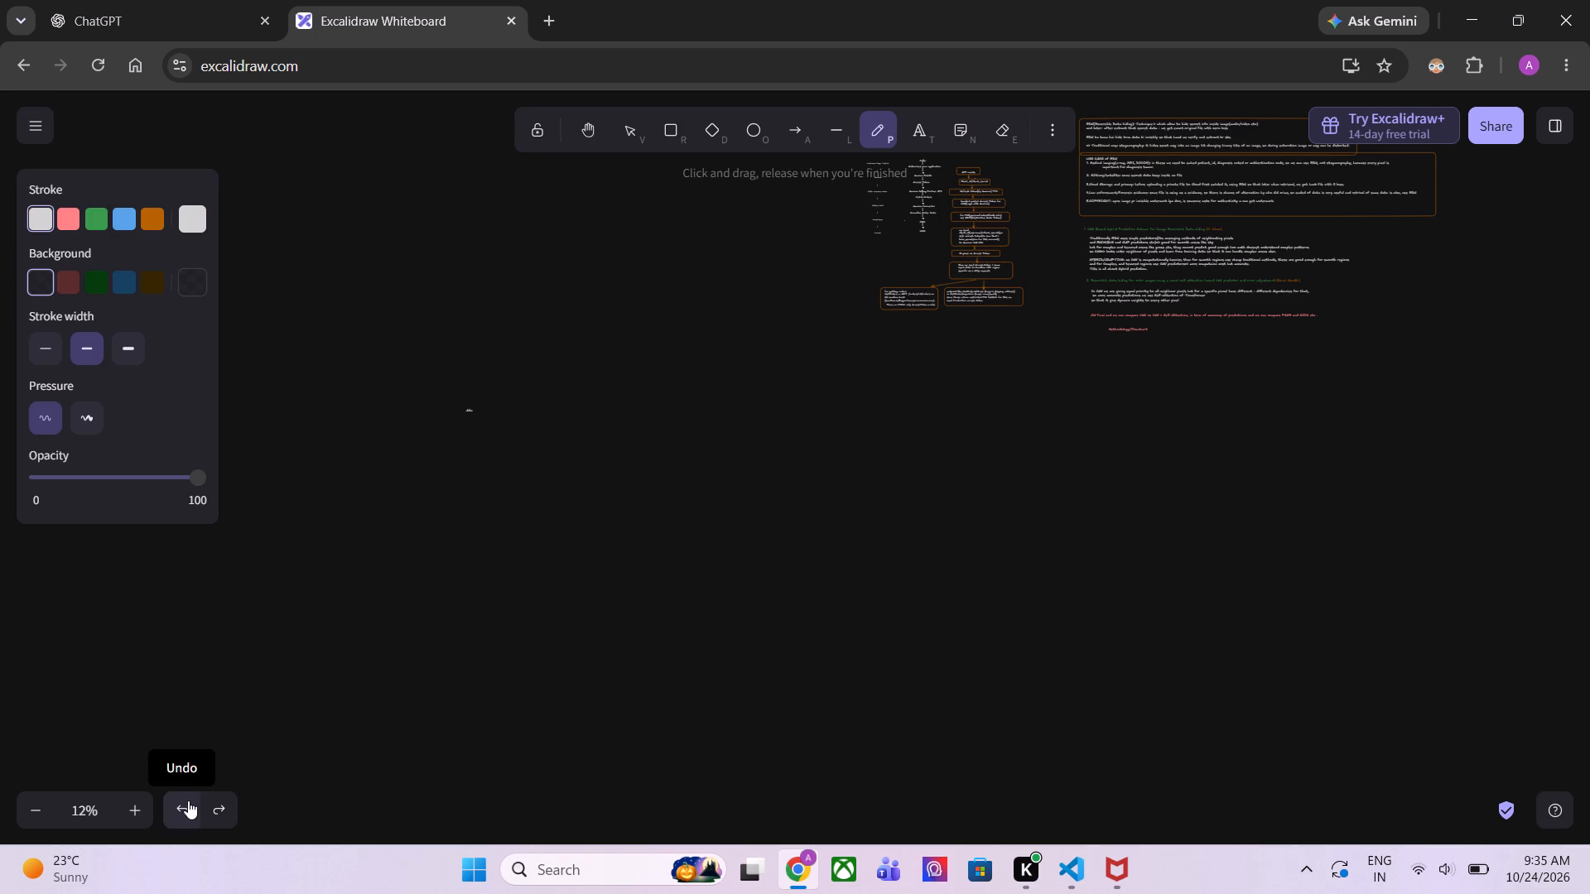
# Undo the earlier addition of the small "Adm" text.
pyautogui.click(188, 800)
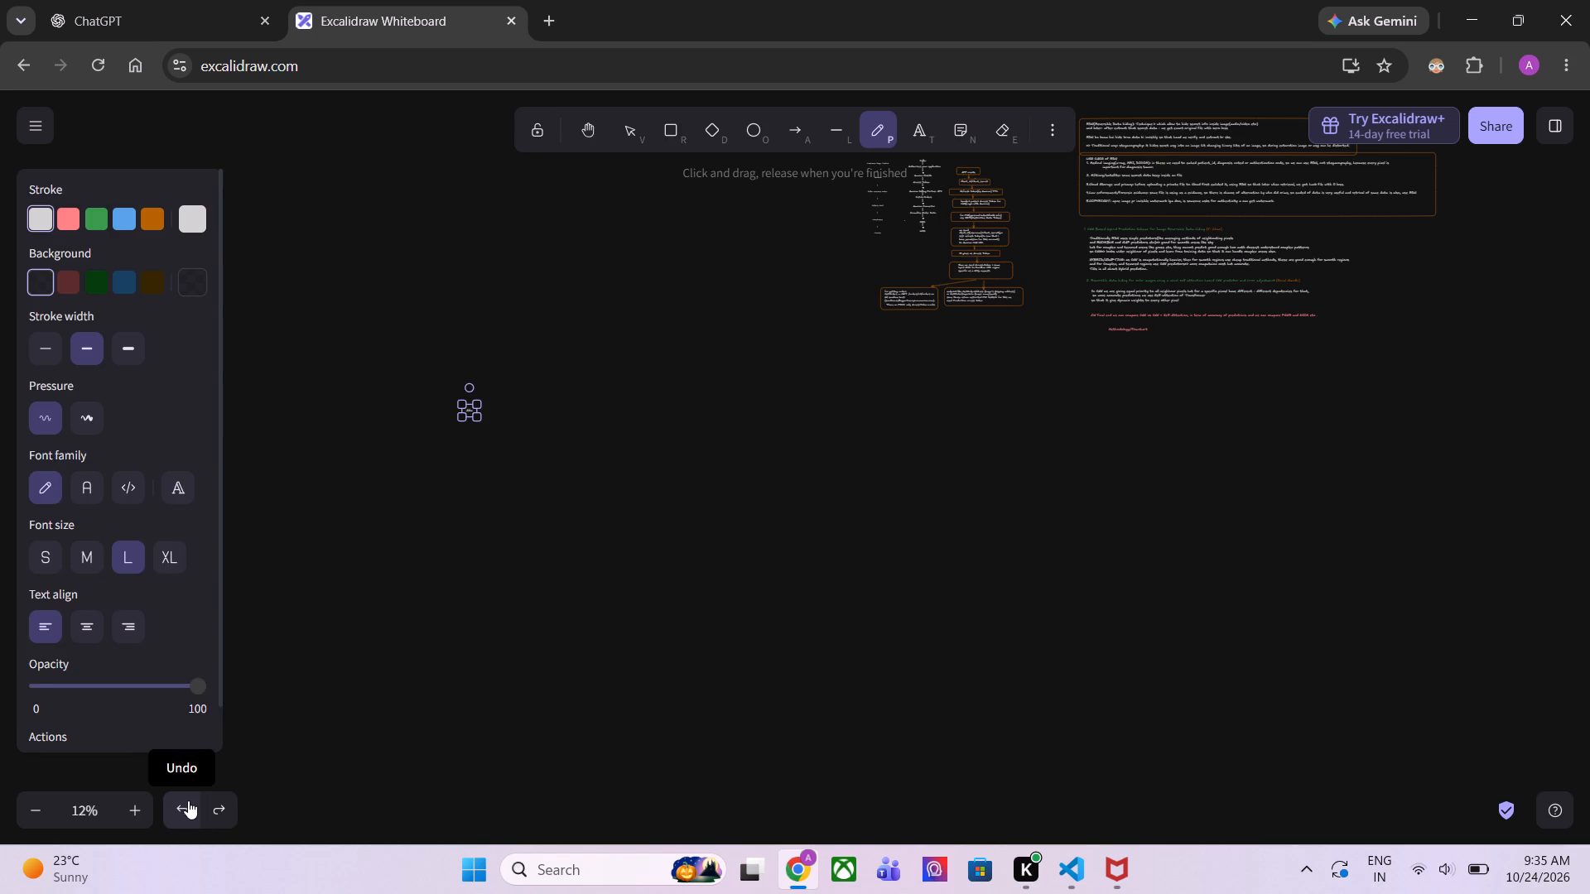
pyautogui.click(188, 800)
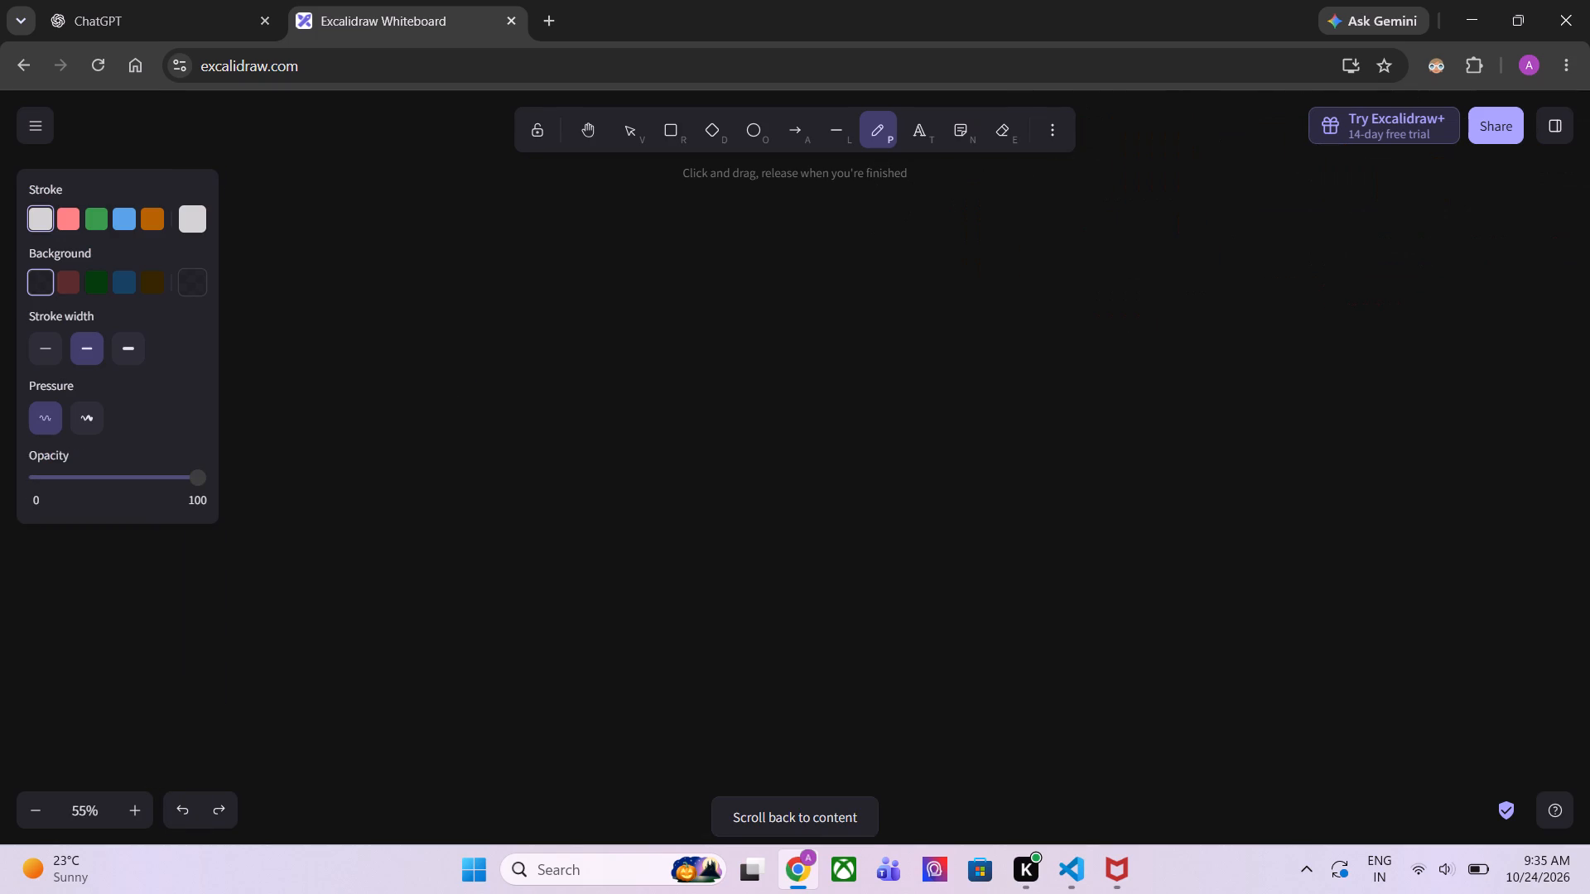
# Add the text "Admin side" in the empty canvas just below the flowchart's "For getting orders" box.
pyautogui.scroll(1, 616, 344)
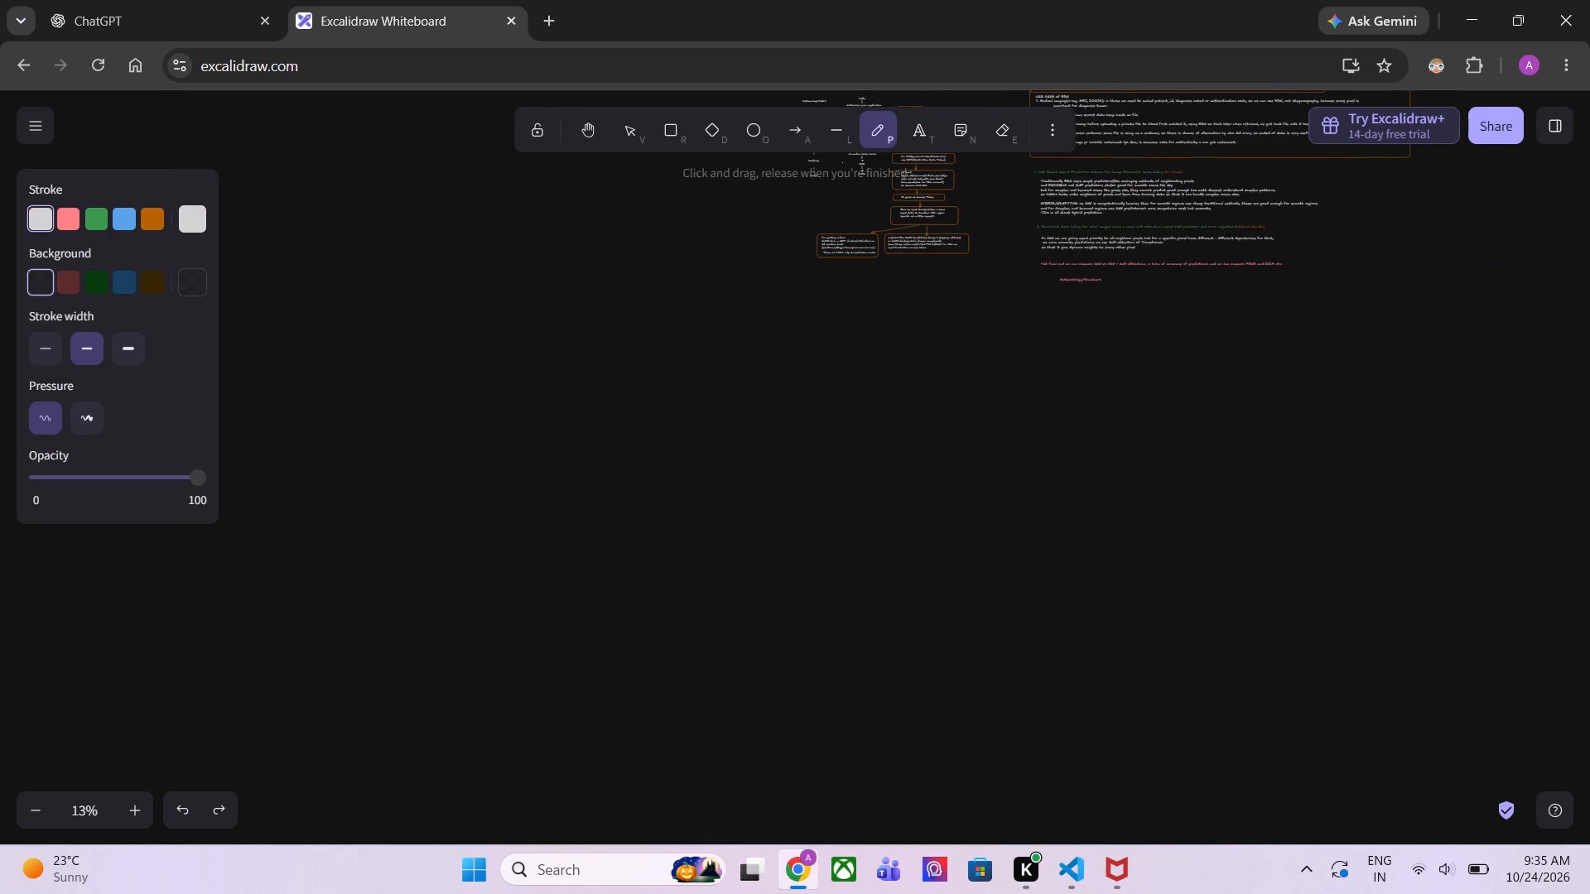
pyautogui.scroll(1, 616, 344)
pyautogui.hscroll(-2, 616, 344)
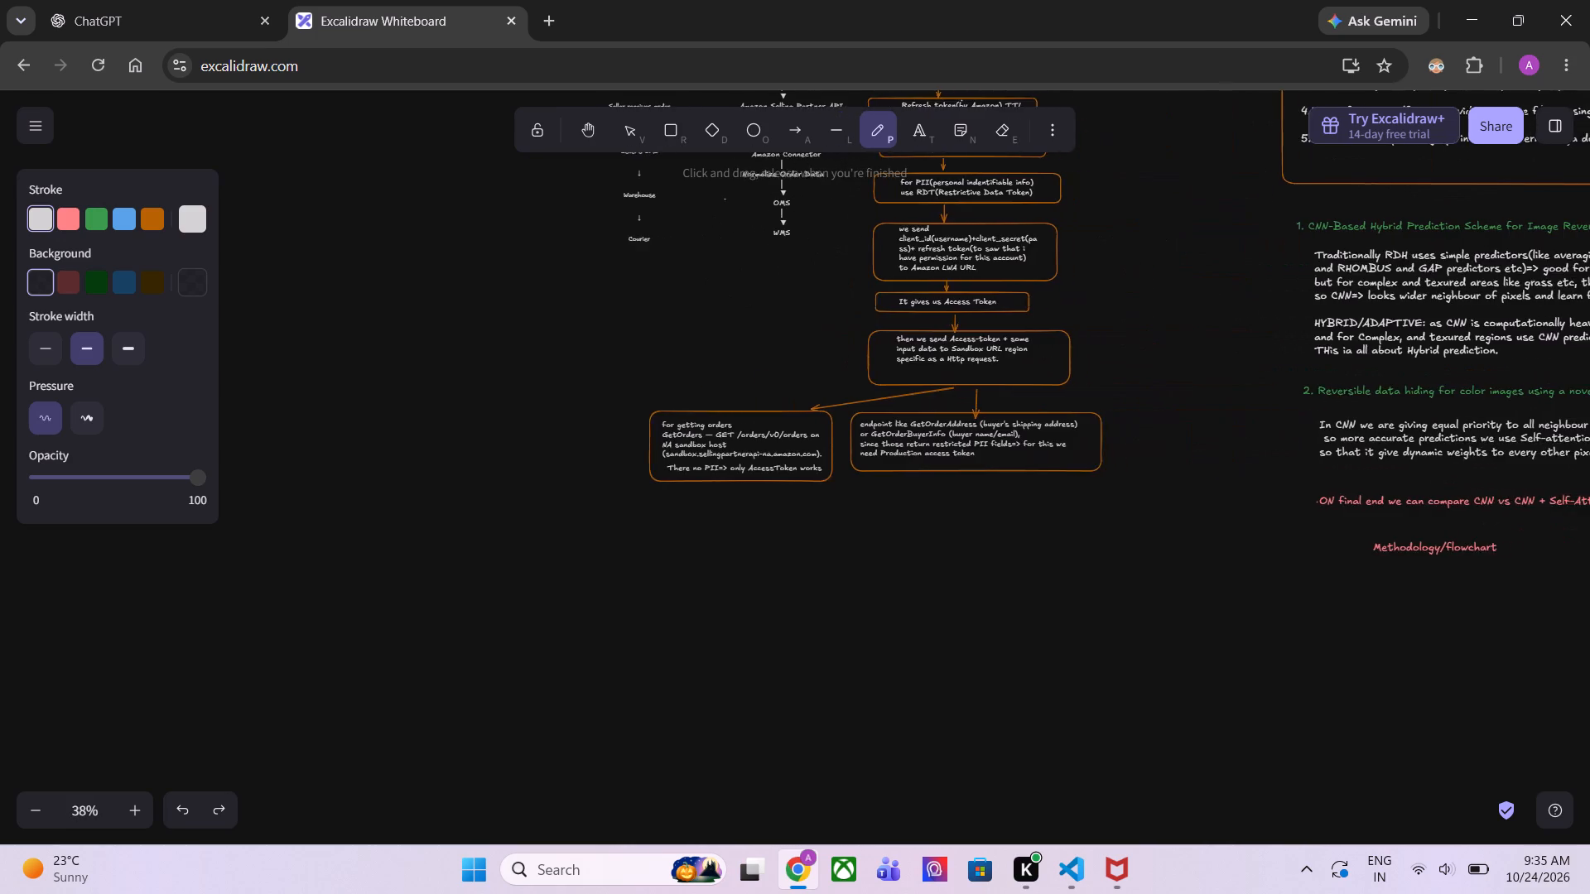
pyautogui.scroll(-1, 616, 344)
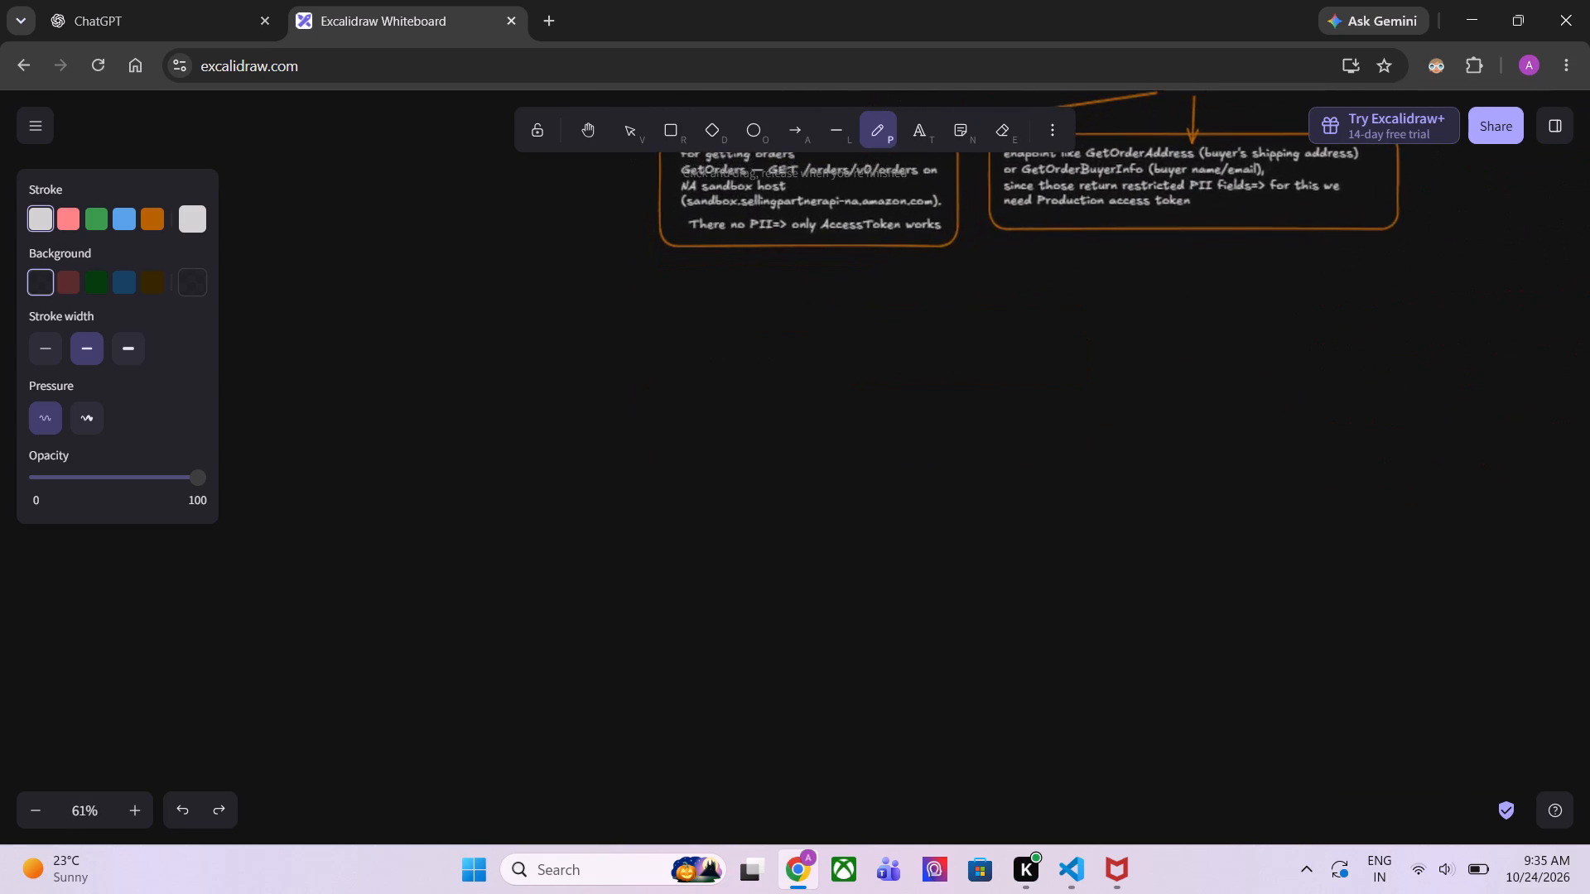
pyautogui.scroll(-1, 616, 344)
pyautogui.scroll(1, 616, 344)
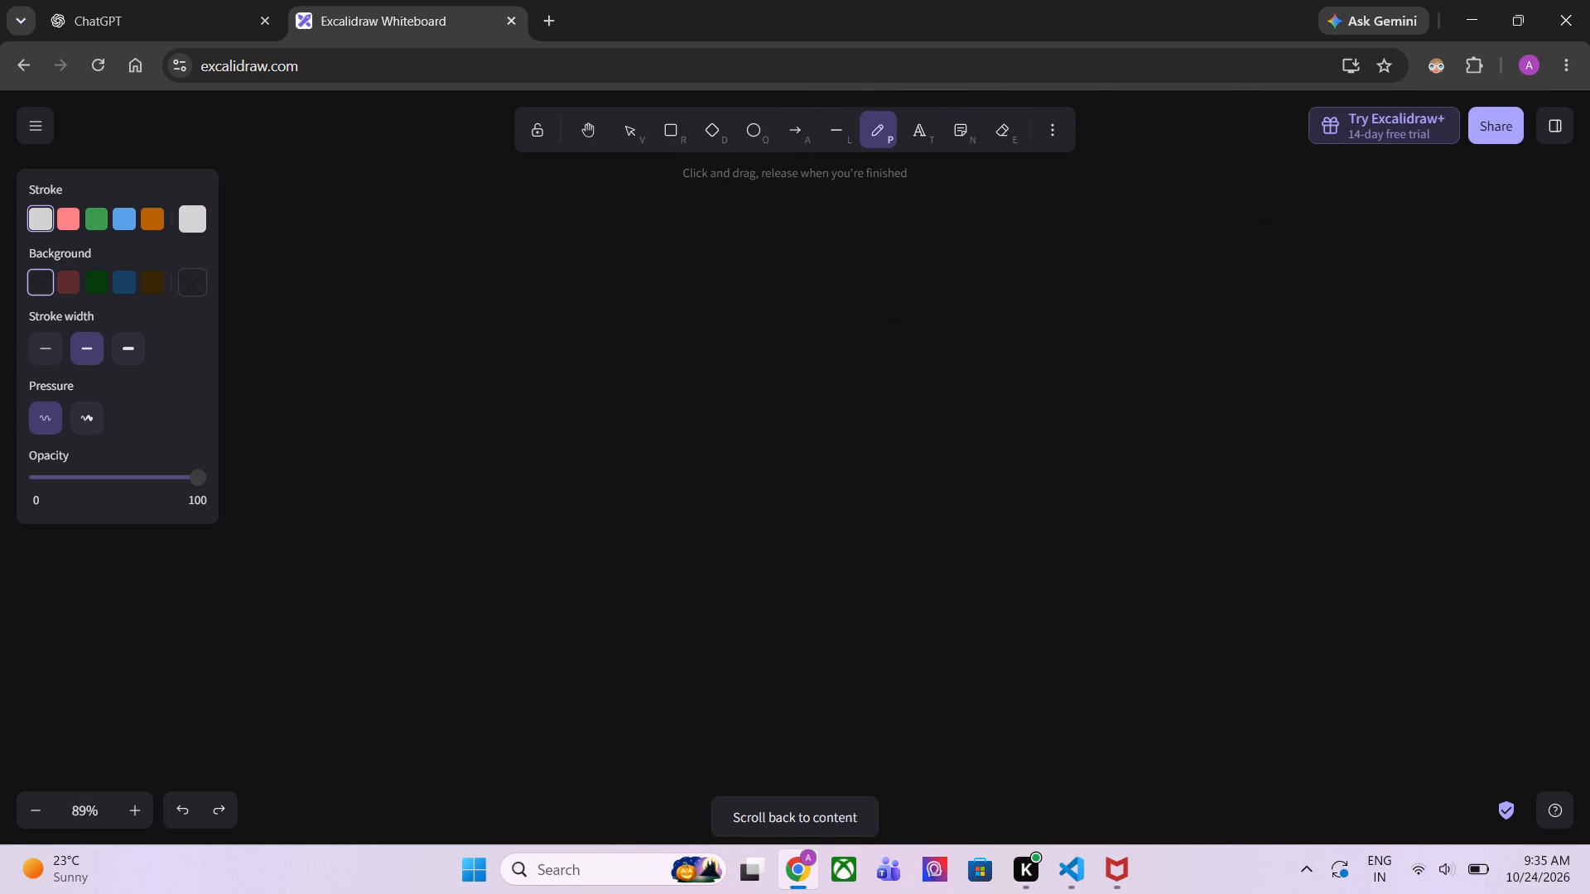
pyautogui.scroll(3, 616, 344)
pyautogui.scroll(1, 544, 413)
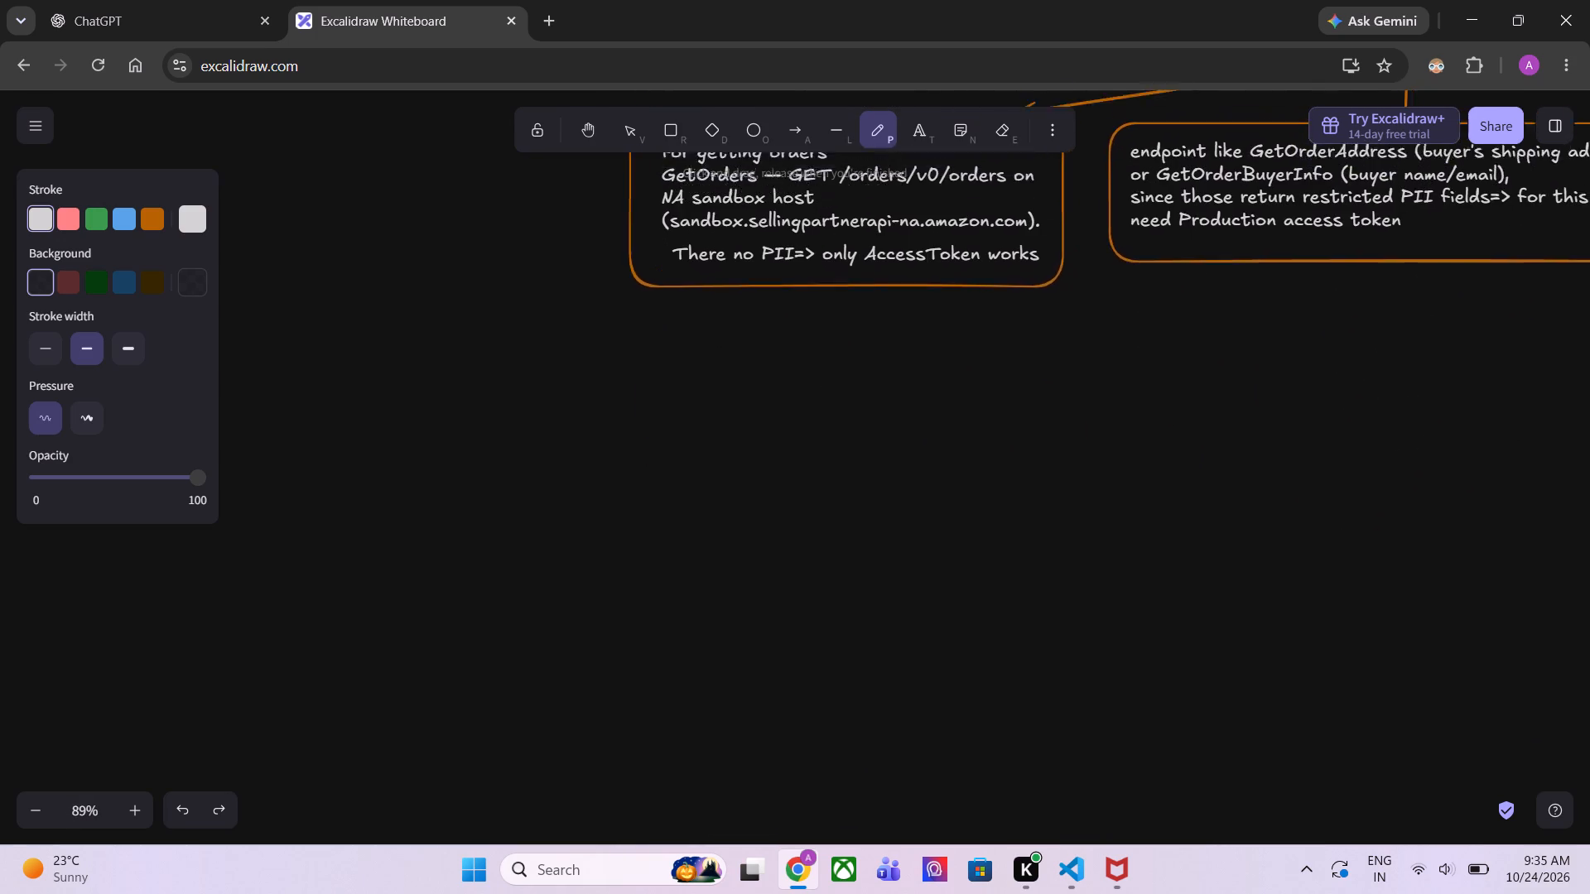
pyautogui.scroll(1, 544, 413)
pyautogui.scroll(-1, 544, 413)
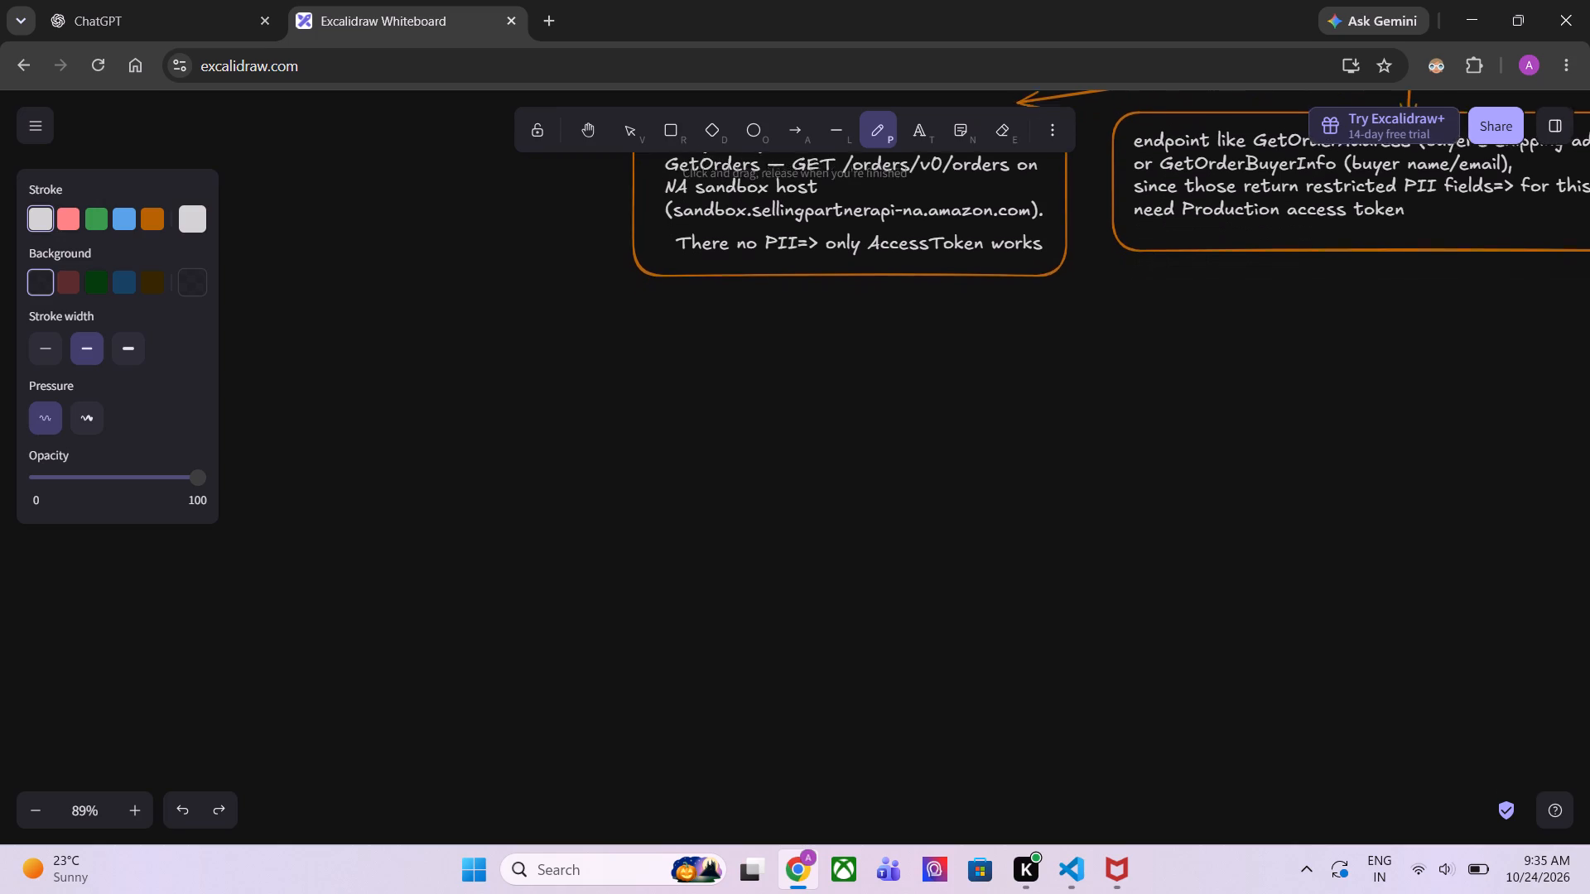
pyautogui.scroll(-1, 544, 413)
pyautogui.click(930, 115)
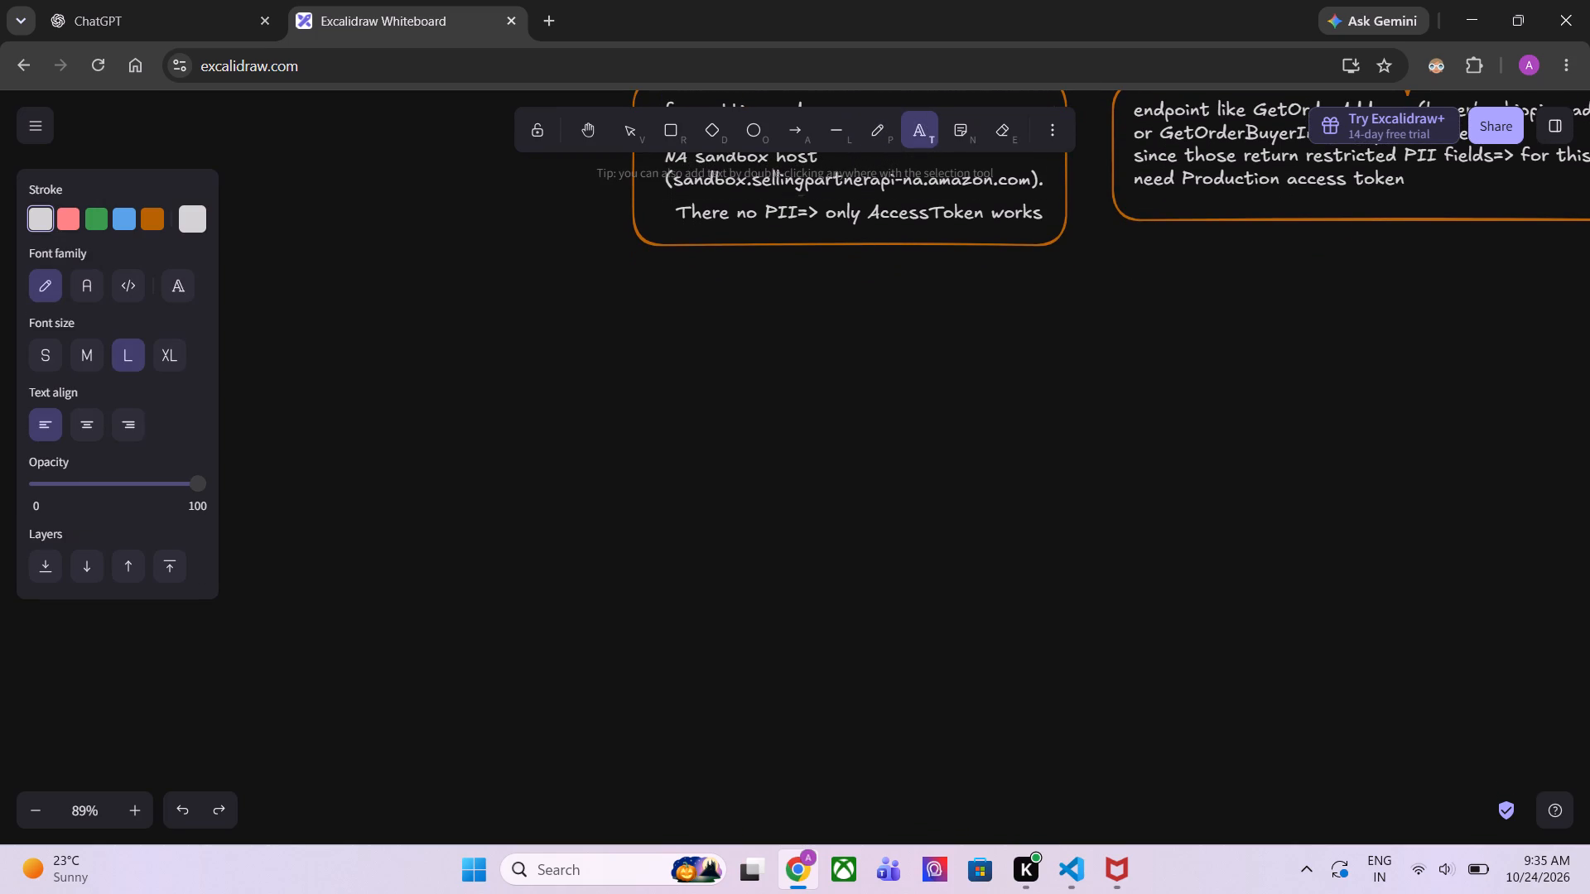
pyautogui.click(537, 371)
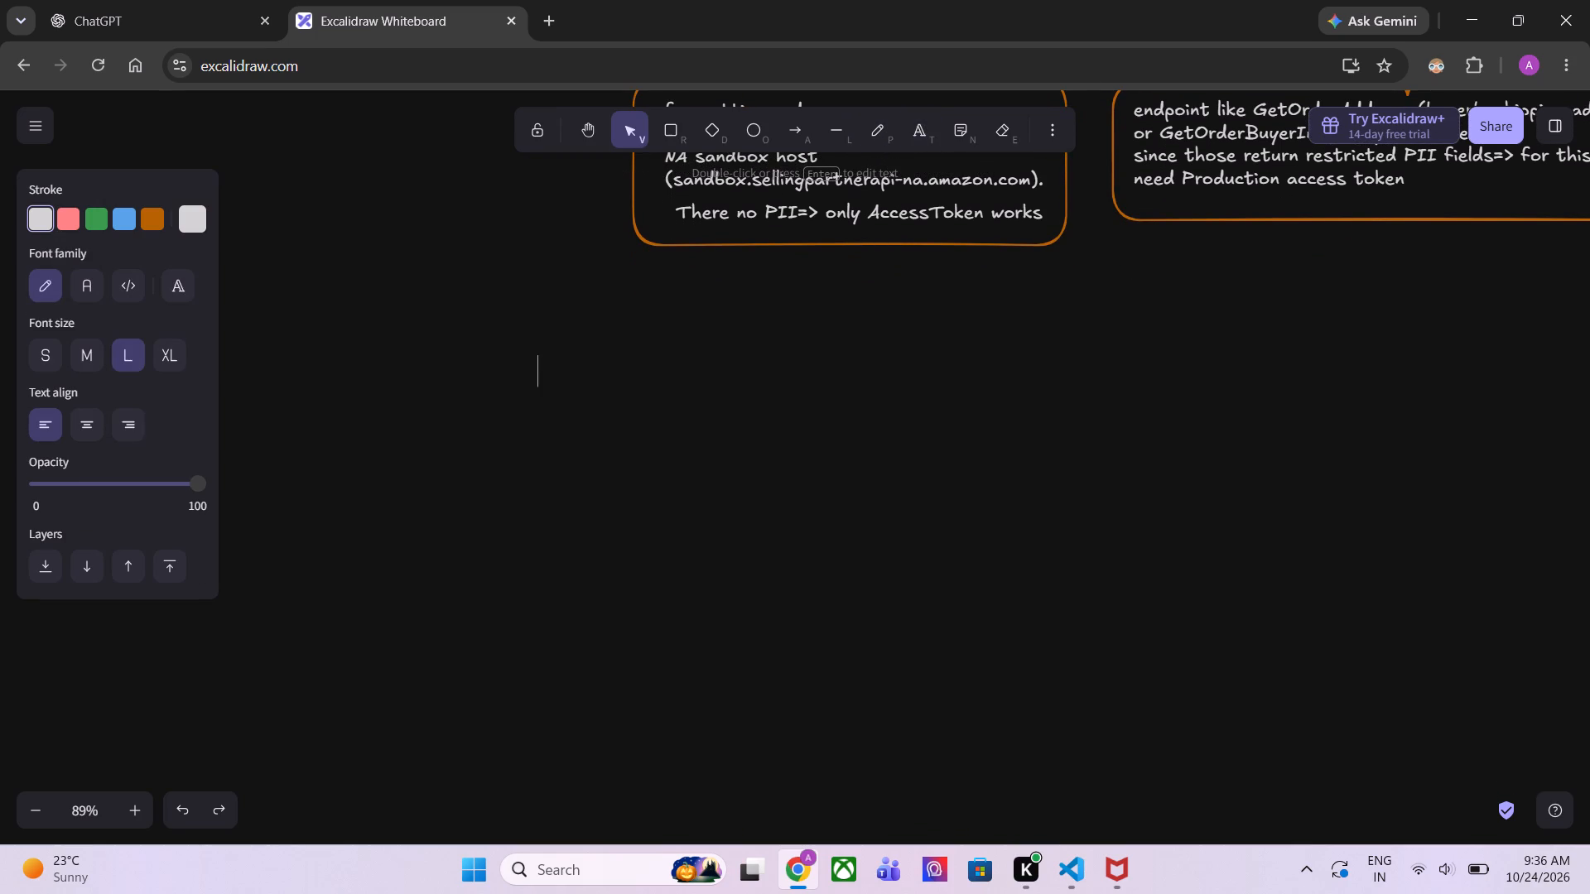
pyautogui.hotkey('shift', 'a')
pyautogui.write('dmin side')
pyautogui.click(1072, 368)
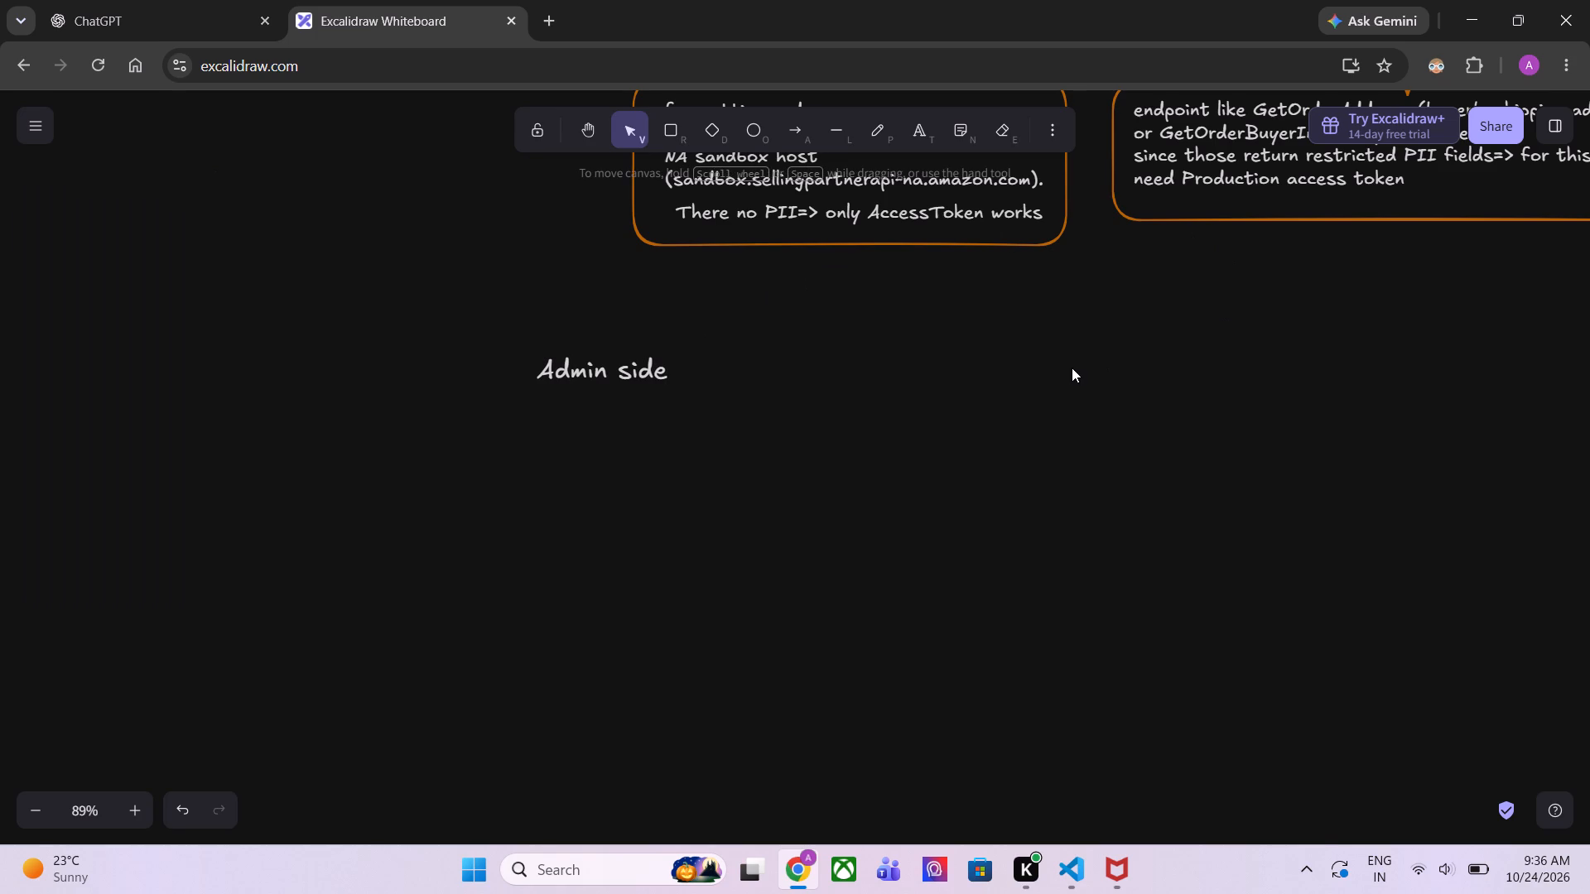
# Add the text "User Side" to the right of "Admin side", level with it.
pyautogui.click(923, 128)
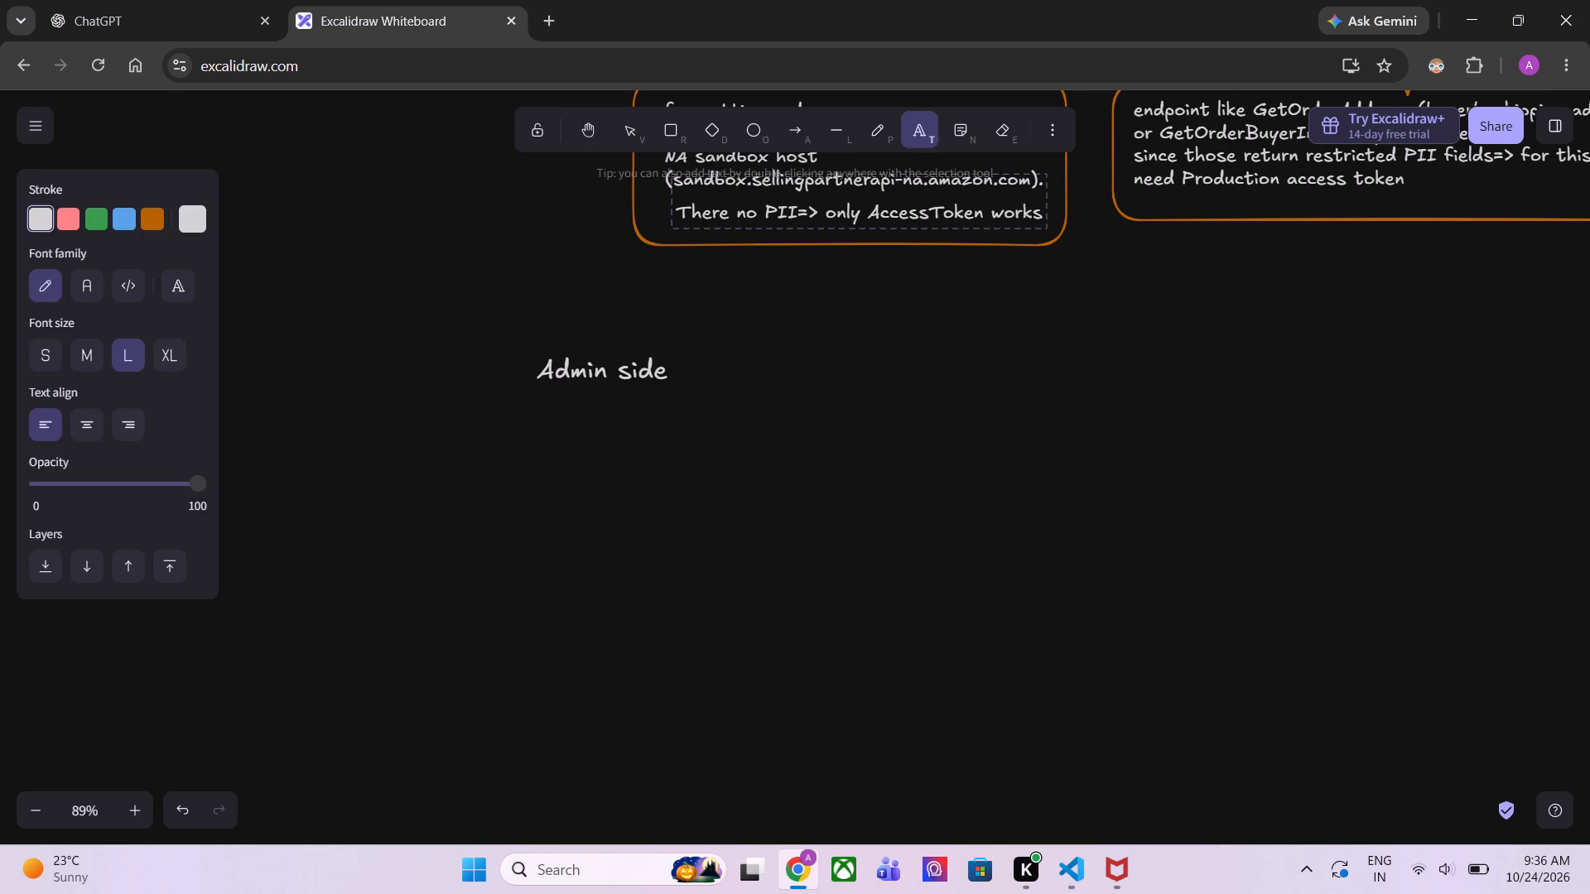
pyautogui.click(1041, 369)
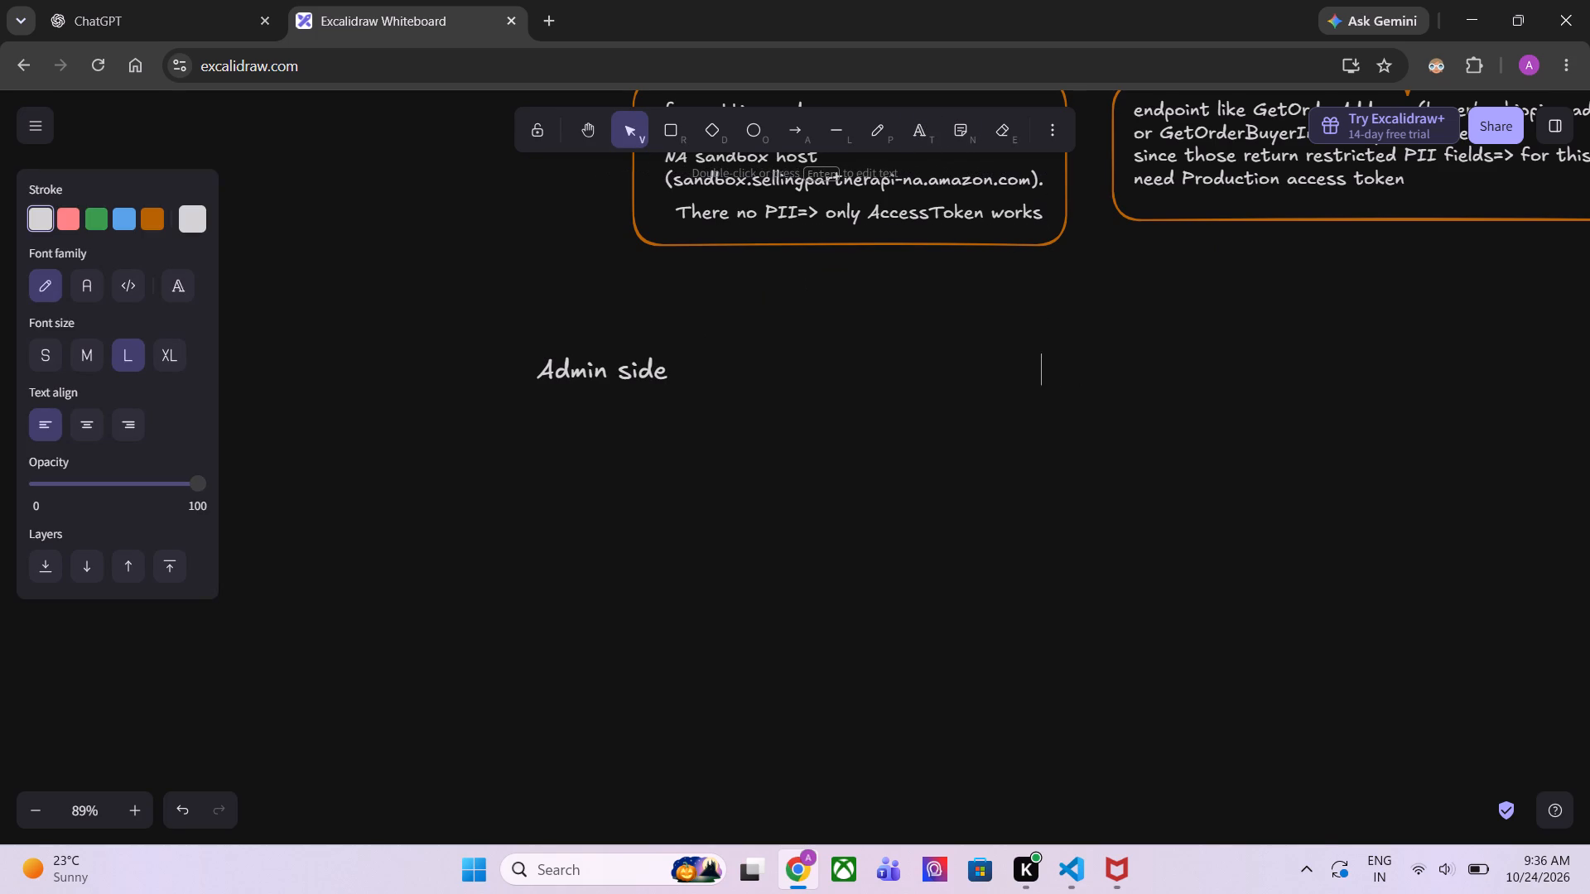
pyautogui.write('User Side')
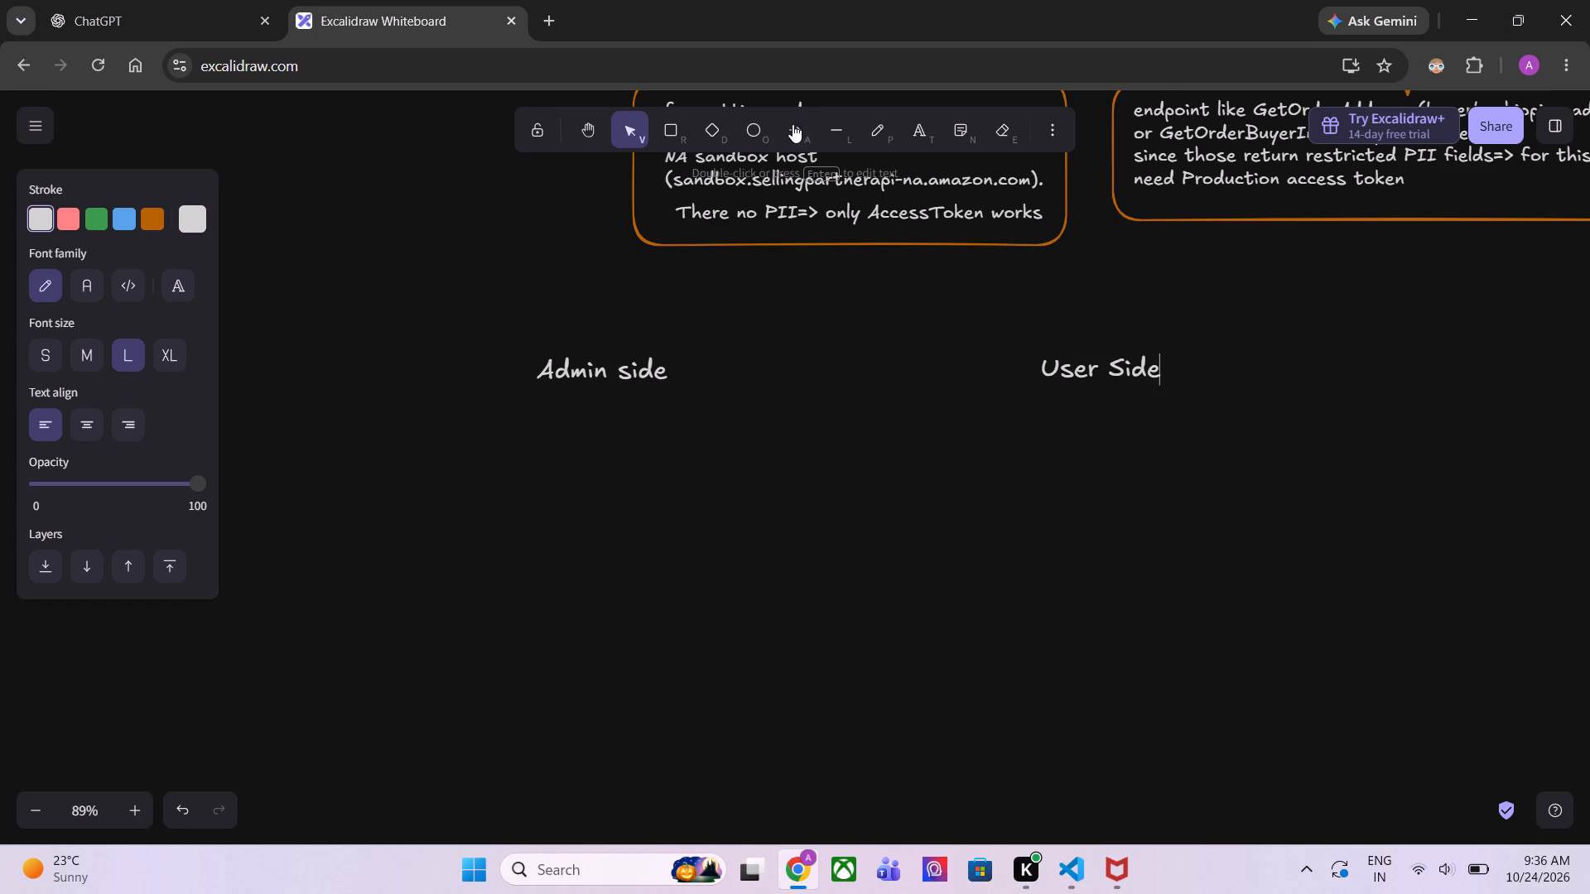
# Draw a short arrow pointing straight down from the "User Side" text.
pyautogui.click(793, 124)
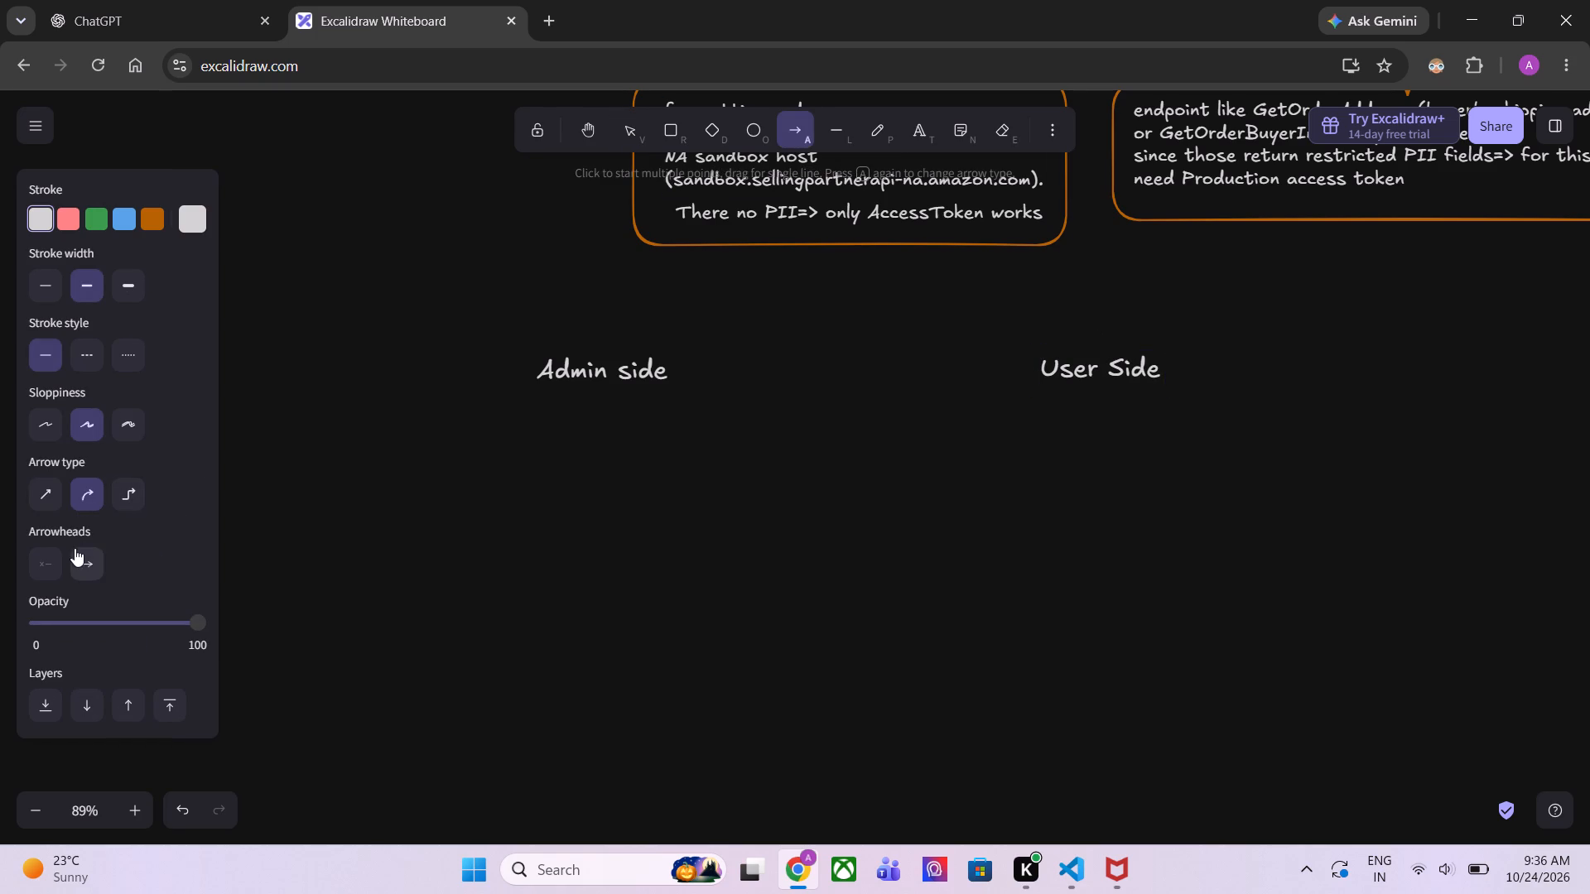
pyautogui.click(89, 702)
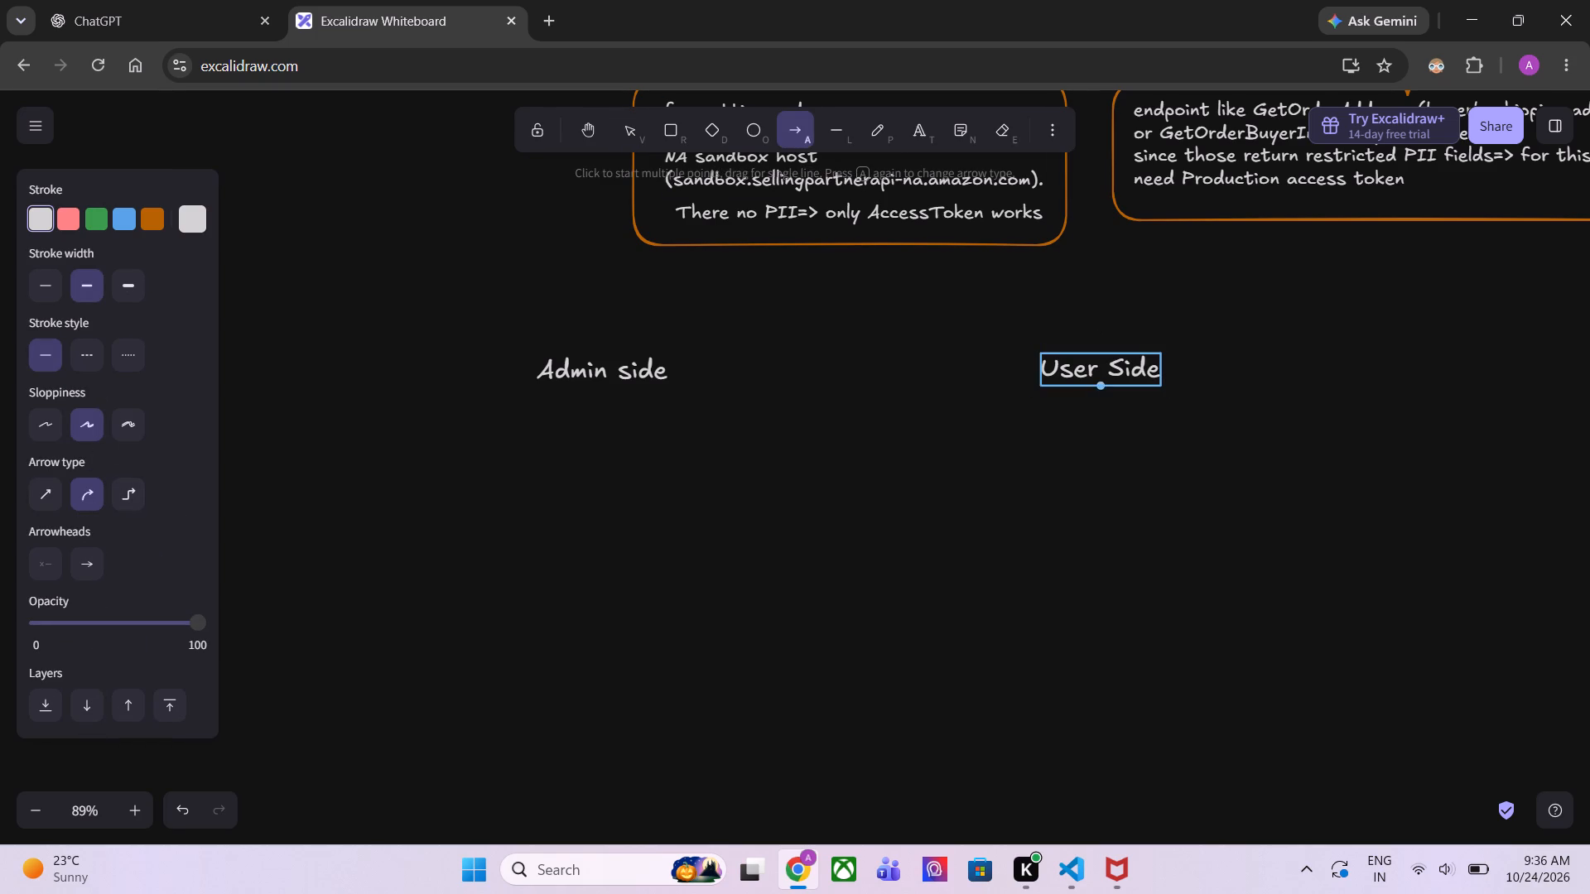
pyautogui.moveTo(1092, 397); pyautogui.dragTo(1093, 468)
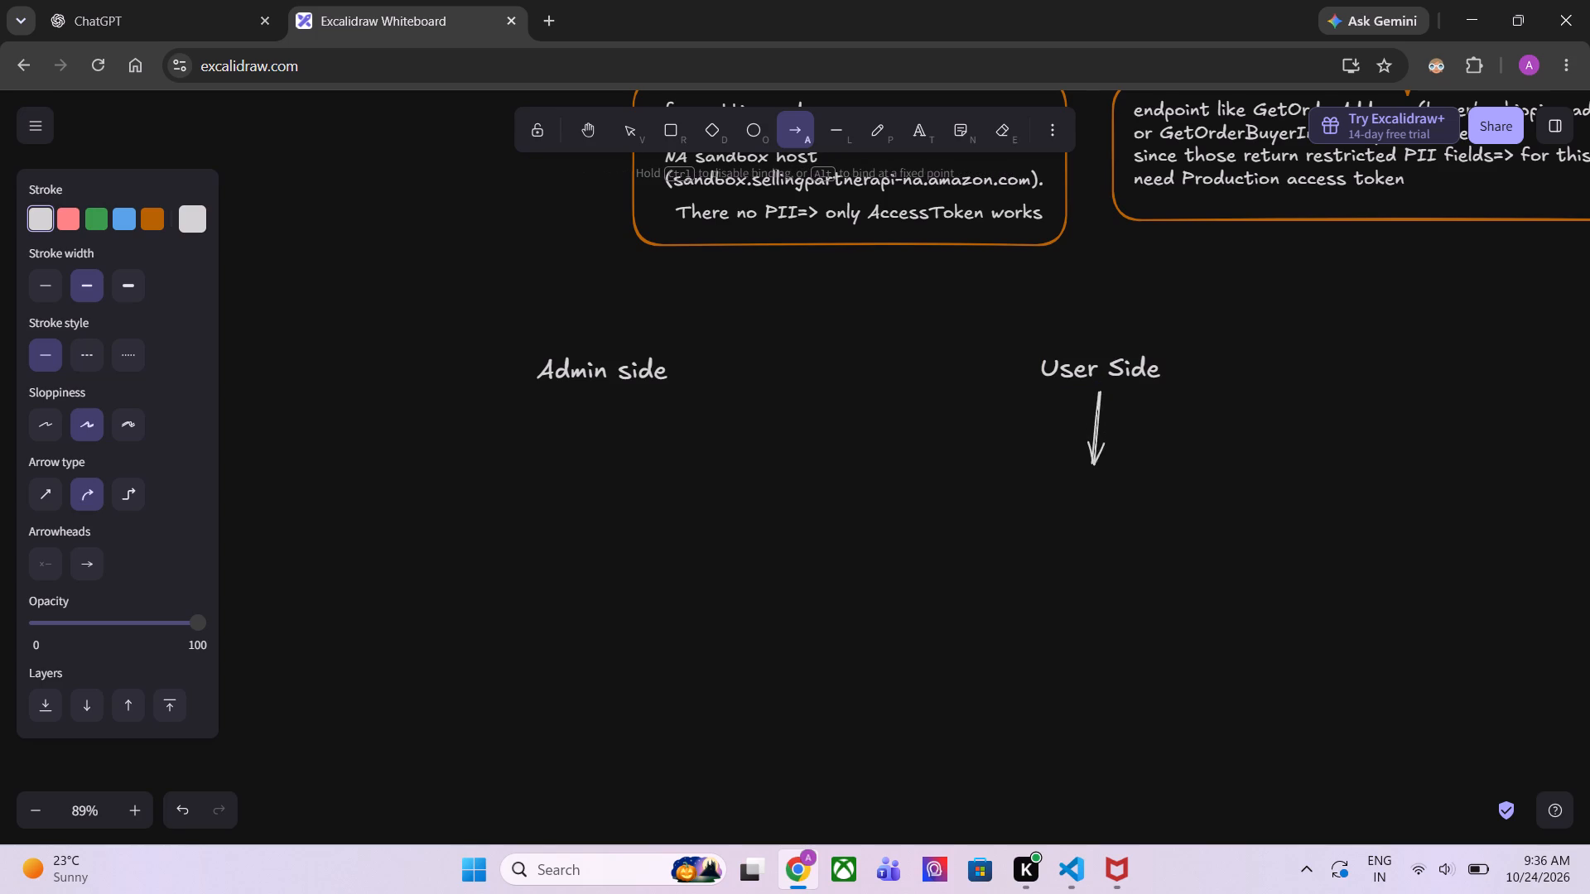
pyautogui.moveTo(1093, 468); pyautogui.dragTo(1102, 435)
pyautogui.moveTo(1102, 435); pyautogui.dragTo(1102, 435)
# Add the text "Scan QR" below the tip of the "User Side" arrow.
pyautogui.click(919, 125)
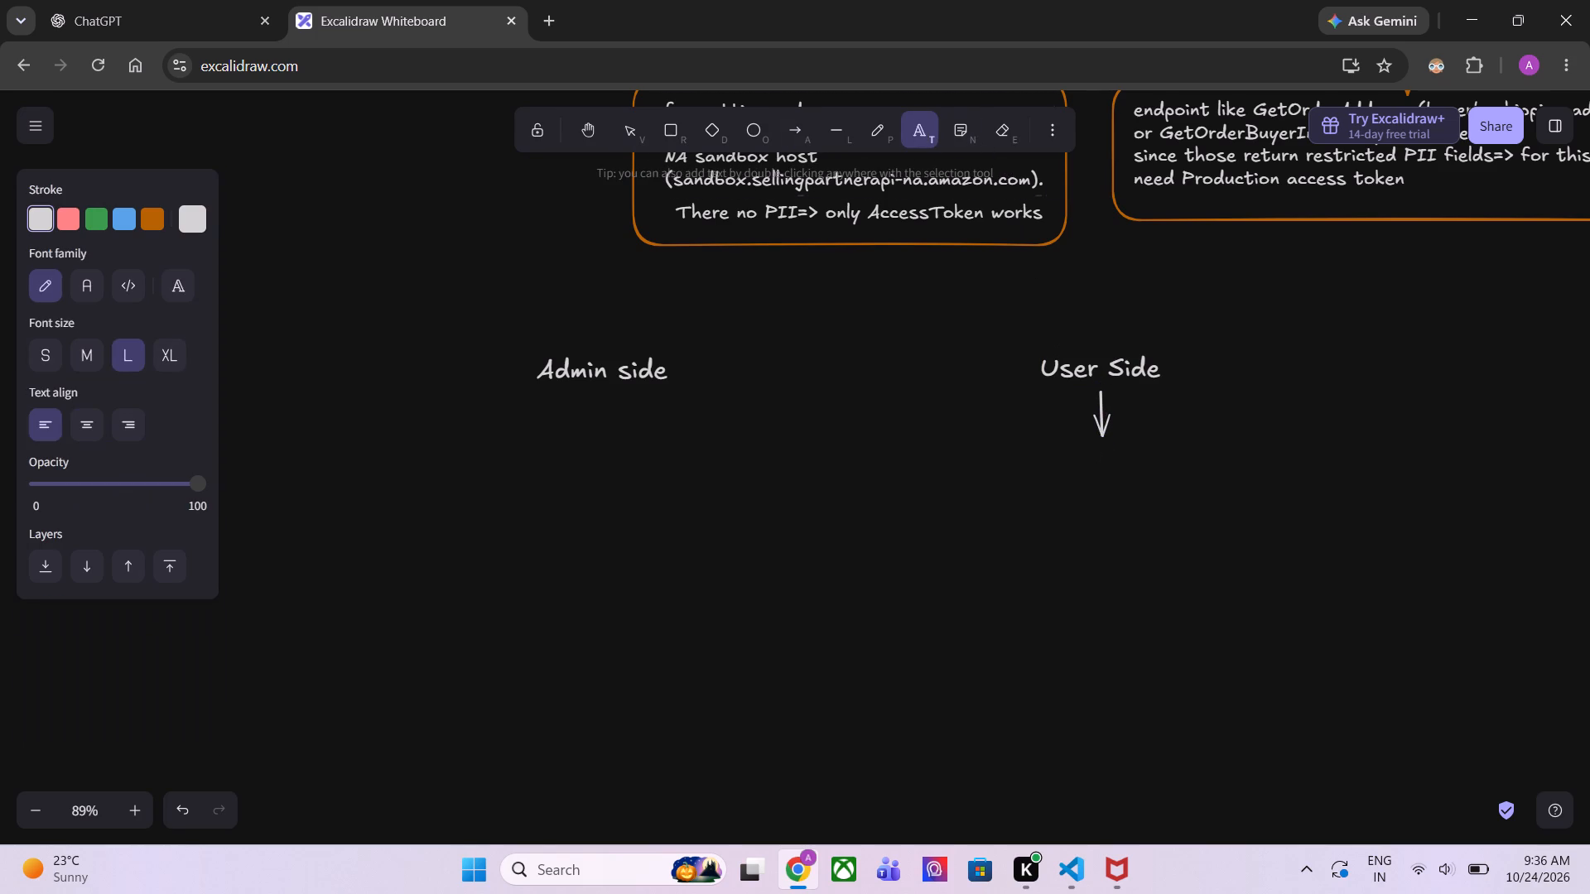
pyautogui.click(1063, 461)
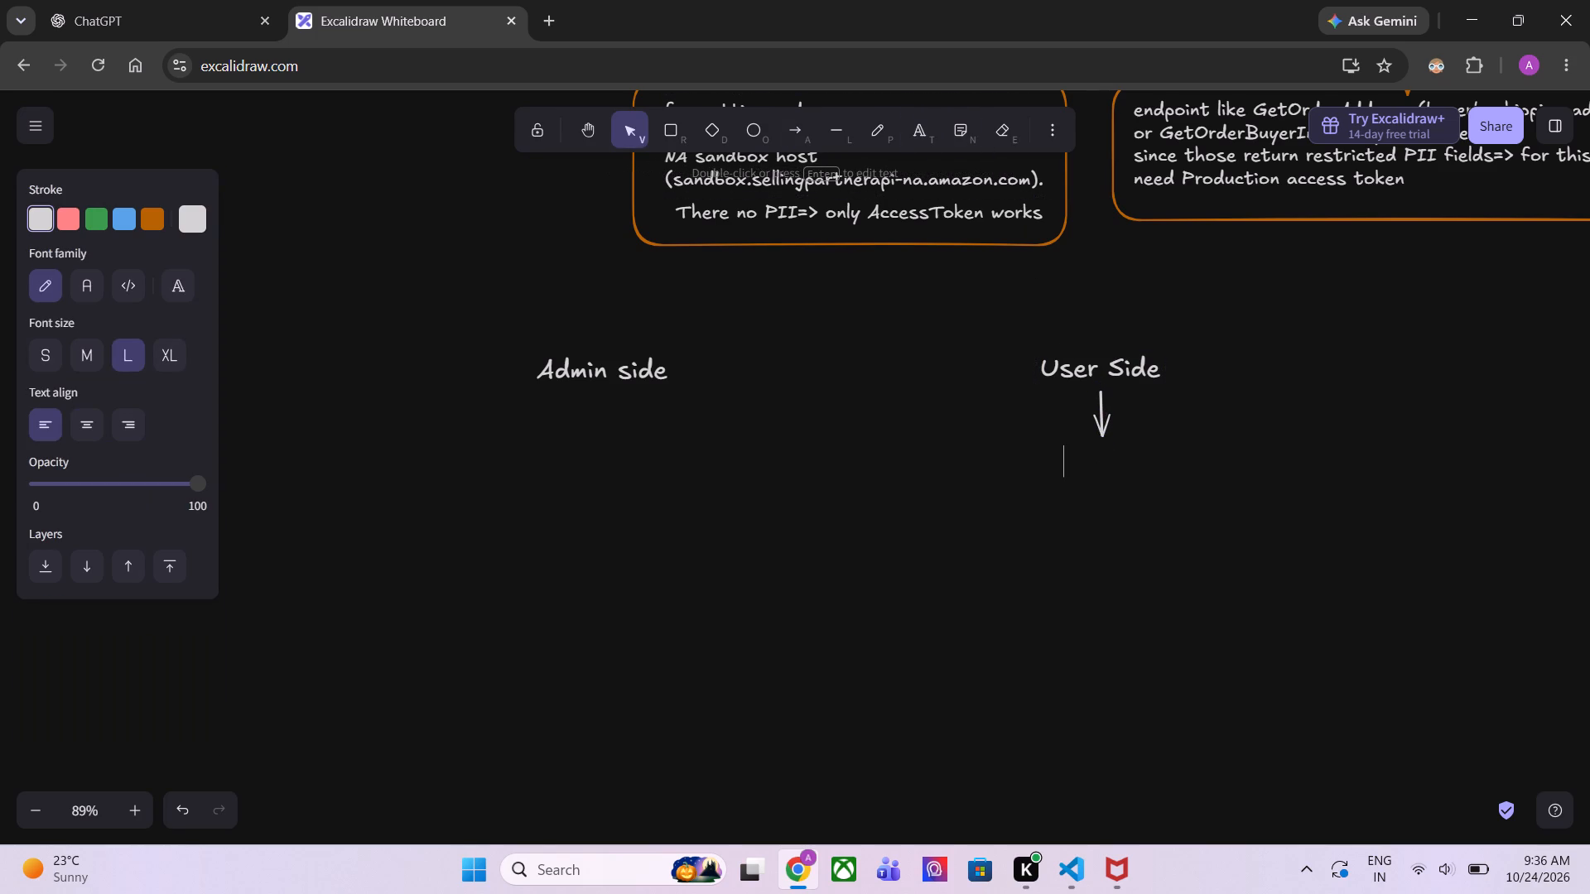
pyautogui.write('Scan')
pyautogui.press('space')
pyautogui.write('QR')
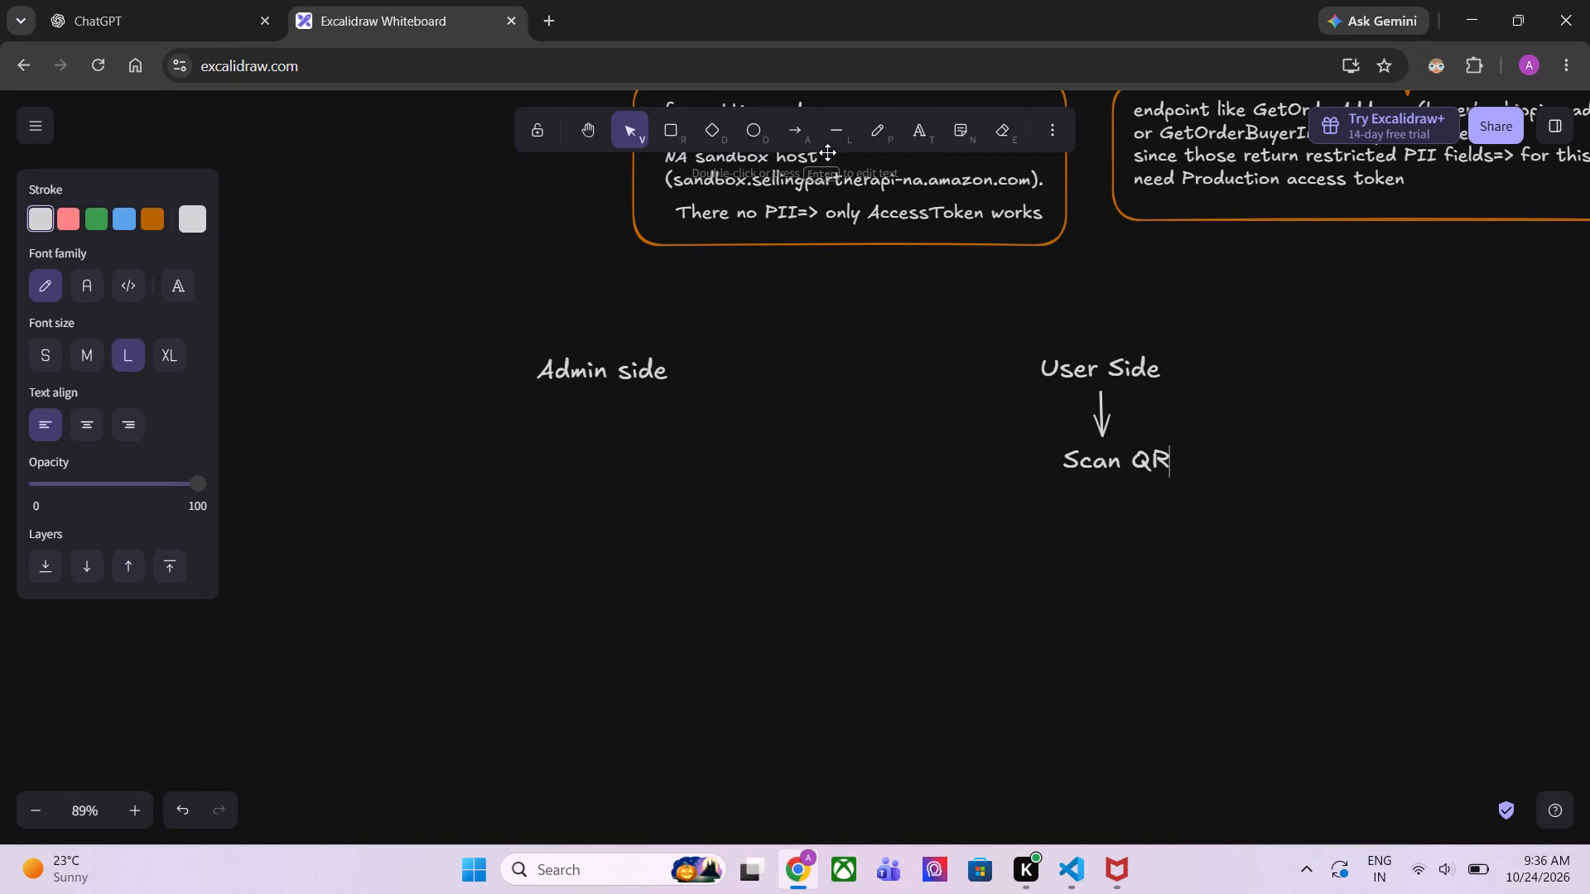
# Draw a short arrow pointing straight down from the "Scan QR" text.
pyautogui.click(783, 122)
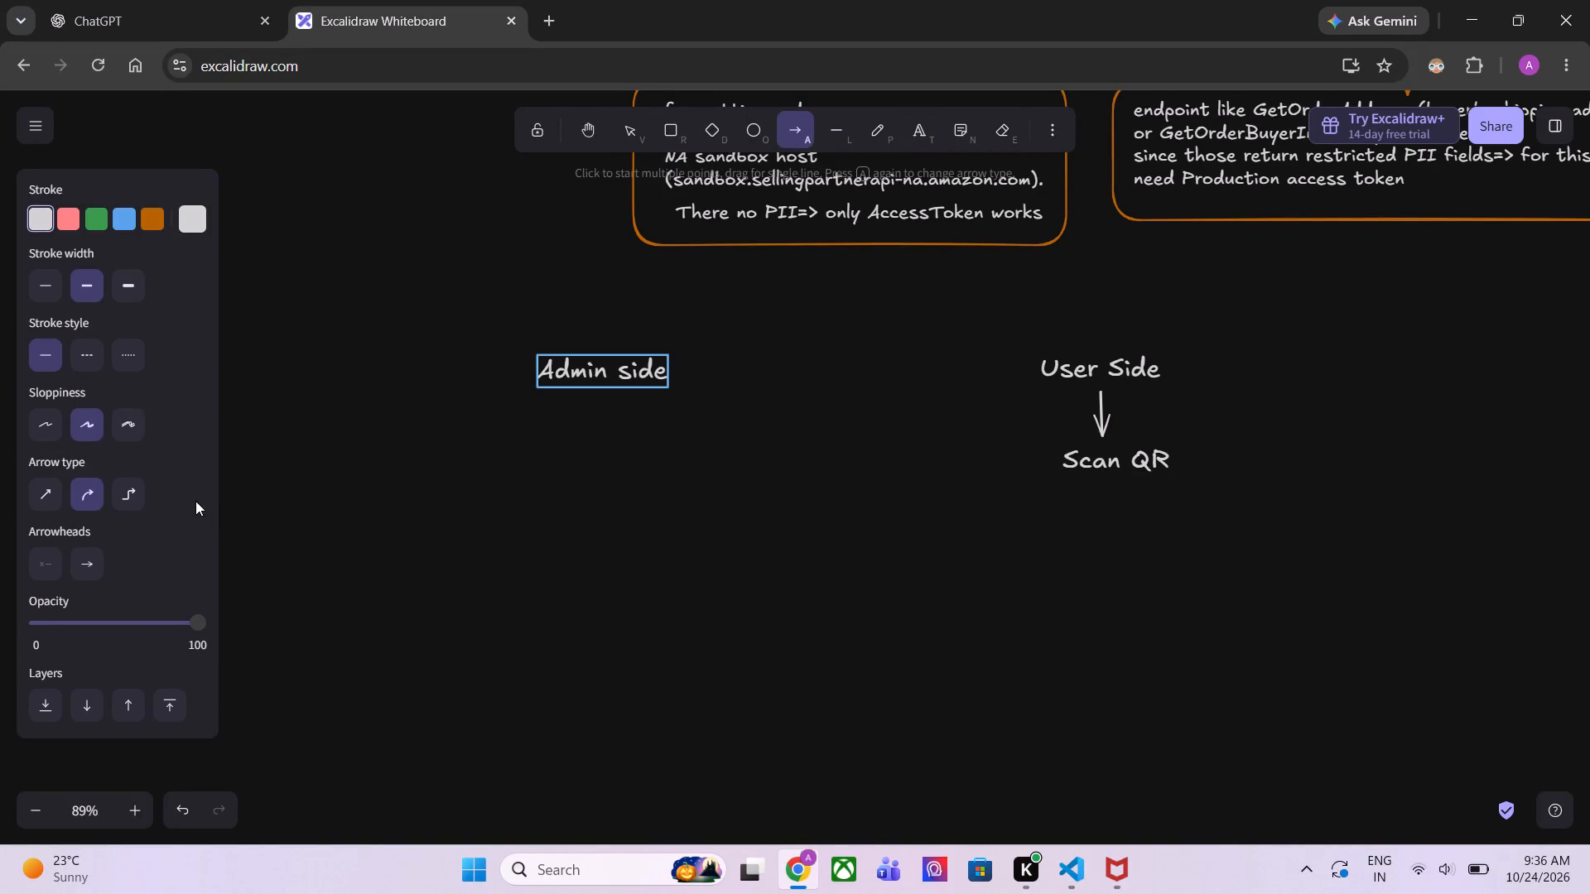
pyautogui.click(94, 699)
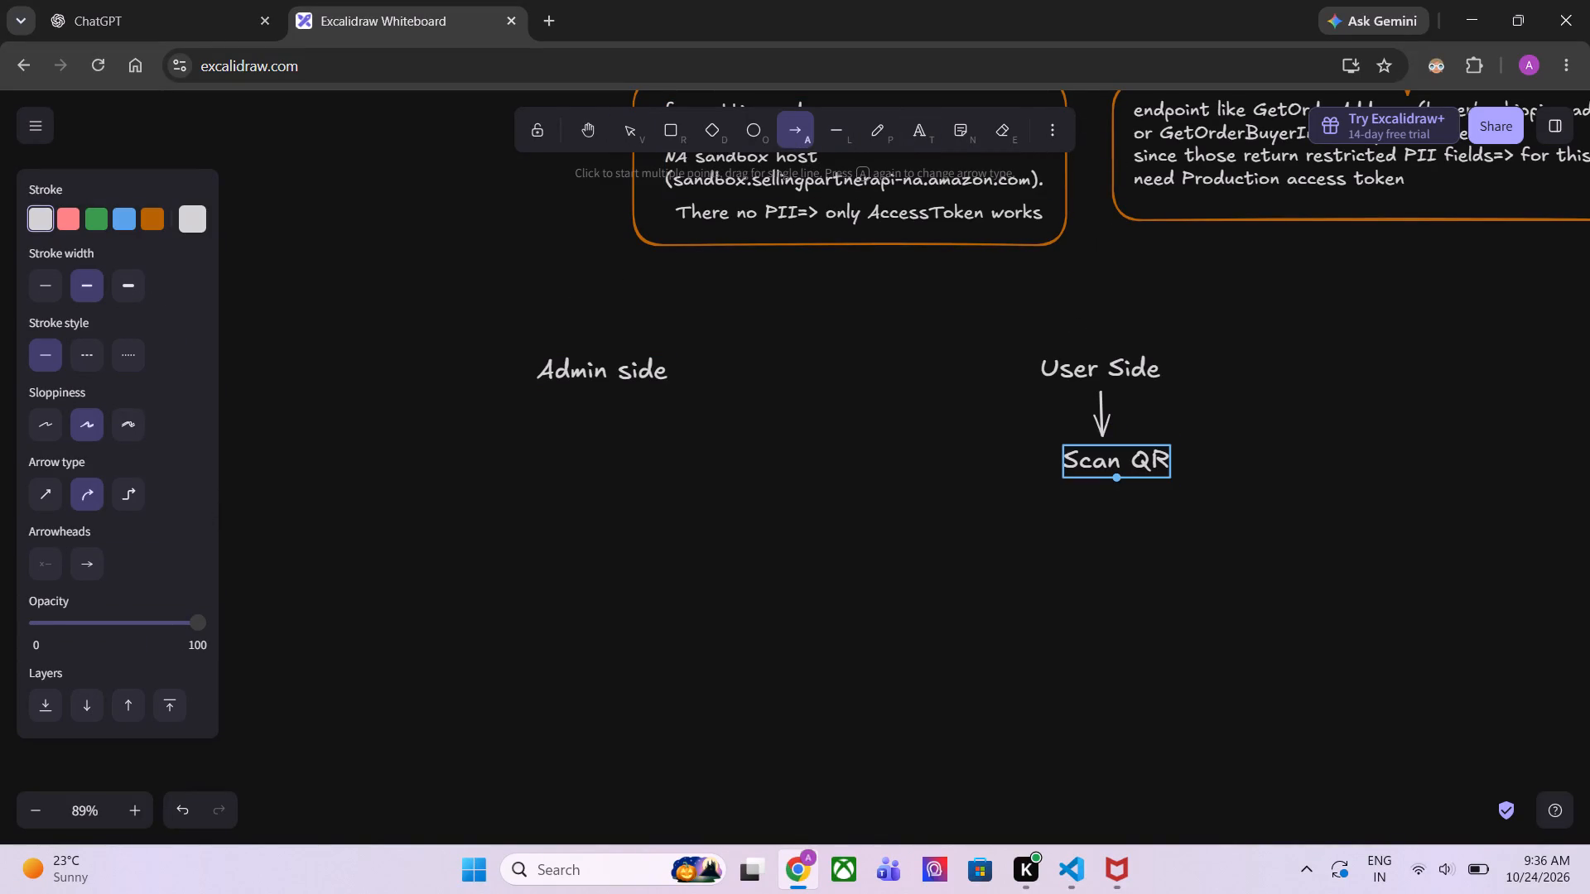
pyautogui.moveTo(1106, 477); pyautogui.dragTo(1108, 526)
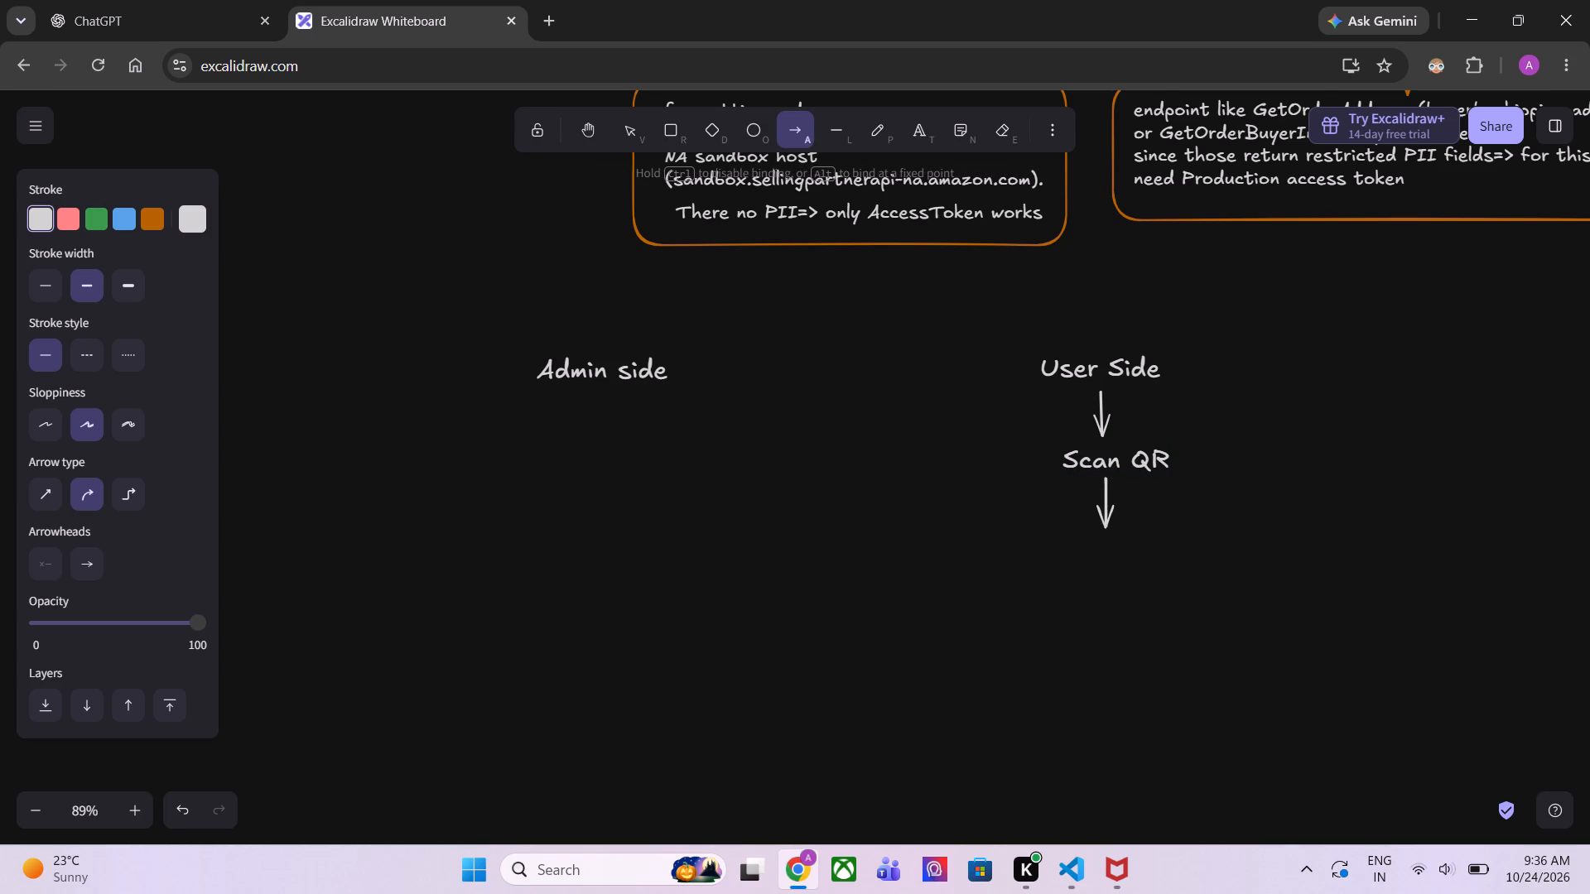
pyautogui.moveTo(1108, 526); pyautogui.dragTo(1107, 520)
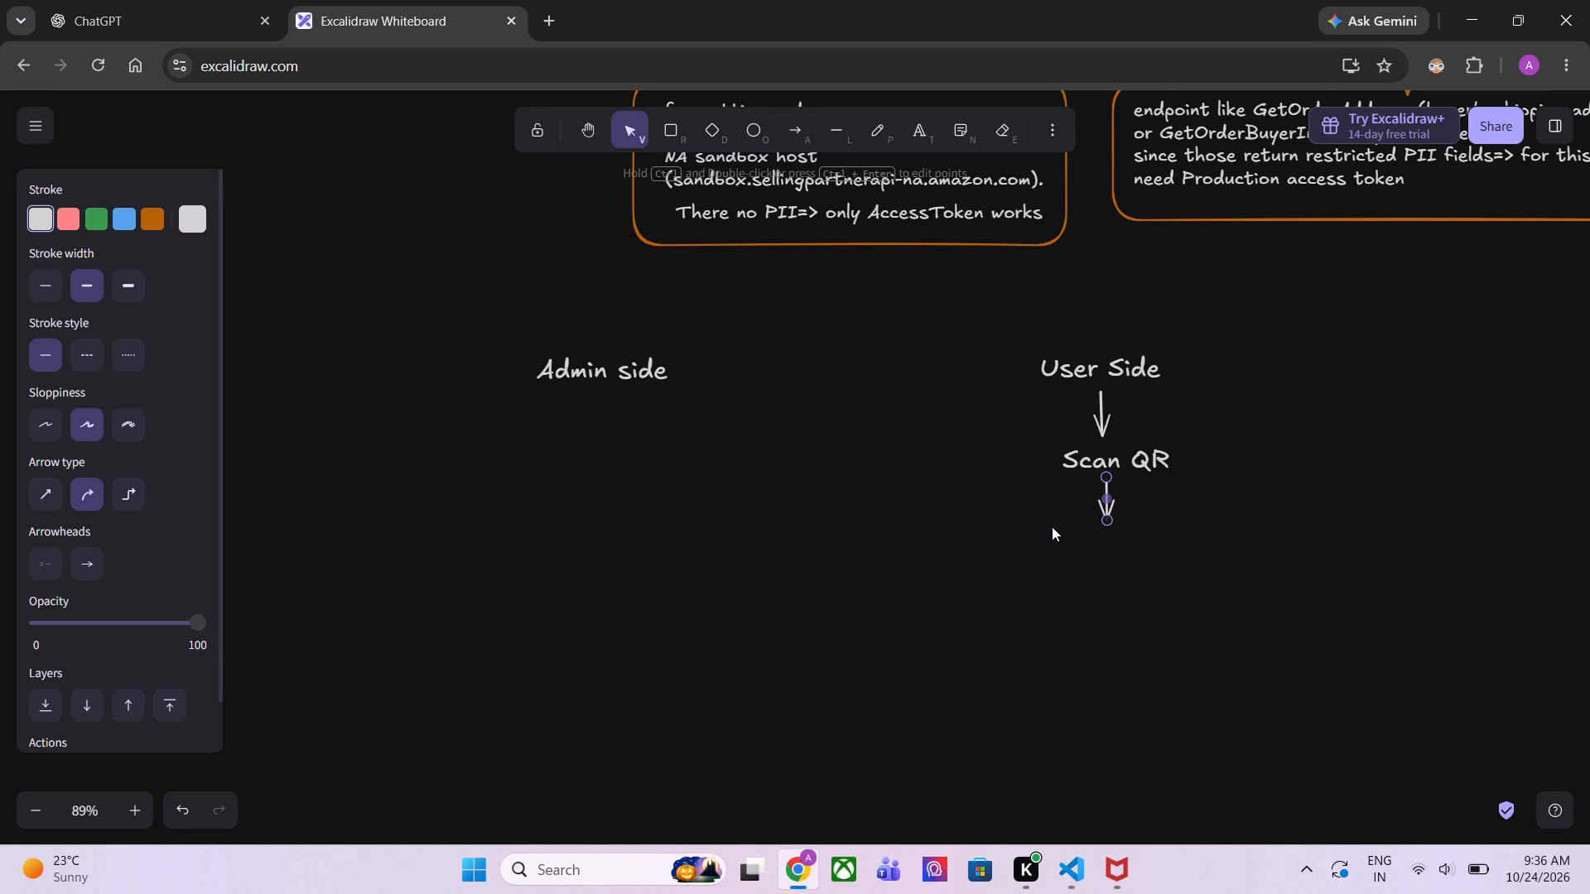
# Add the text "fill(name, mobile, description) and submit and add into Queue" below the arrow under "Scan QR".
pyautogui.click(924, 117)
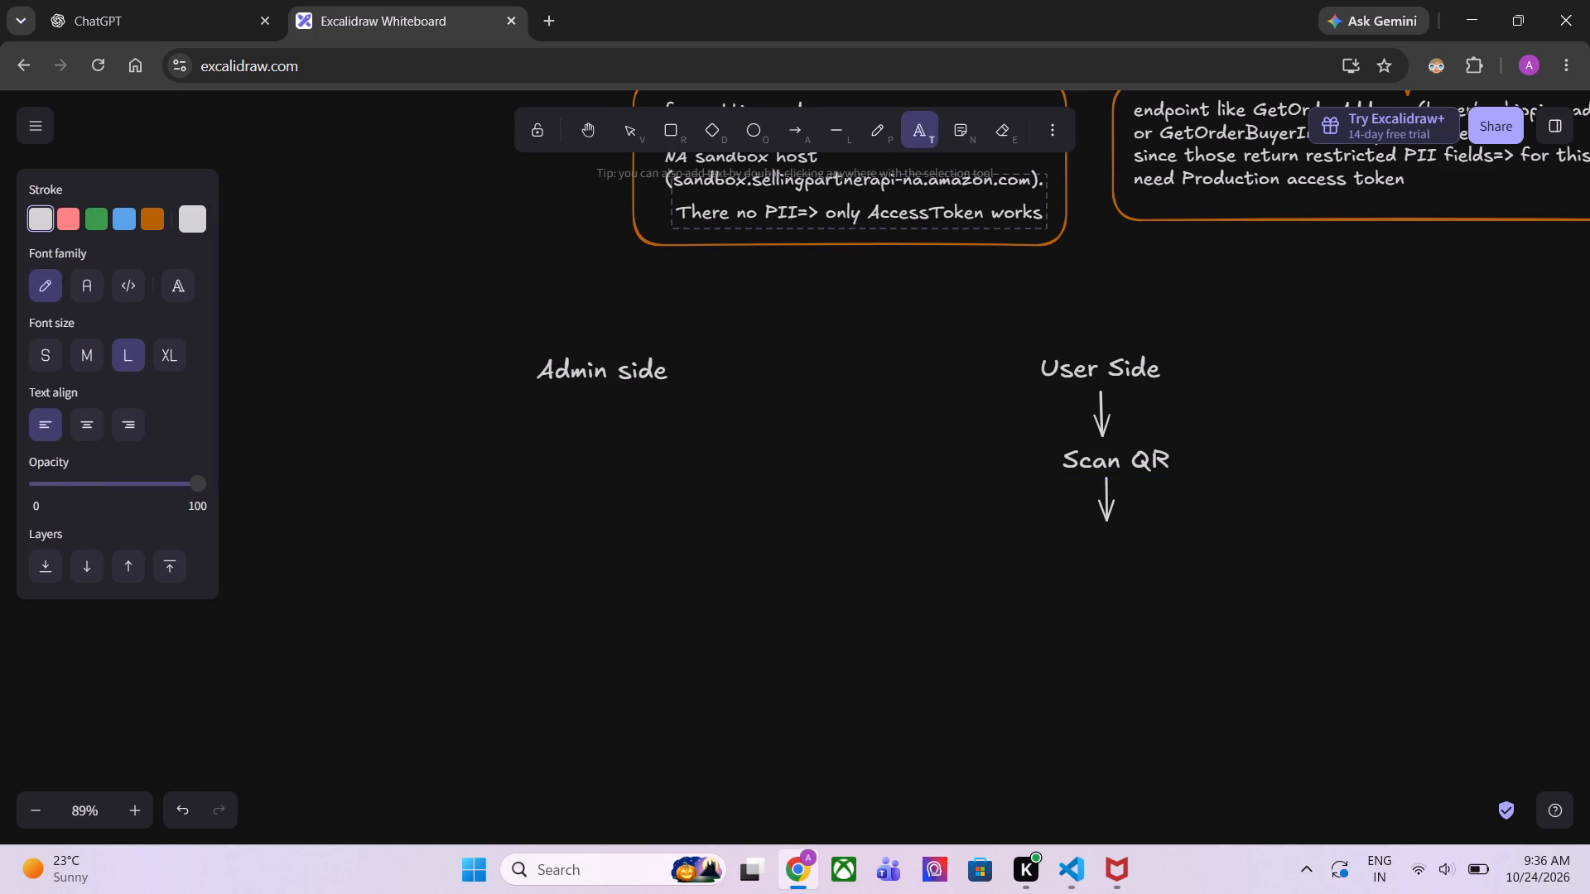
pyautogui.click(1077, 541)
pyautogui.write('fill')
pyautogui.write('(name,')
pyautogui.press('space')
pyautogui.write('mobile')
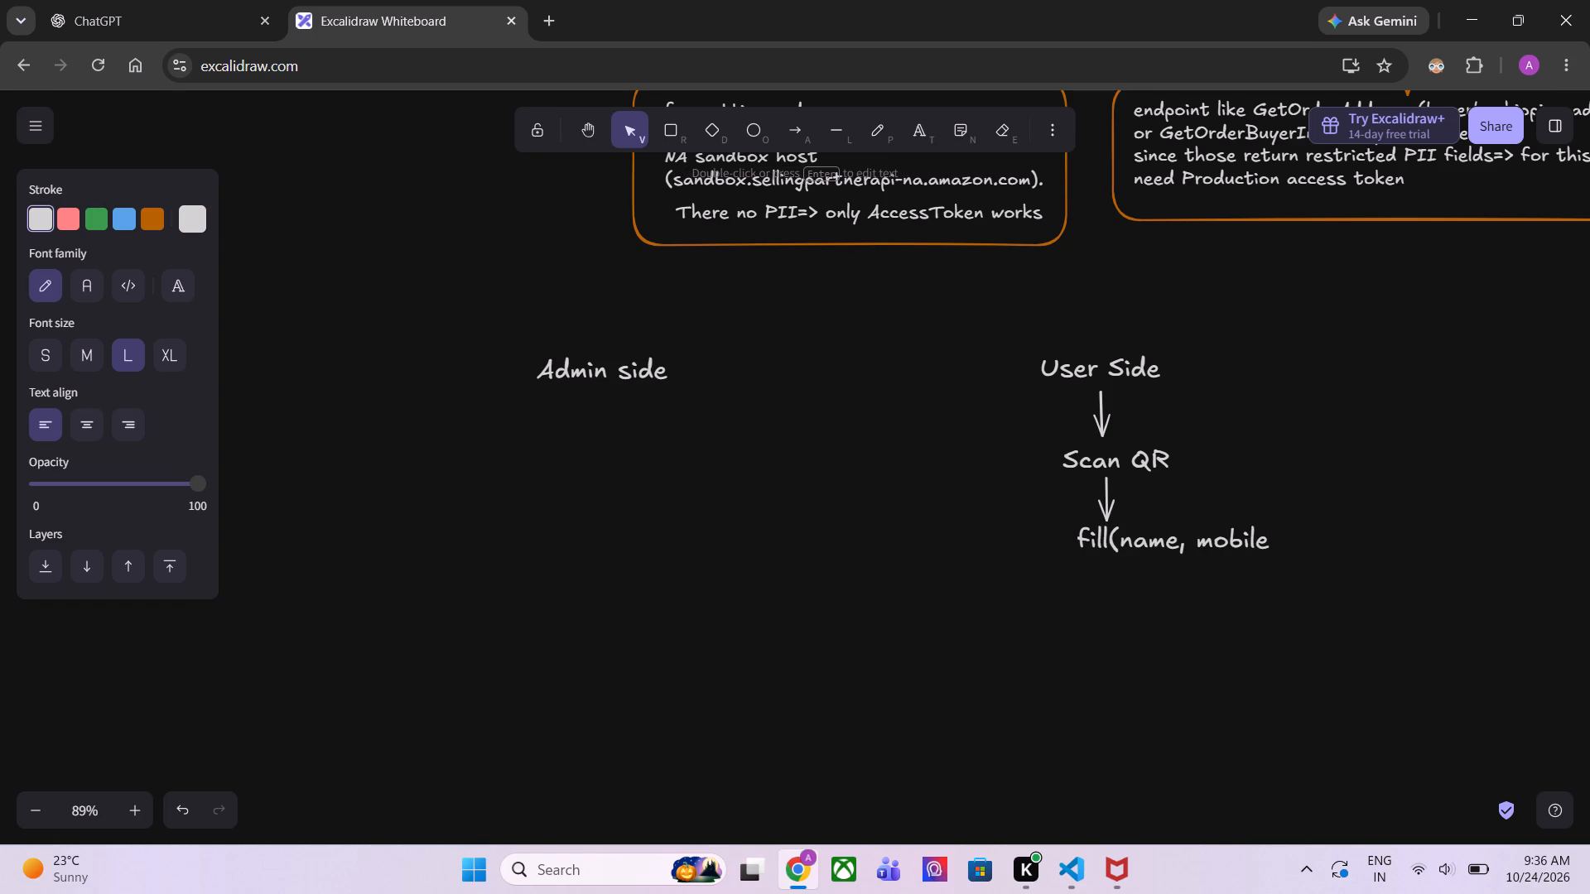
pyautogui.write(',')
pyautogui.press('space')
pyautogui.write('description')
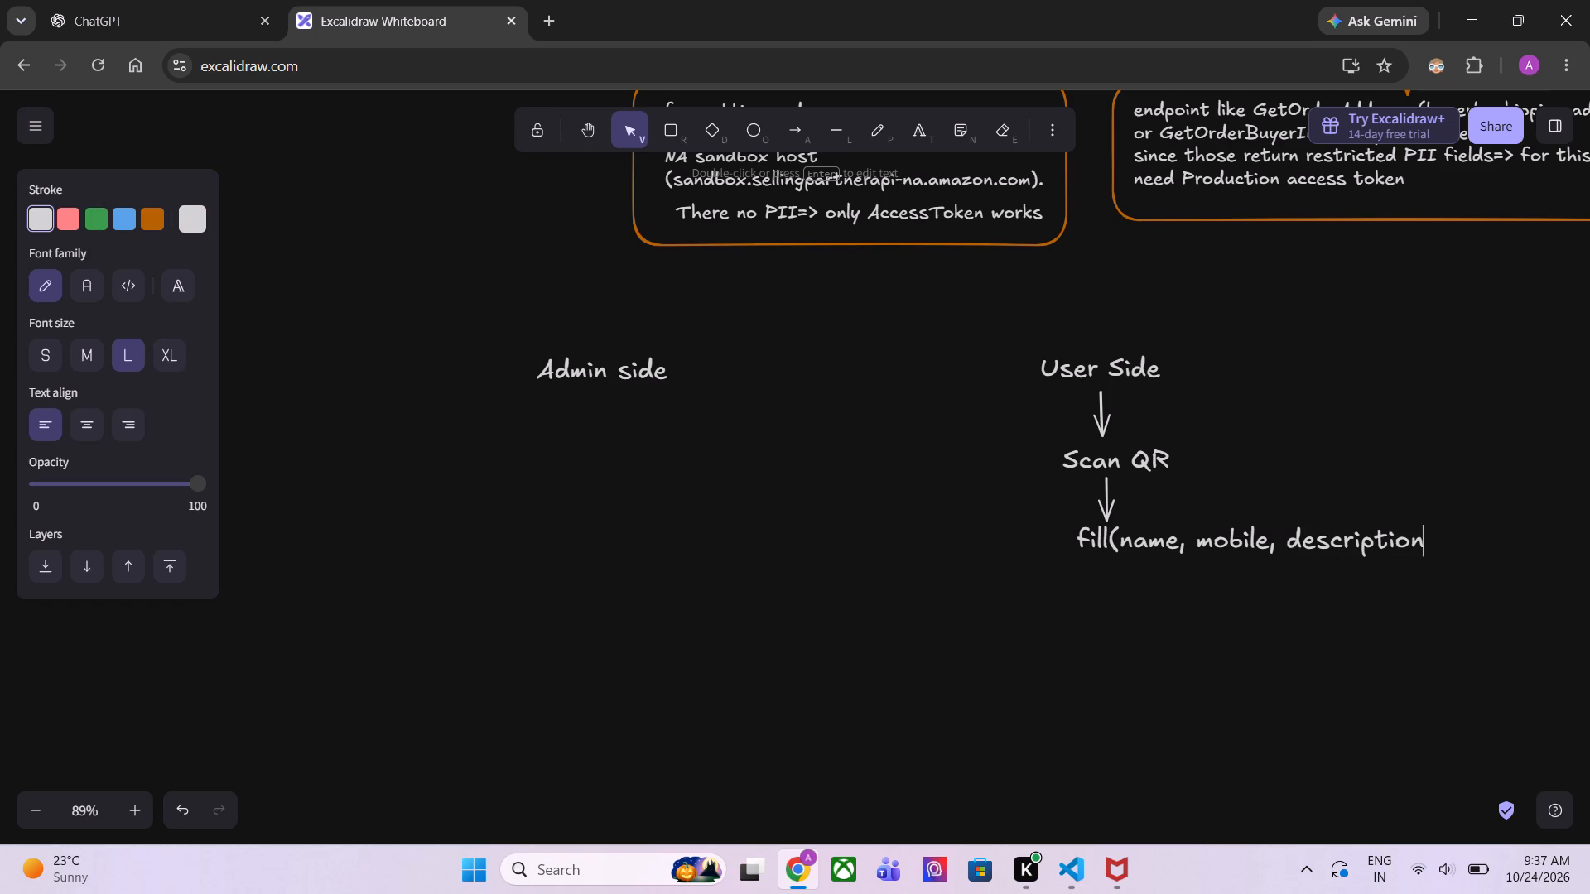
pyautogui.hotkey('shift', ')')
pyautogui.press('space')
pyautogui.write('and sub')
pyautogui.write('mit and add into Queu')
pyautogui.press('e')
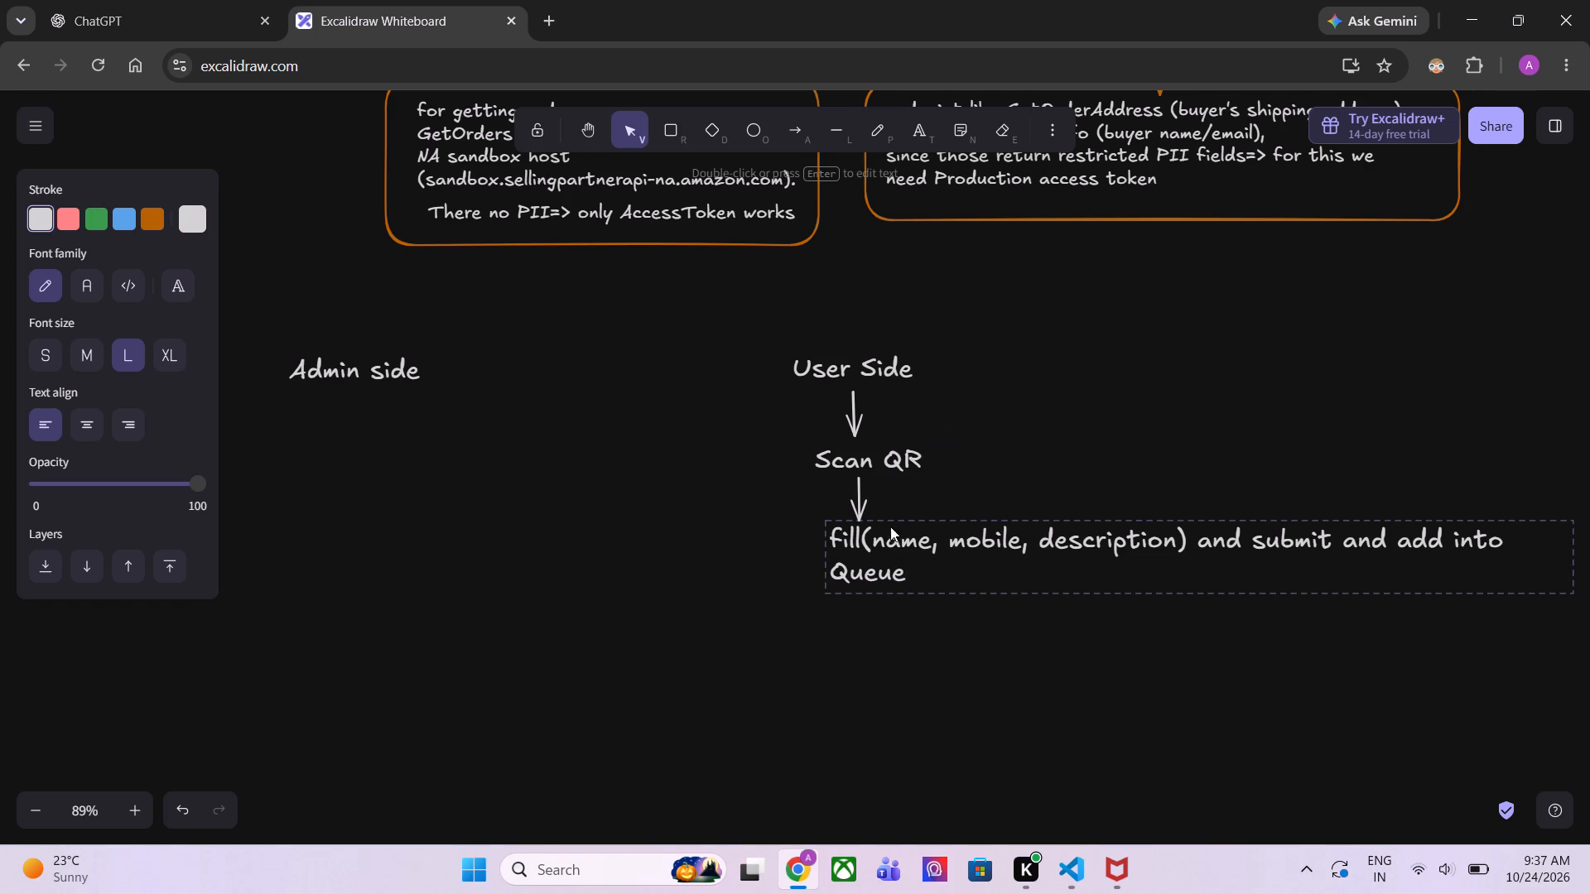
# Move the "fill(name, mobile, description)..." text left so it sits roughly centred under the "Scan QR" arrow.
pyautogui.click(967, 554)
pyautogui.click(825, 523)
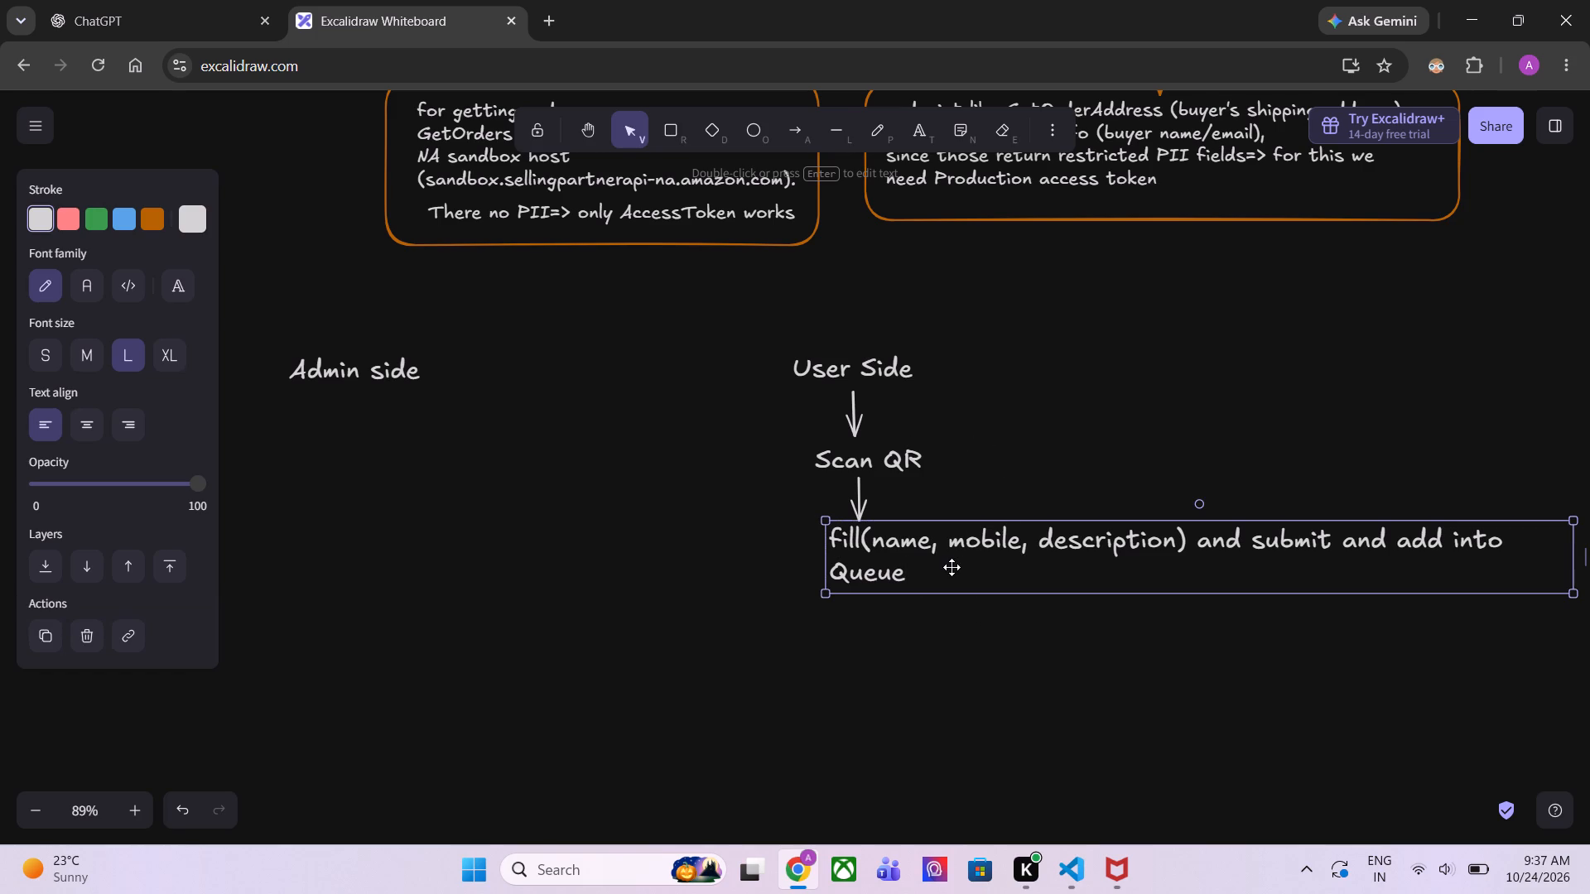
pyautogui.moveTo(952, 567); pyautogui.dragTo(735, 570)
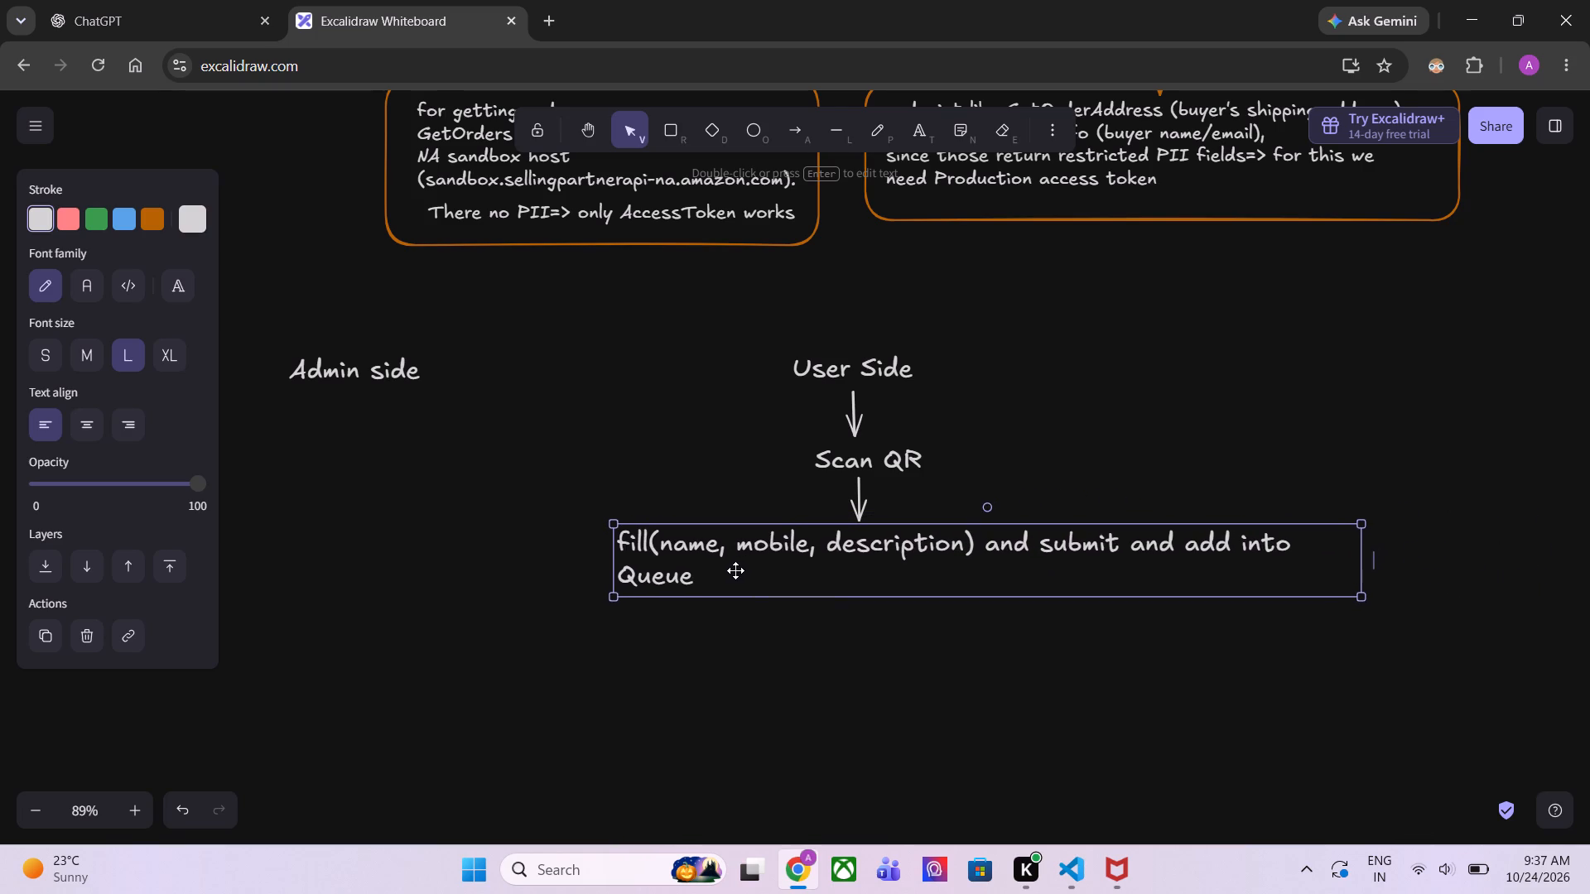
pyautogui.moveTo(735, 570); pyautogui.dragTo(731, 570)
# Draw a short arrow pointing straight down from the "fill(name, mobile, description)..." text.
pyautogui.scroll(-1, 995, 372)
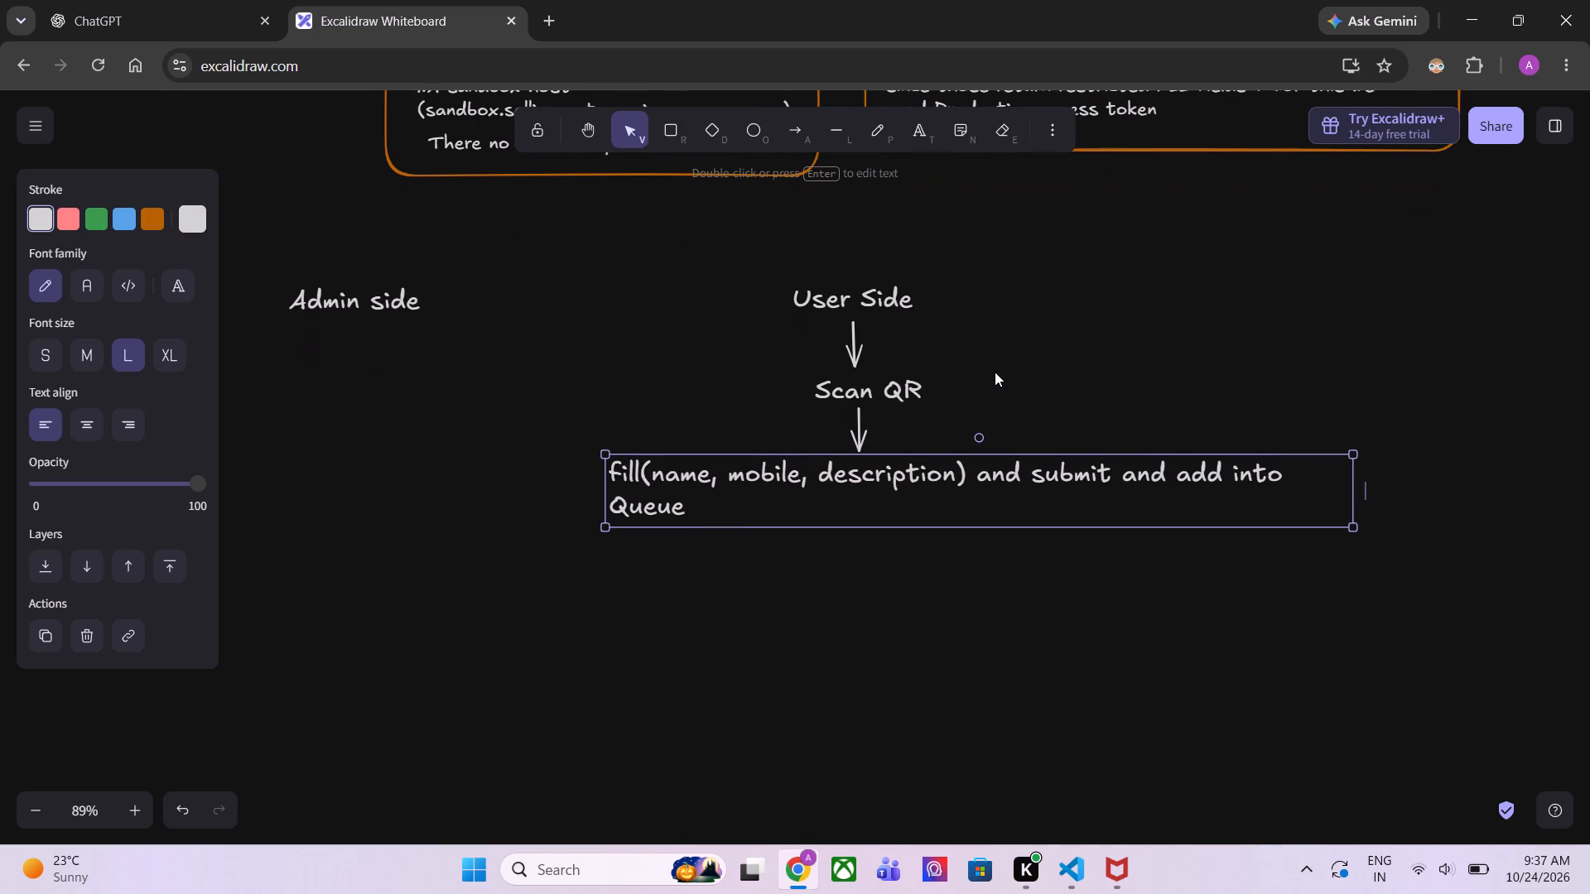
pyautogui.click(788, 125)
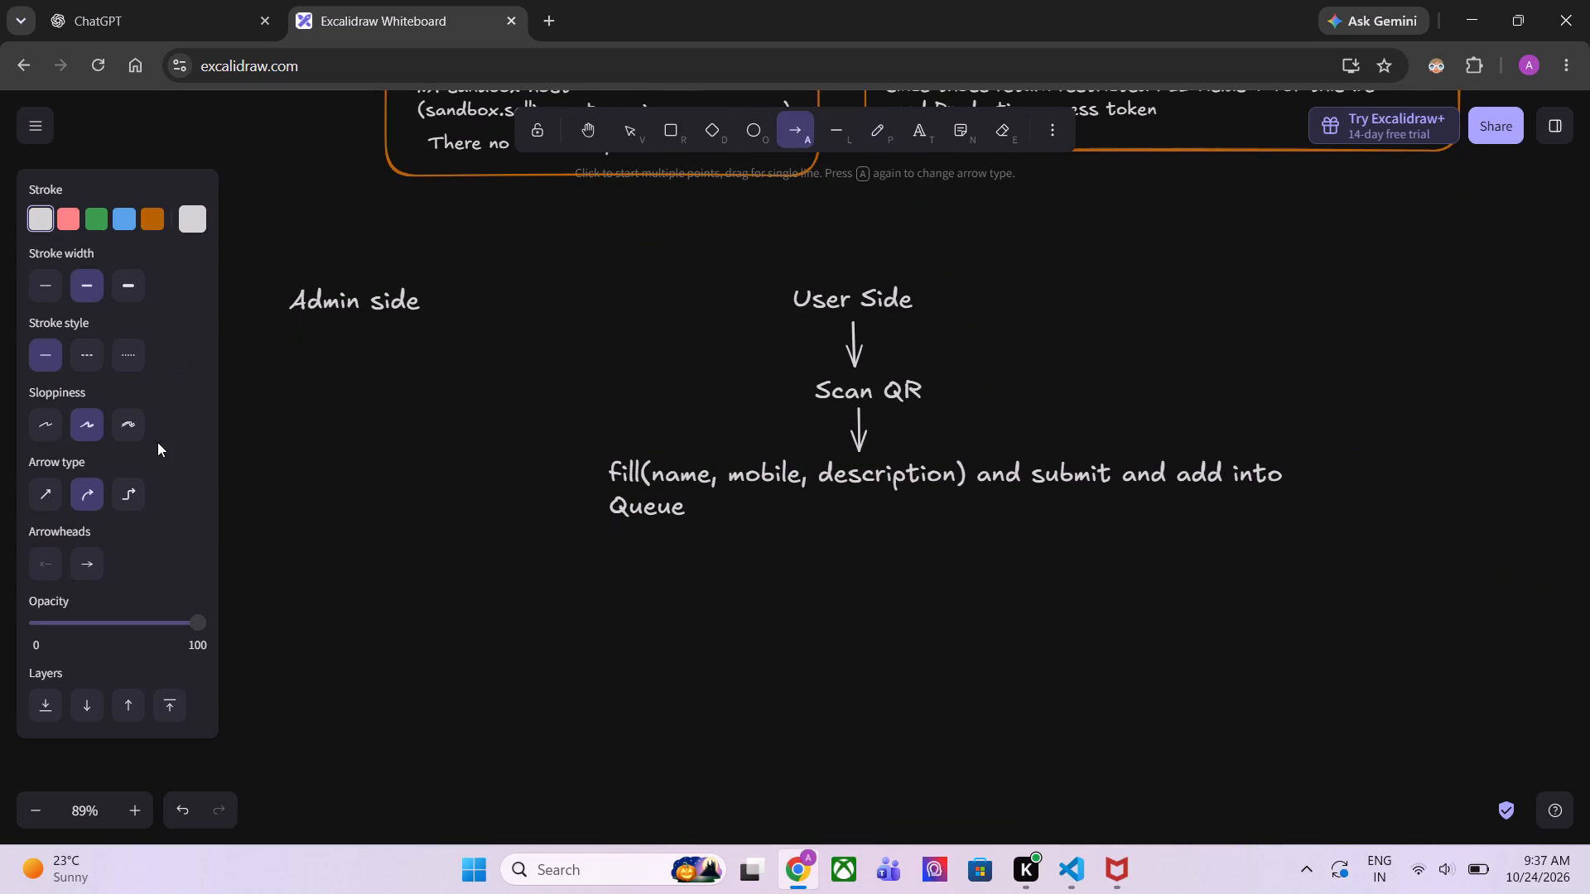
pyautogui.click(87, 701)
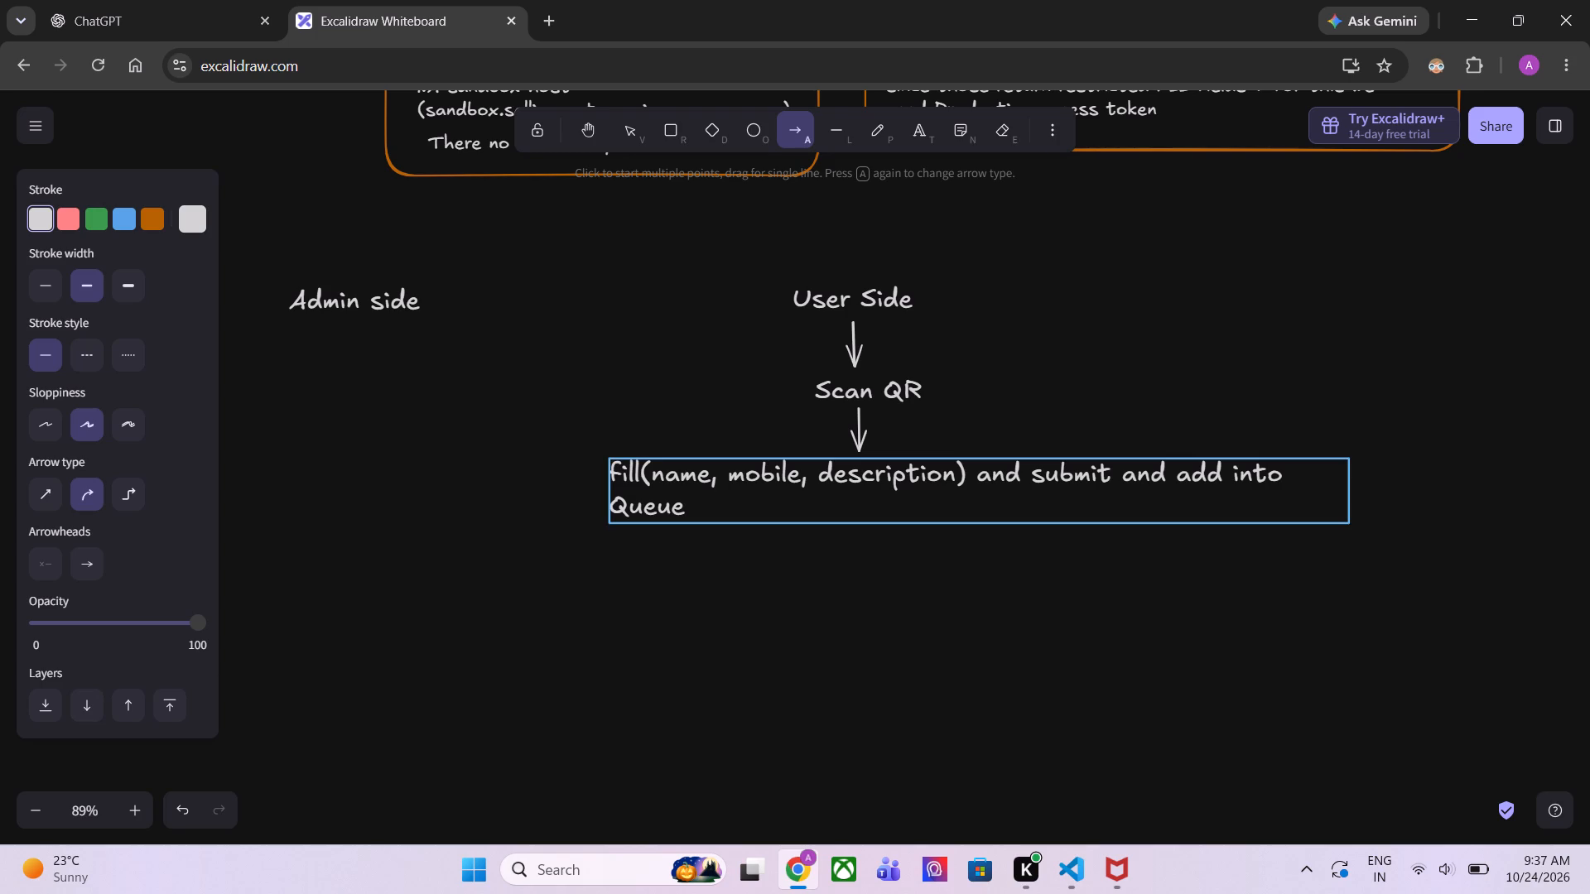
pyautogui.moveTo(860, 533); pyautogui.dragTo(874, 609)
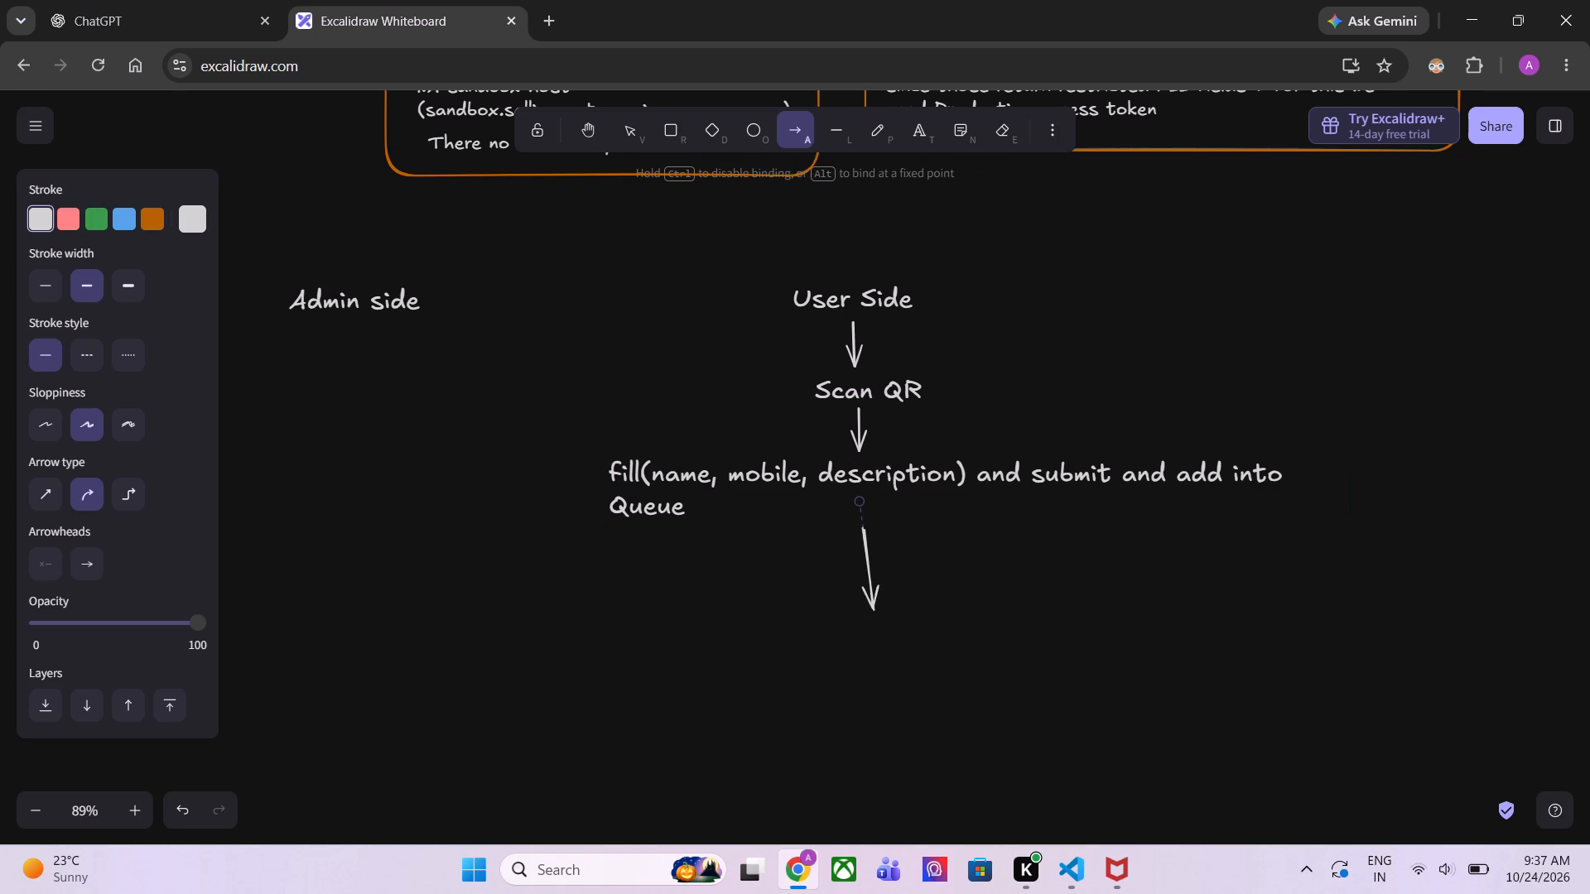
pyautogui.moveTo(874, 609); pyautogui.dragTo(864, 561)
pyautogui.moveTo(864, 561); pyautogui.dragTo(863, 567)
pyautogui.click(1036, 294)
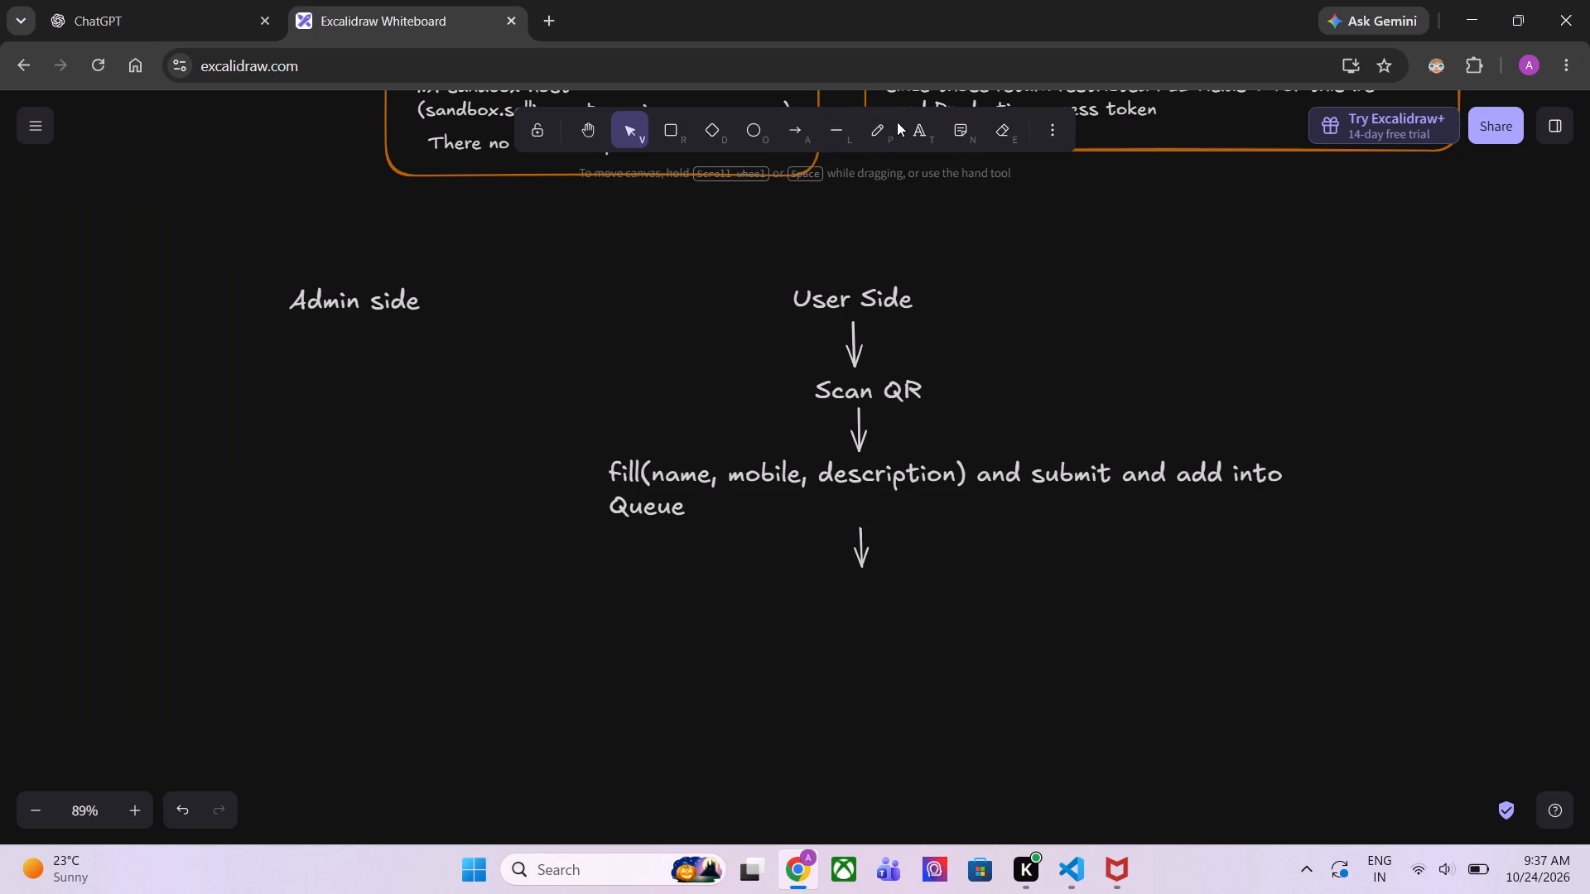
# Below the new arrow, add the text "show: cancel request and how many people are front of him, how much avergae time".
pyautogui.click(922, 132)
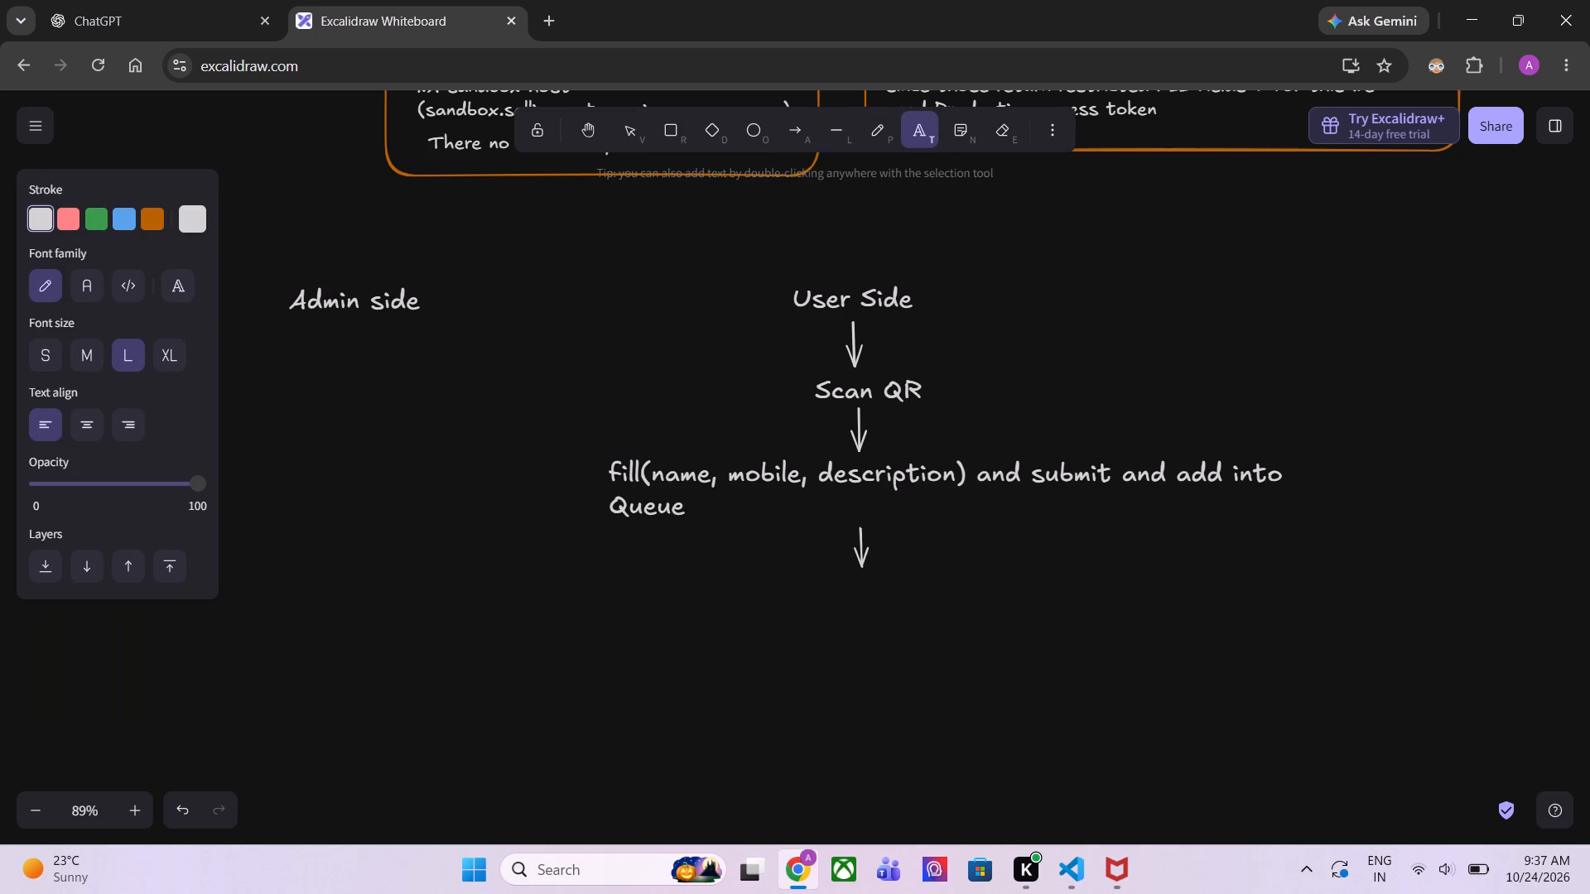
pyautogui.click(620, 583)
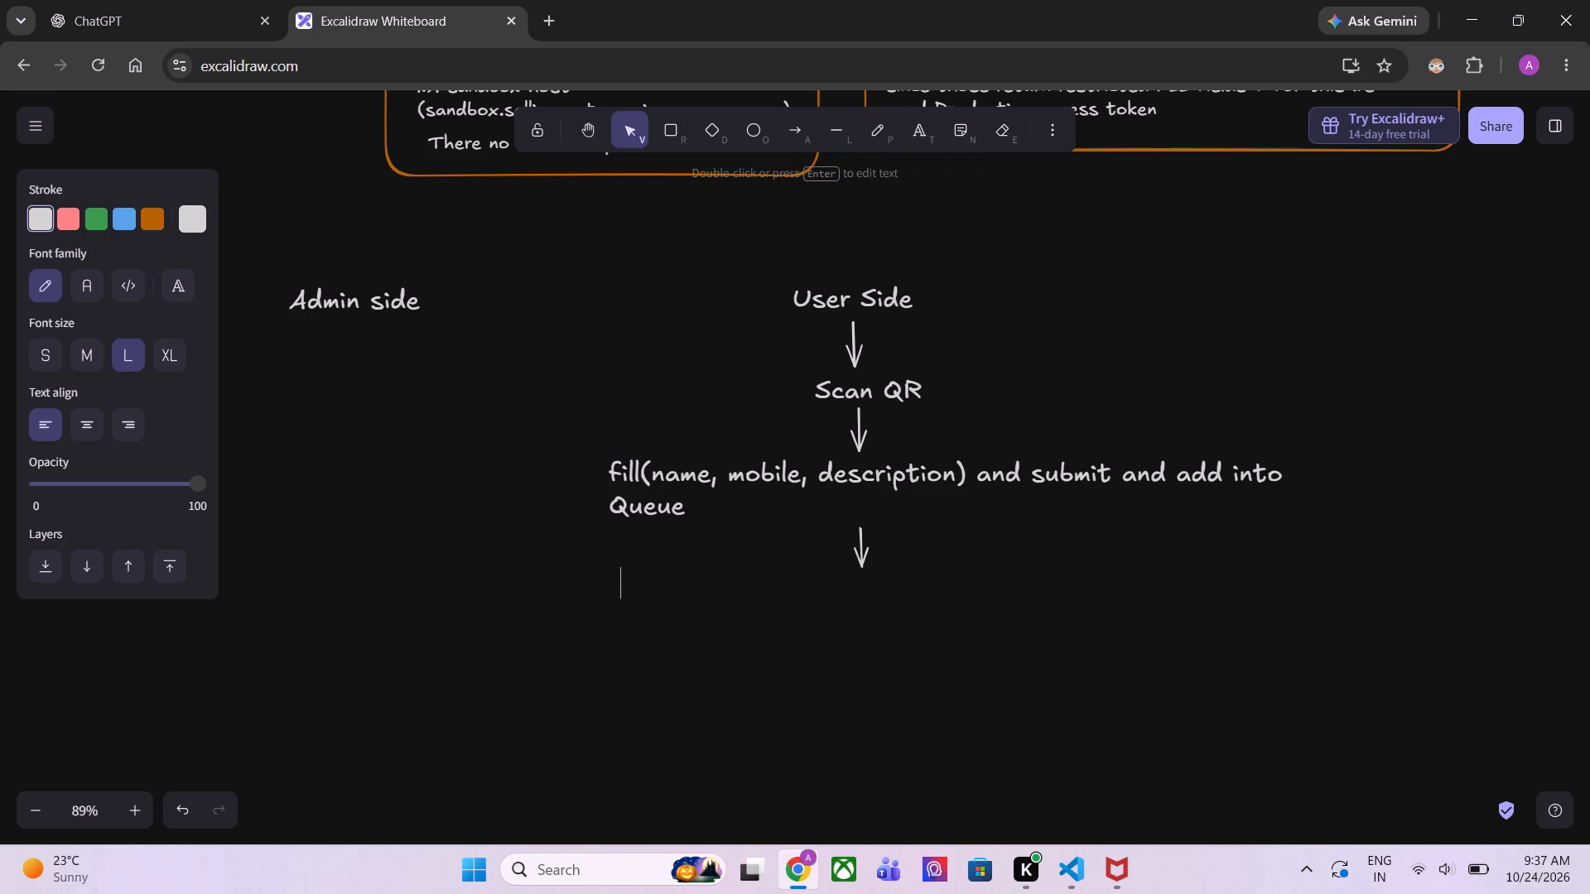
pyautogui.write('show')
pyautogui.write(': canacel')
pyautogui.hotkey('ctrl', 'BackSpace')
pyautogui.write('cancel request')
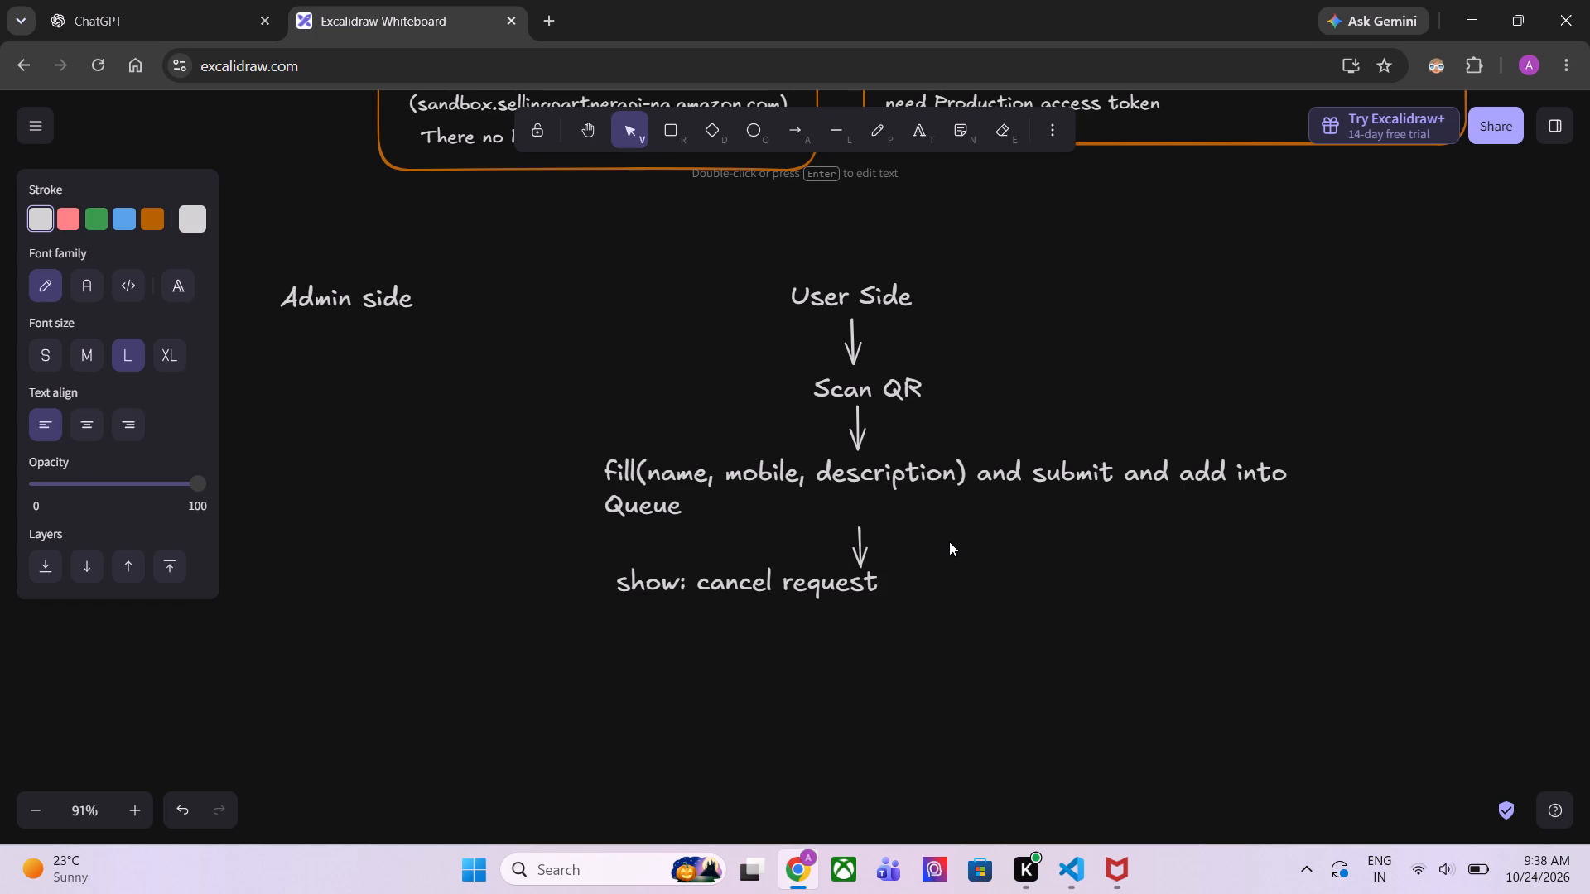
pyautogui.press('space')
pyautogui.write('and')
pyautogui.press('space')
pyautogui.write('how many people are fronte')
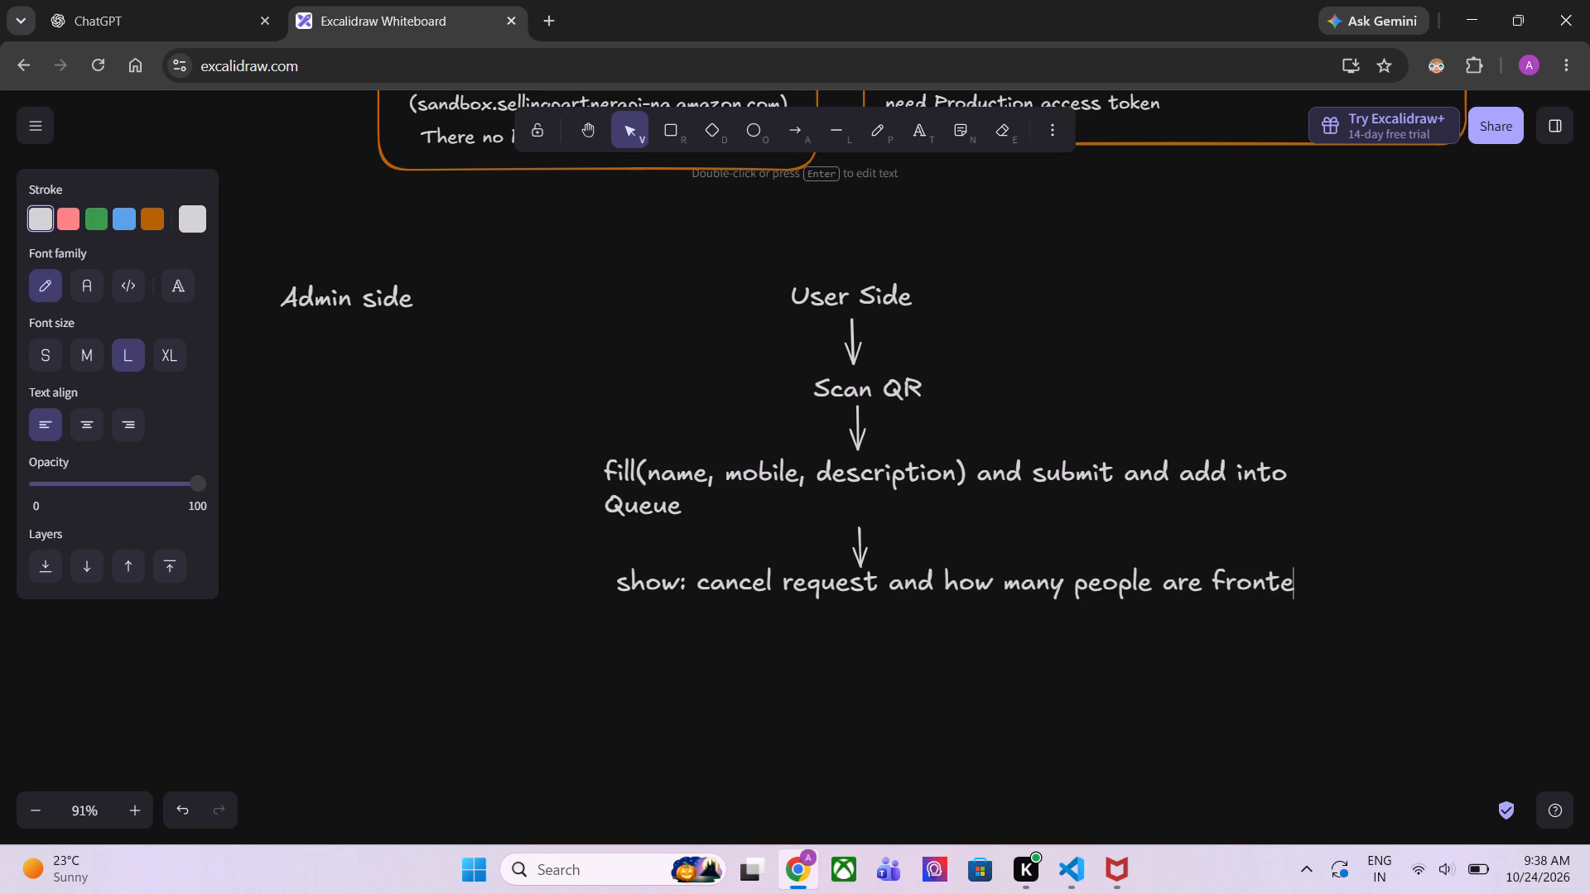
pyautogui.press('BackSpace')
pyautogui.press('space')
pyautogui.write('of him, how much avergae time')
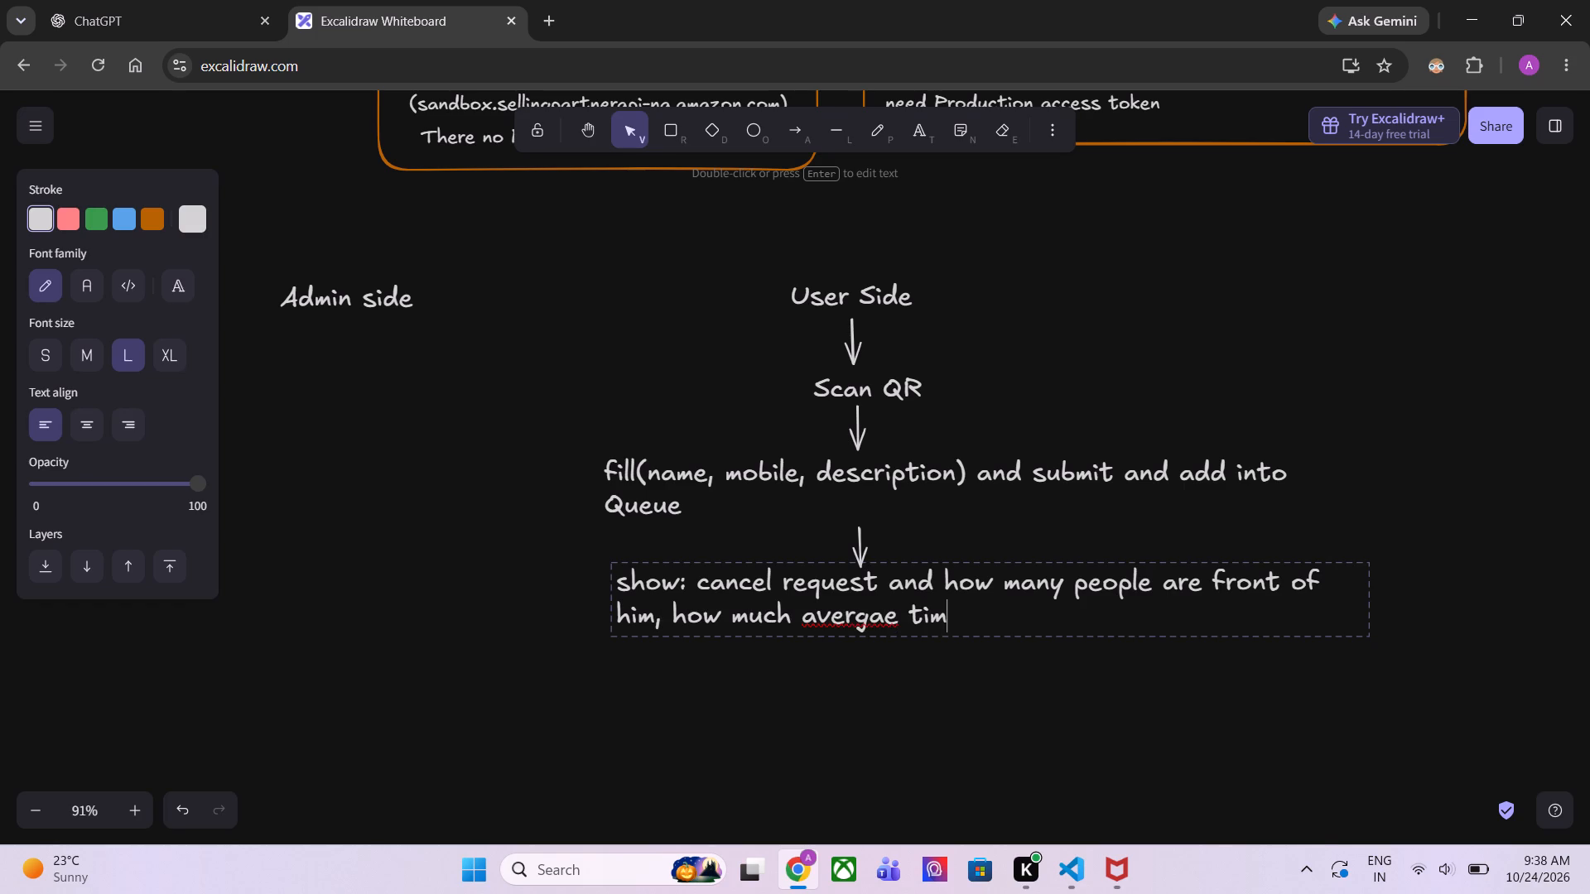
pyautogui.press('space')
# Correct the misspelled word "avergae" to "average" in the "show:" text.
pyautogui.hotkey('ctrl', 'Left')
pyautogui.press('Left')
pyautogui.press('Left')
pyautogui.press('Right')
pyautogui.press('BackSpace')
pyautogui.press('BackSpace')
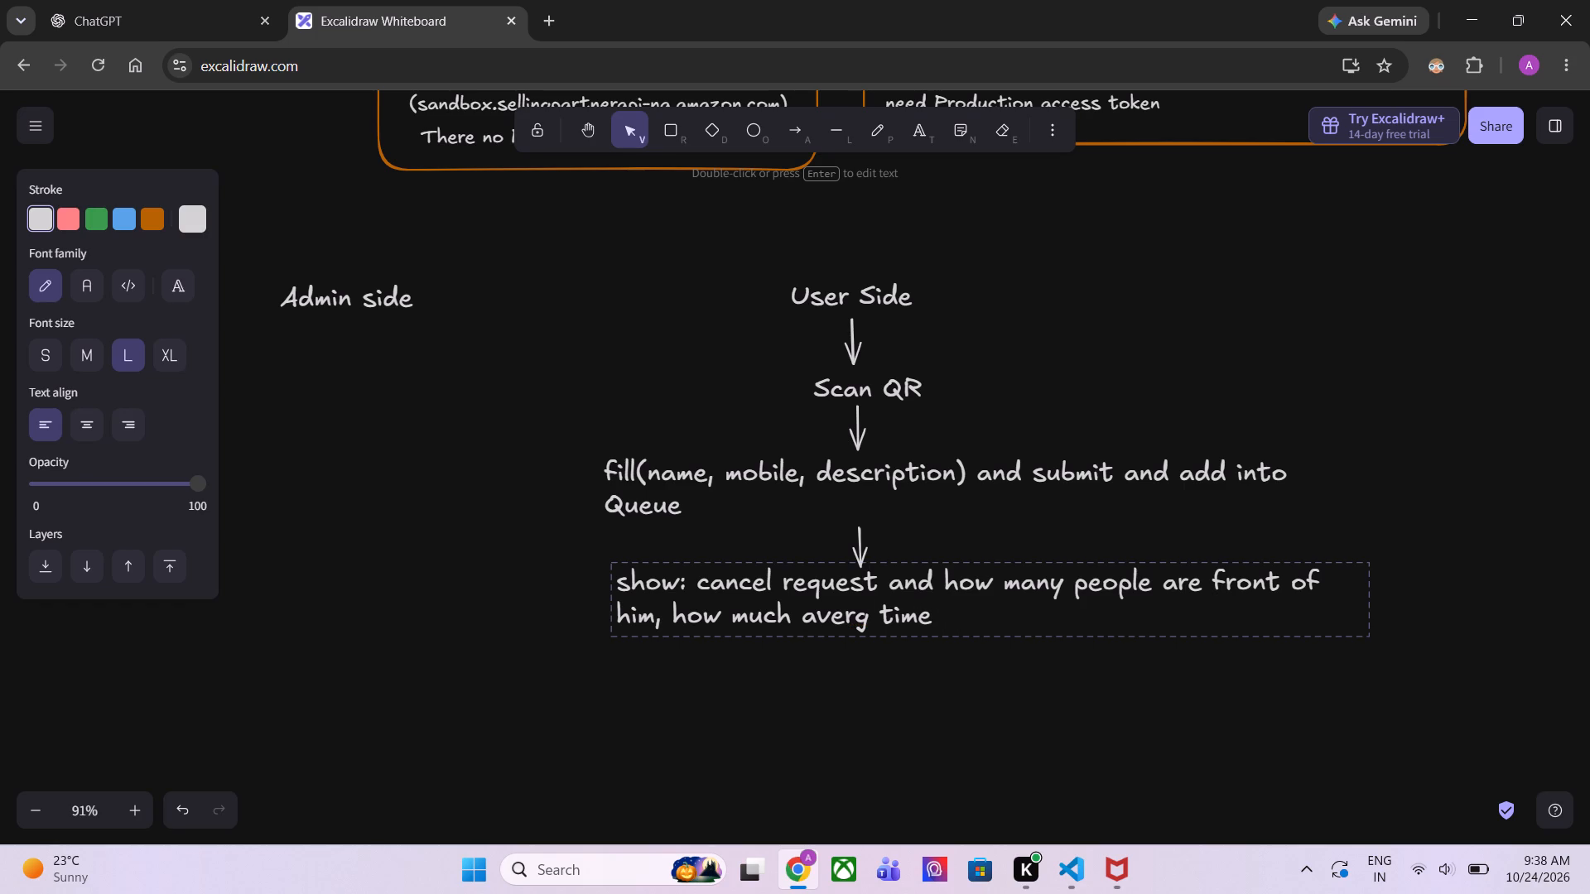
pyautogui.press('BackSpace')
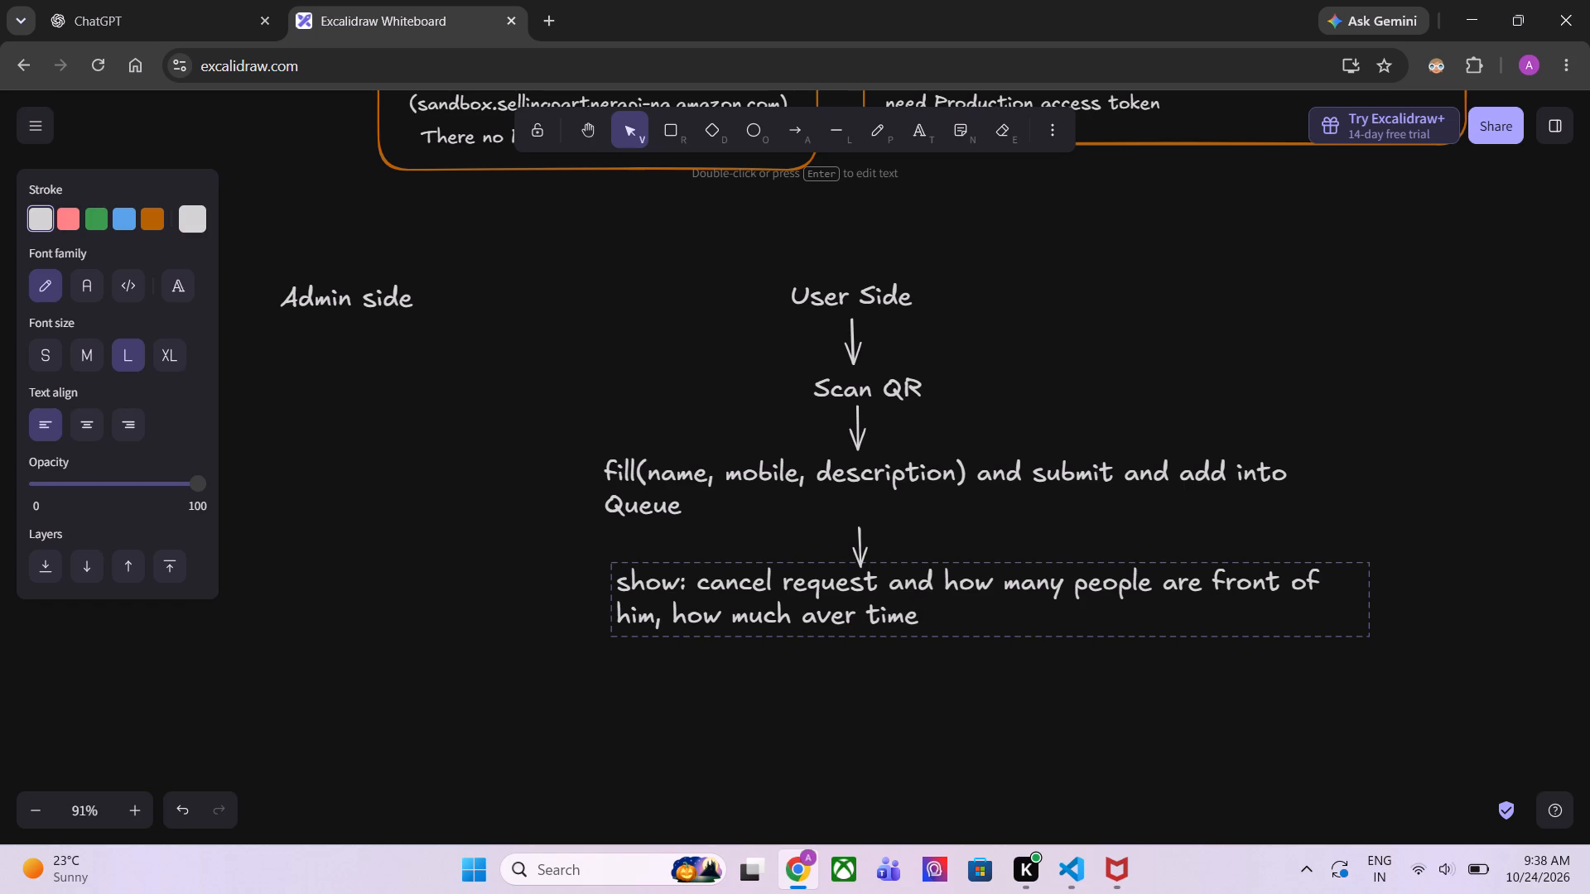
pyautogui.write('age')
pyautogui.hotkey('ctrl', 'Right')
pyautogui.hotkey('ctrl', 'Right')
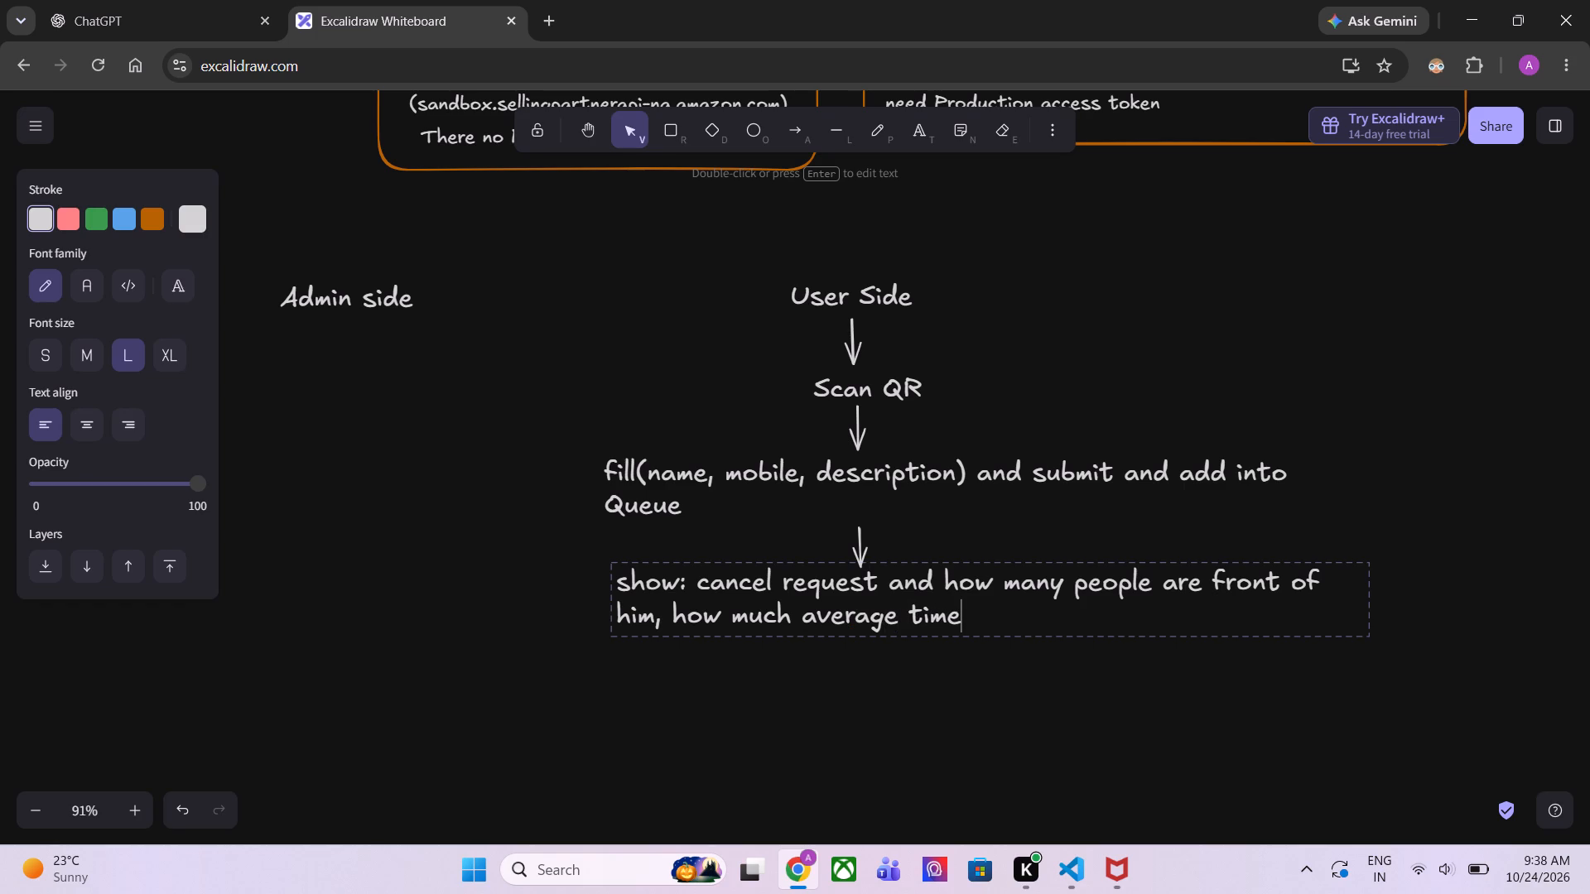
# Complete the "show:" text by adding "take to his turn." after "how much average time".
pyautogui.press('space')
pyautogui.write('take')
pyautogui.press('space')
pyautogui.write('to')
pyautogui.press('space')
pyautogui.write('his turn')
pyautogui.press('.')
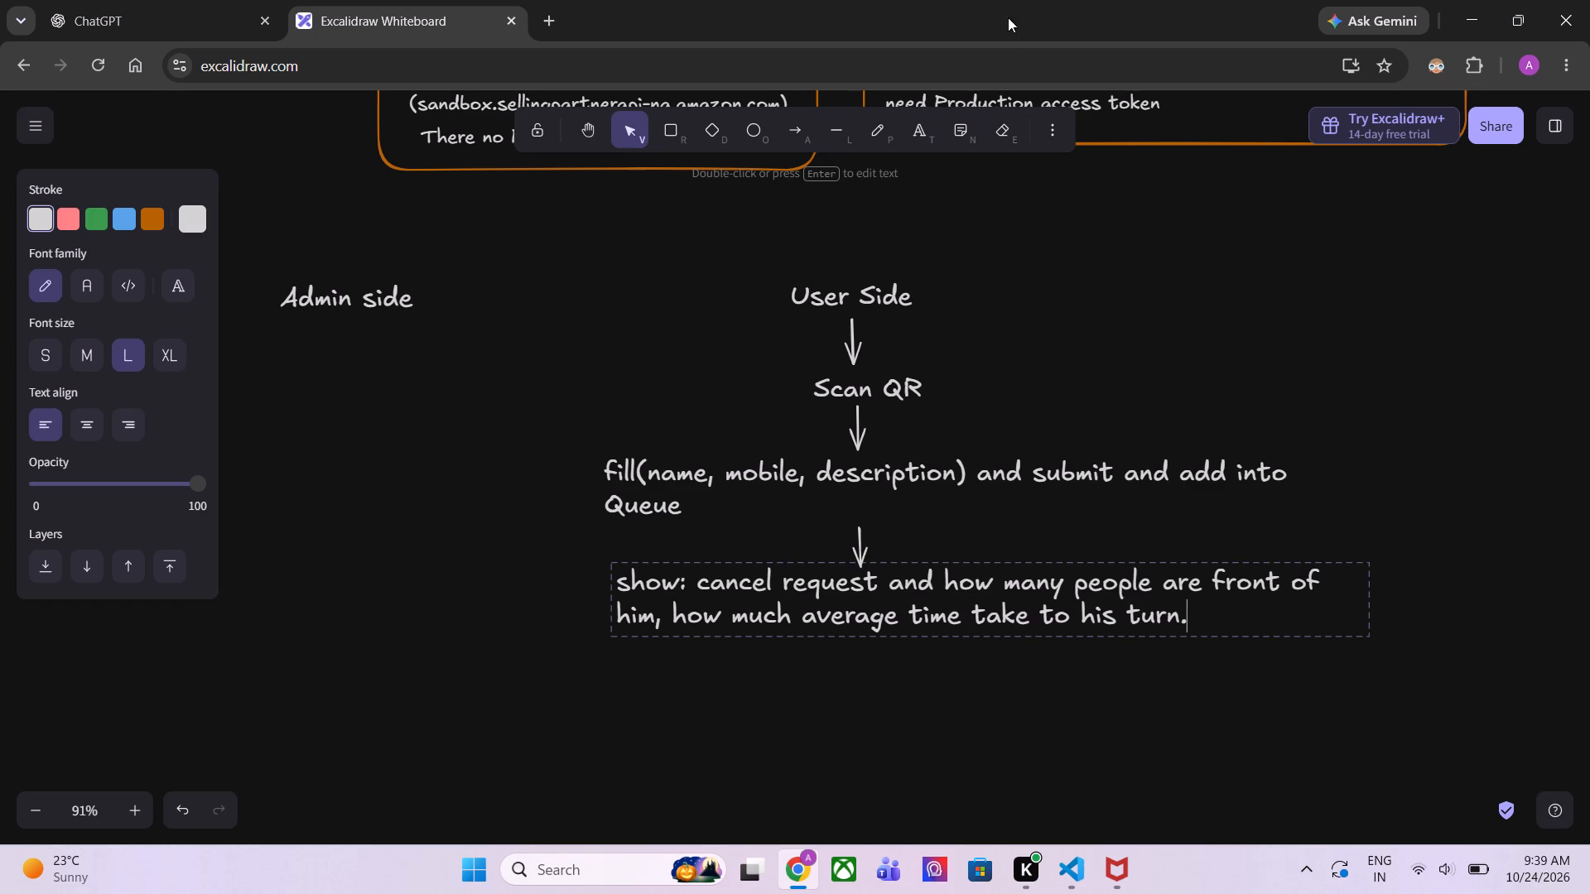
# Draw a short arrow pointing straight down from the "show: cancel request..." text.
pyautogui.click(789, 131)
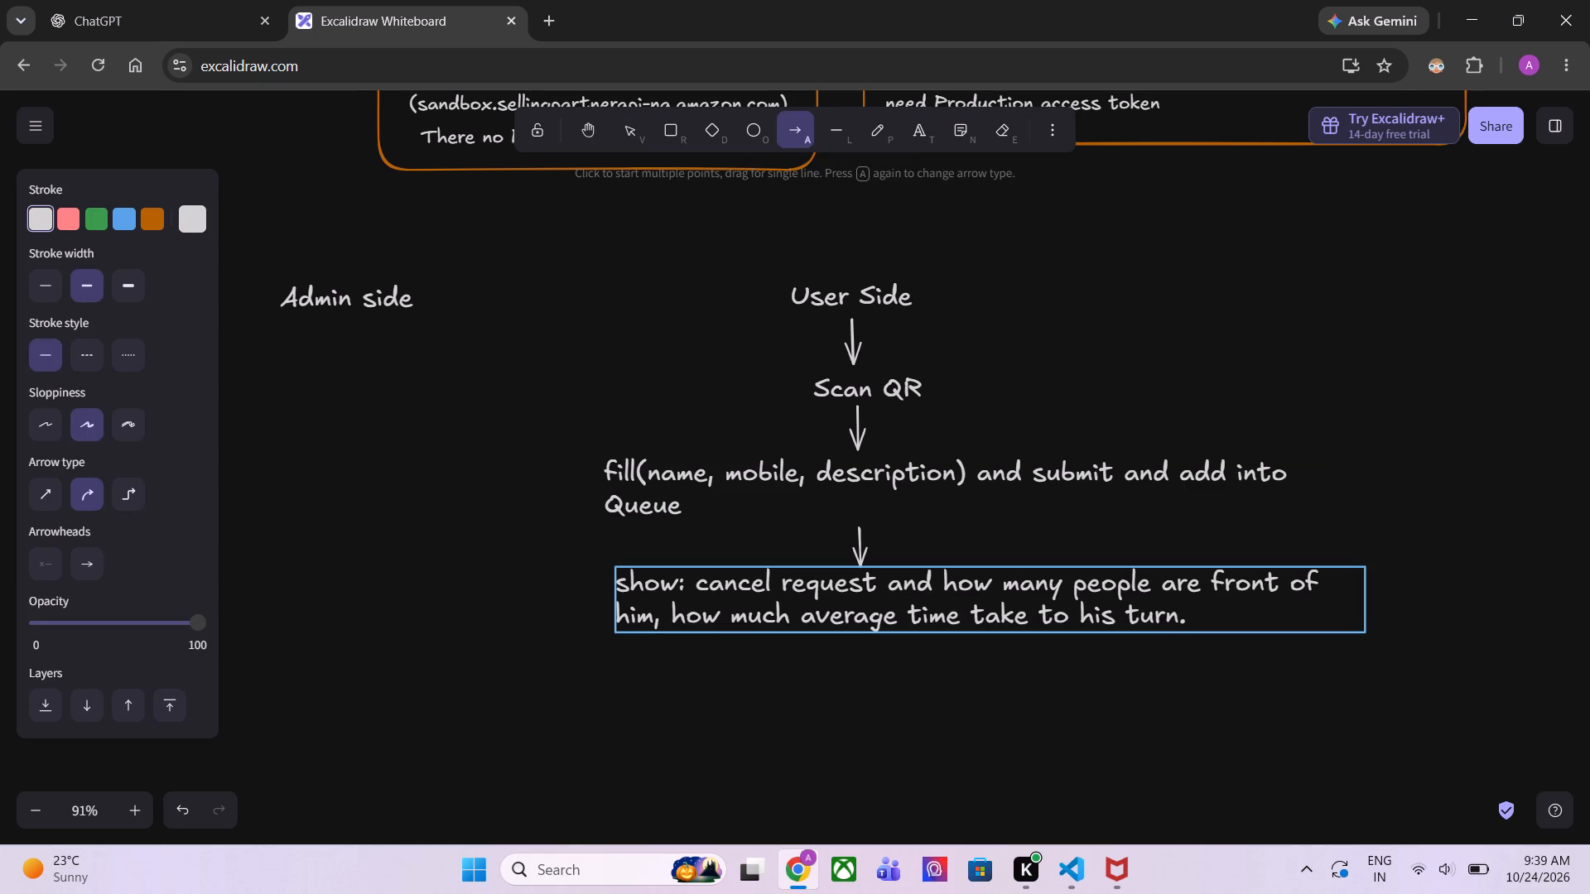
pyautogui.moveTo(866, 641); pyautogui.dragTo(868, 685)
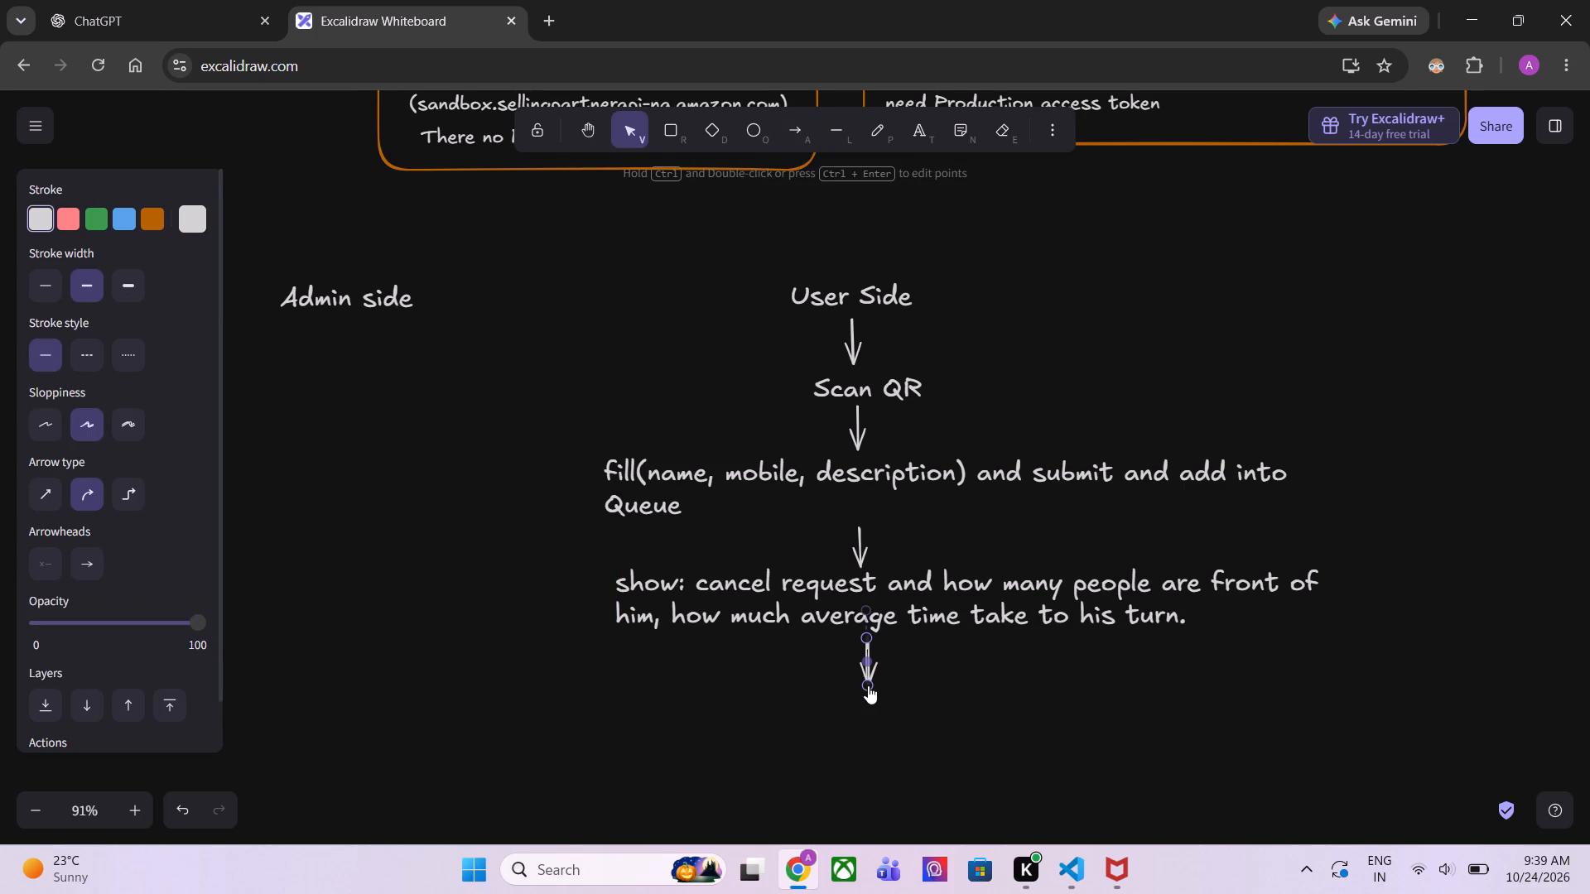
# Below the last arrow, add text "as 1 user remain in front of it, alarm should speak, and now he have a button(on the way and cancel)".
pyautogui.scroll(-1, 664, 677)
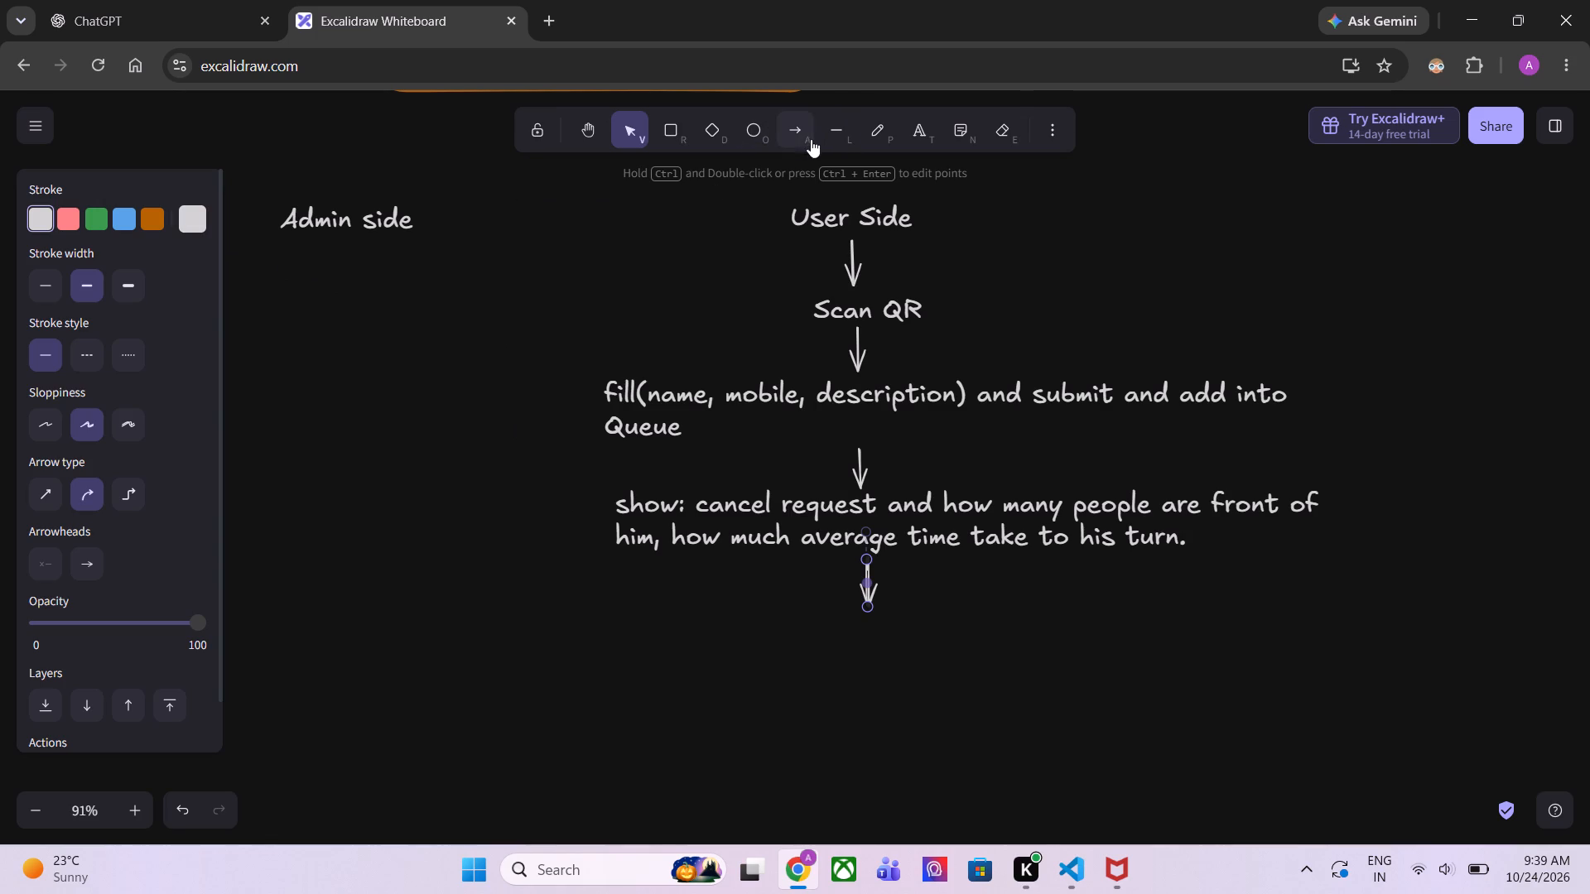
pyautogui.click(915, 128)
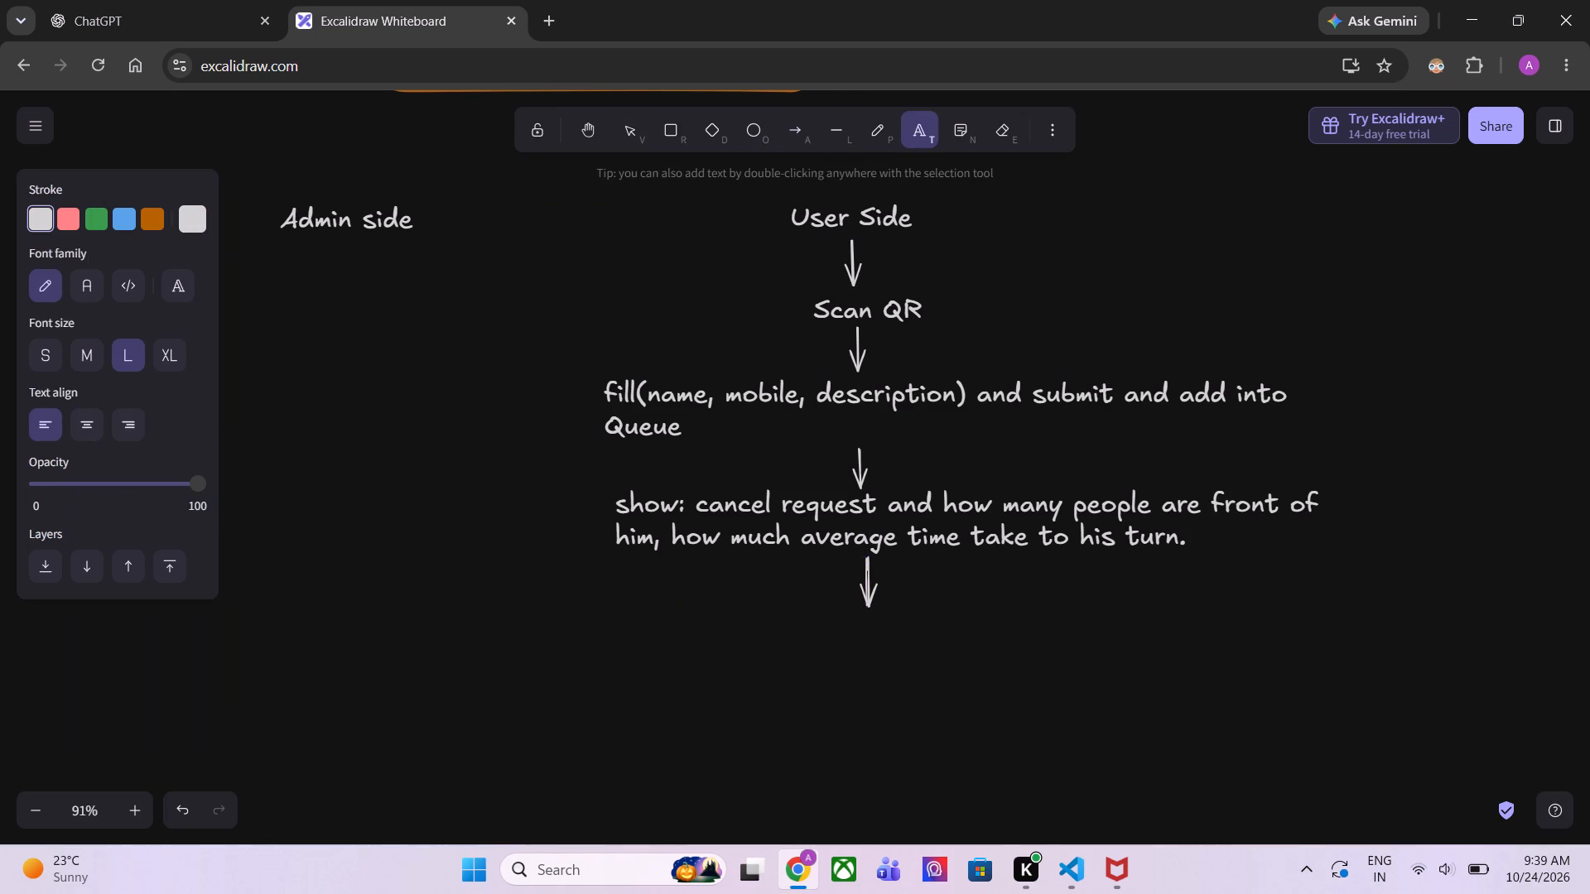
pyautogui.click(651, 626)
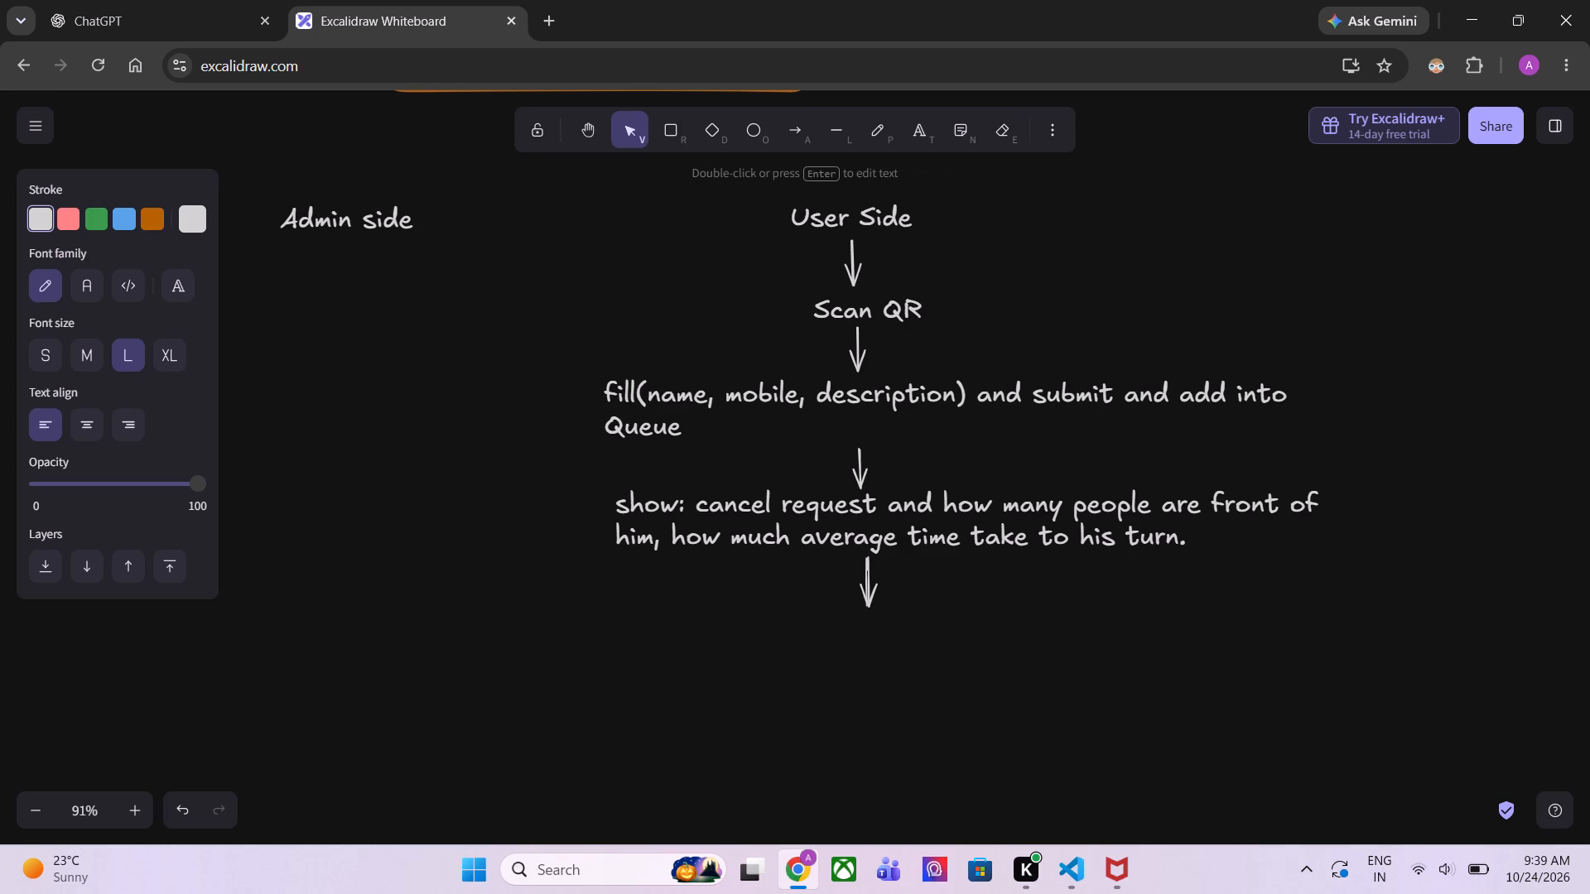
pyautogui.write('as')
pyautogui.press('space')
pyautogui.press('2')
pyautogui.press('BackSpace')
pyautogui.write('1 user remain in front of it')
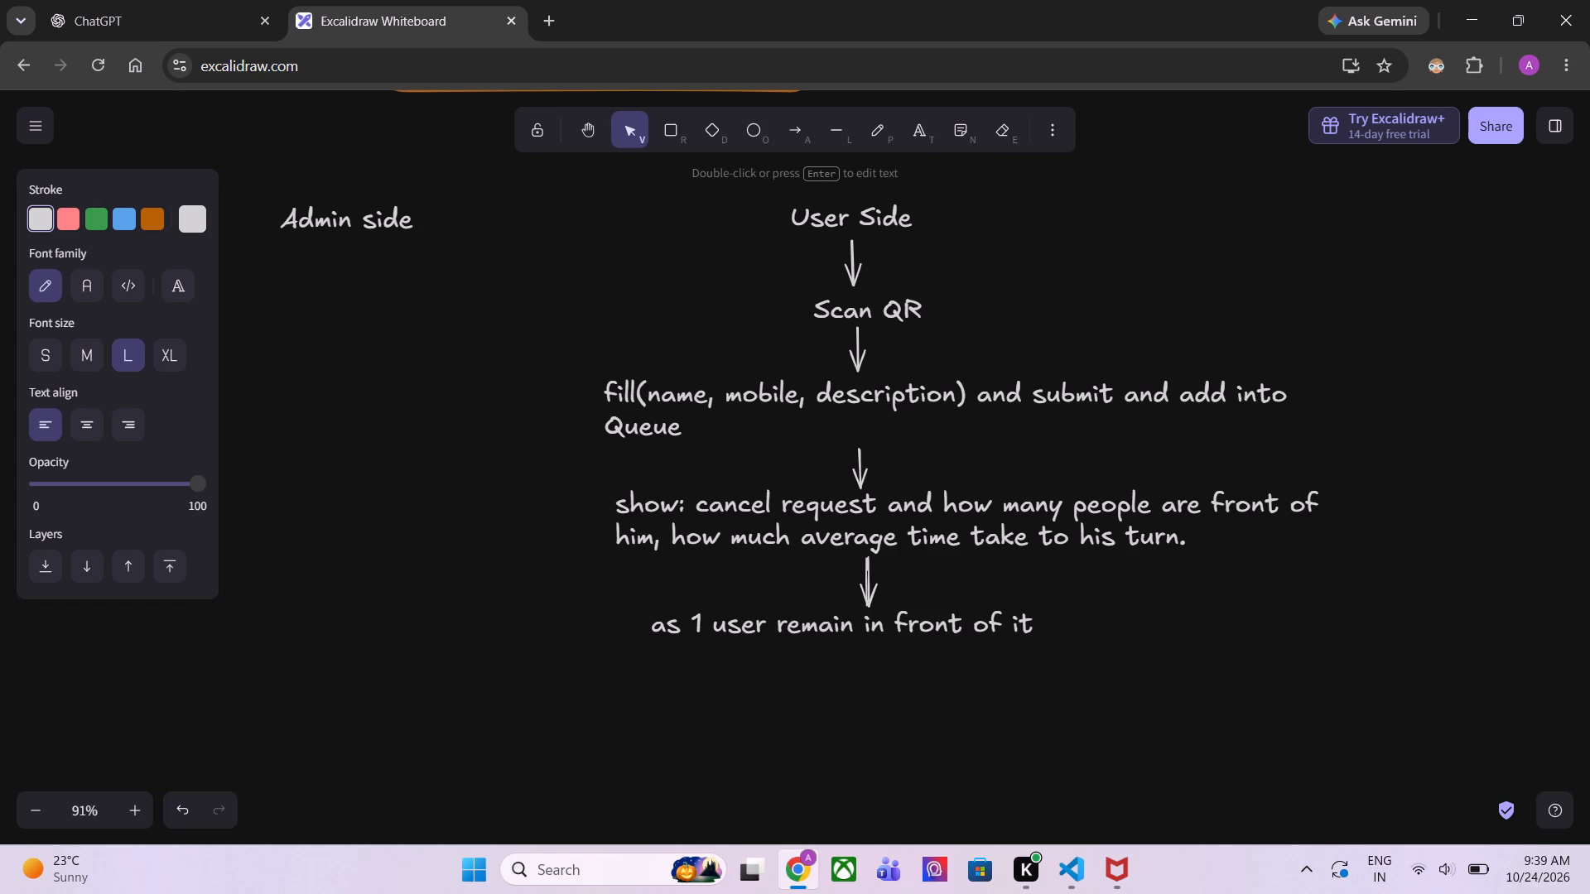
pyautogui.write(', alarm shold')
pyautogui.press('BackSpace')
pyautogui.press('BackSpace')
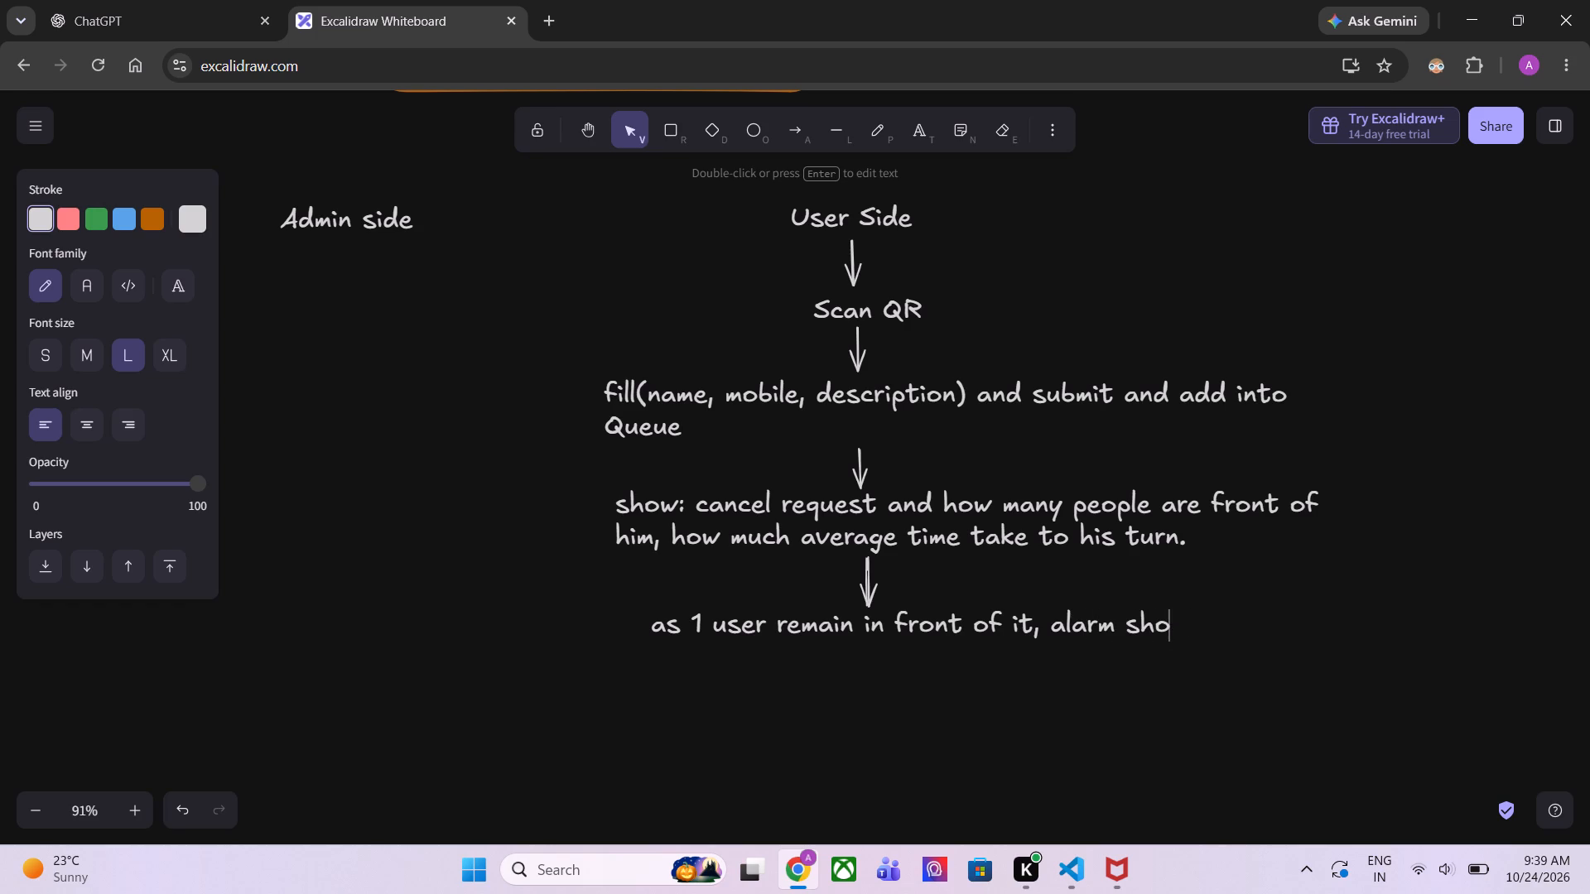
pyautogui.write('uld')
pyautogui.press('space')
pyautogui.write('speak, and now he')
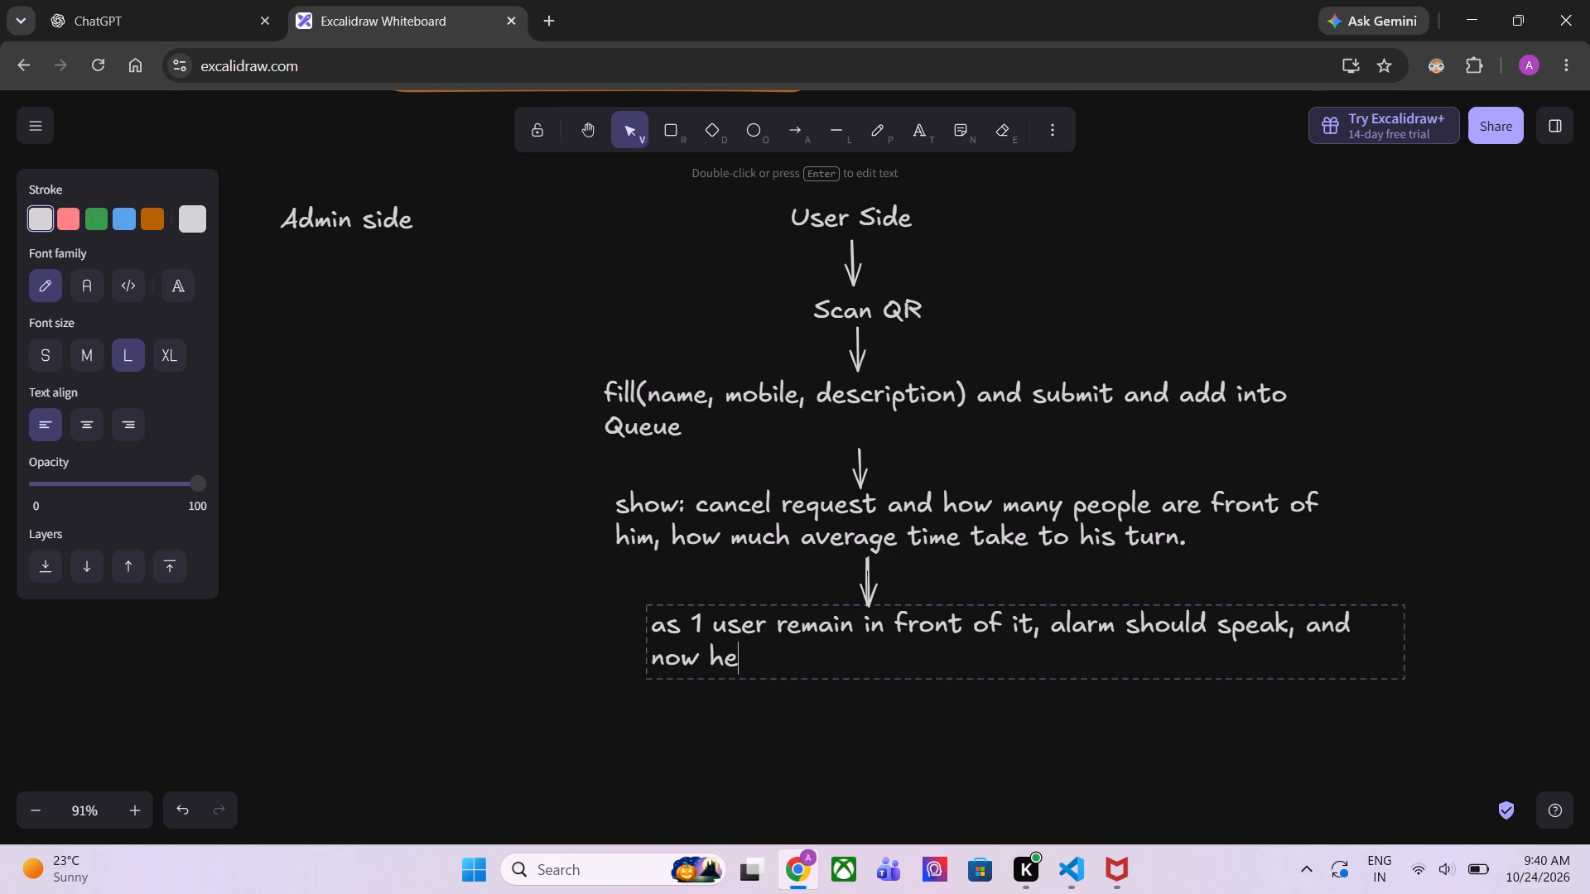
pyautogui.press('space')
pyautogui.write('have a button')
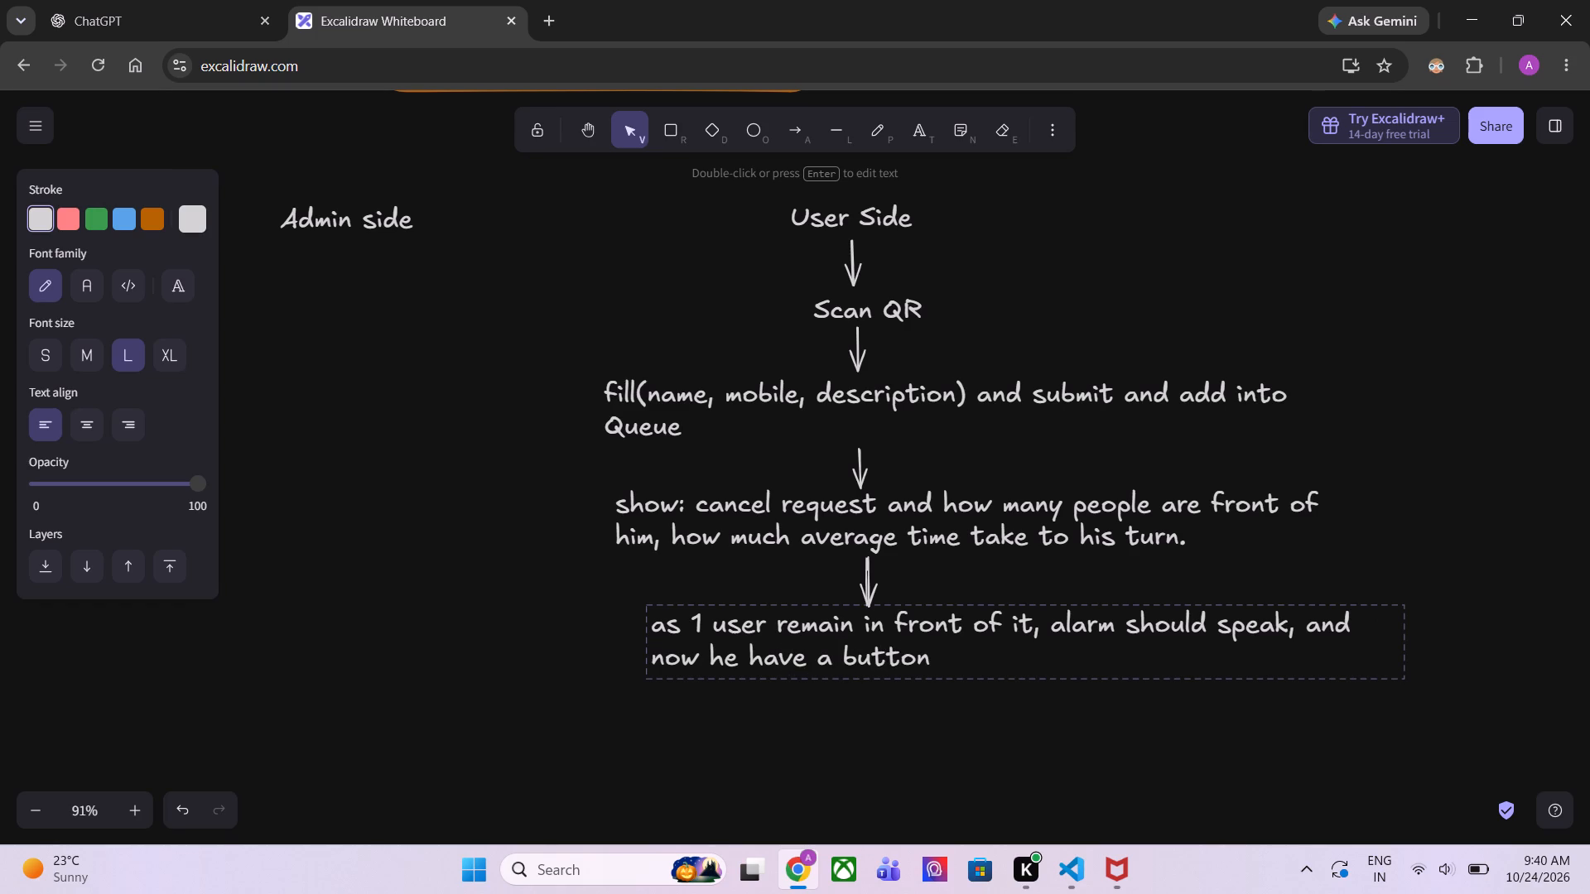
pyautogui.write('(on the way and cancel)')
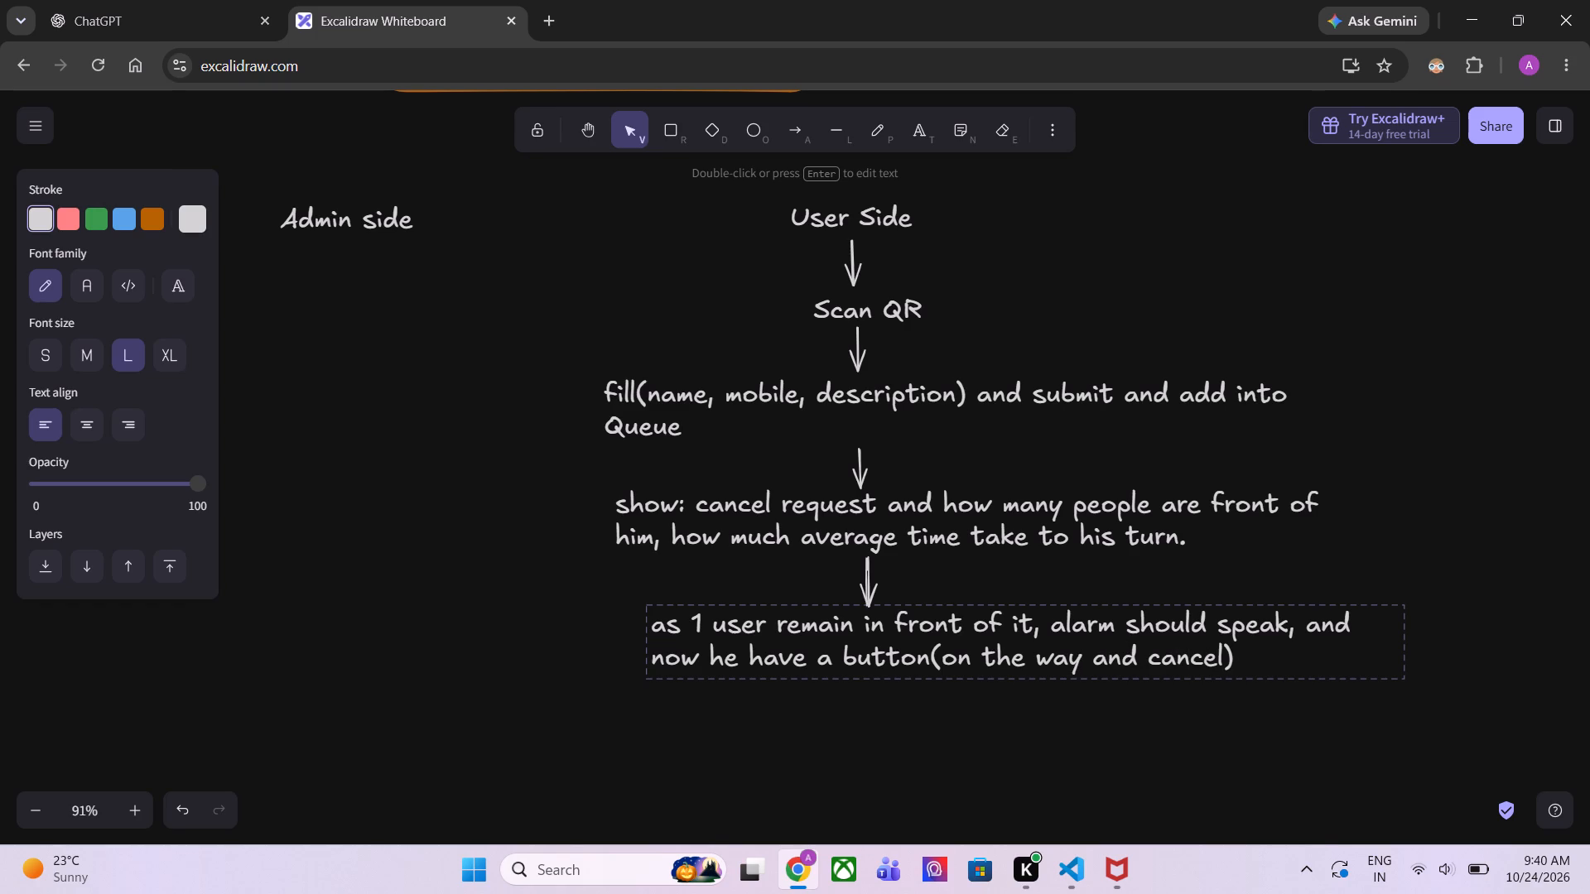
# Add a new line to this text: "if he dont respond in 3-4 minutes, remove him from queue and add him into last of queue.".
pyautogui.press('Return')
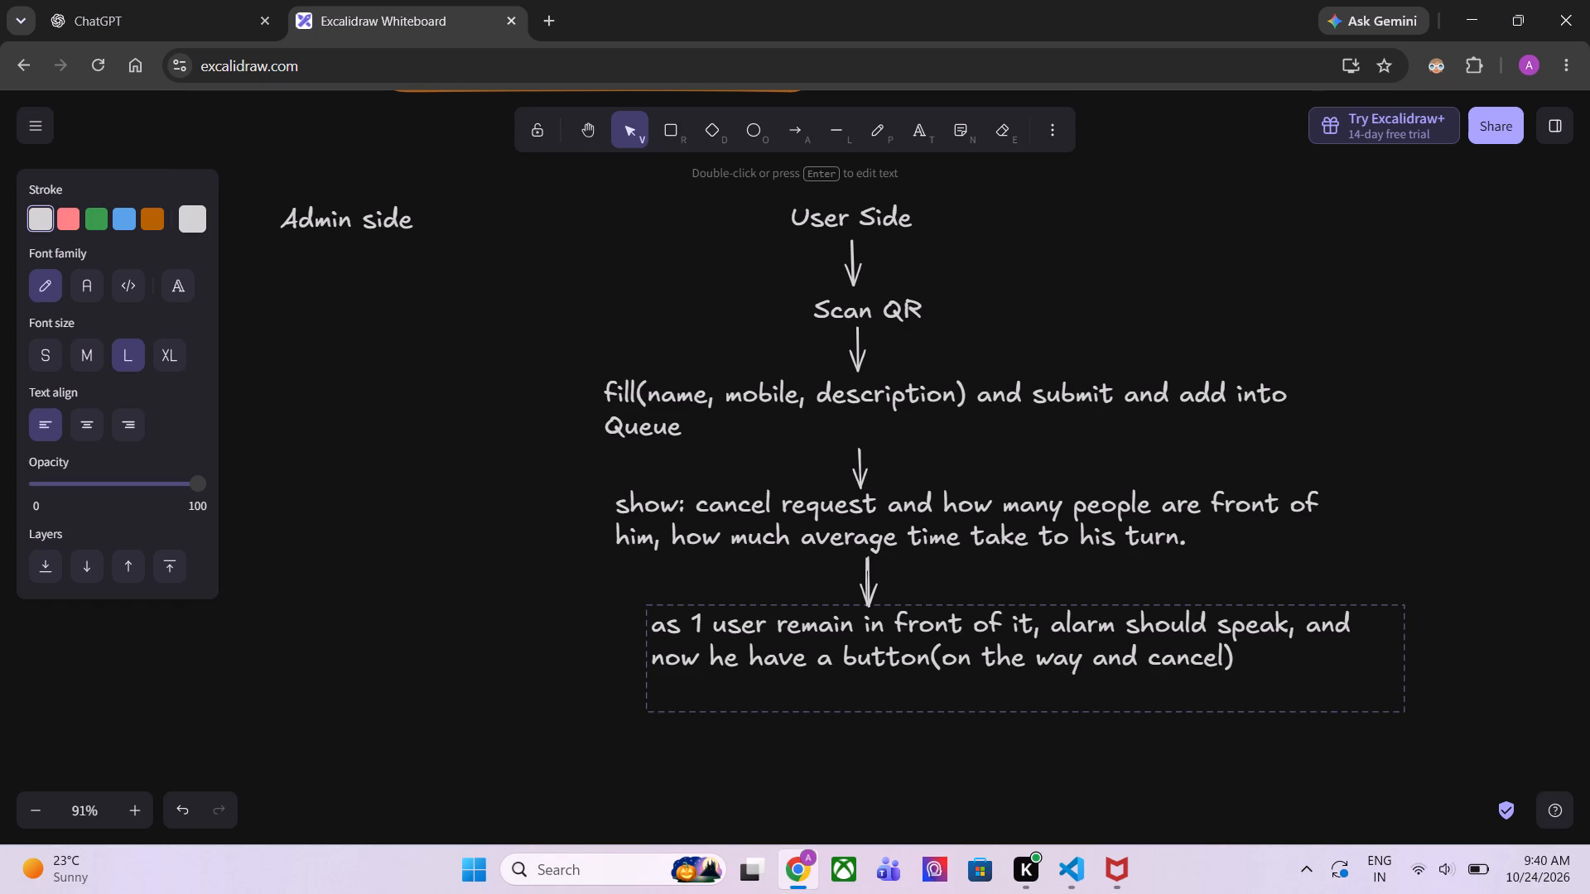
pyautogui.write('if')
pyautogui.press('space')
pyautogui.write('he')
pyautogui.press('space')
pyautogui.write('dont')
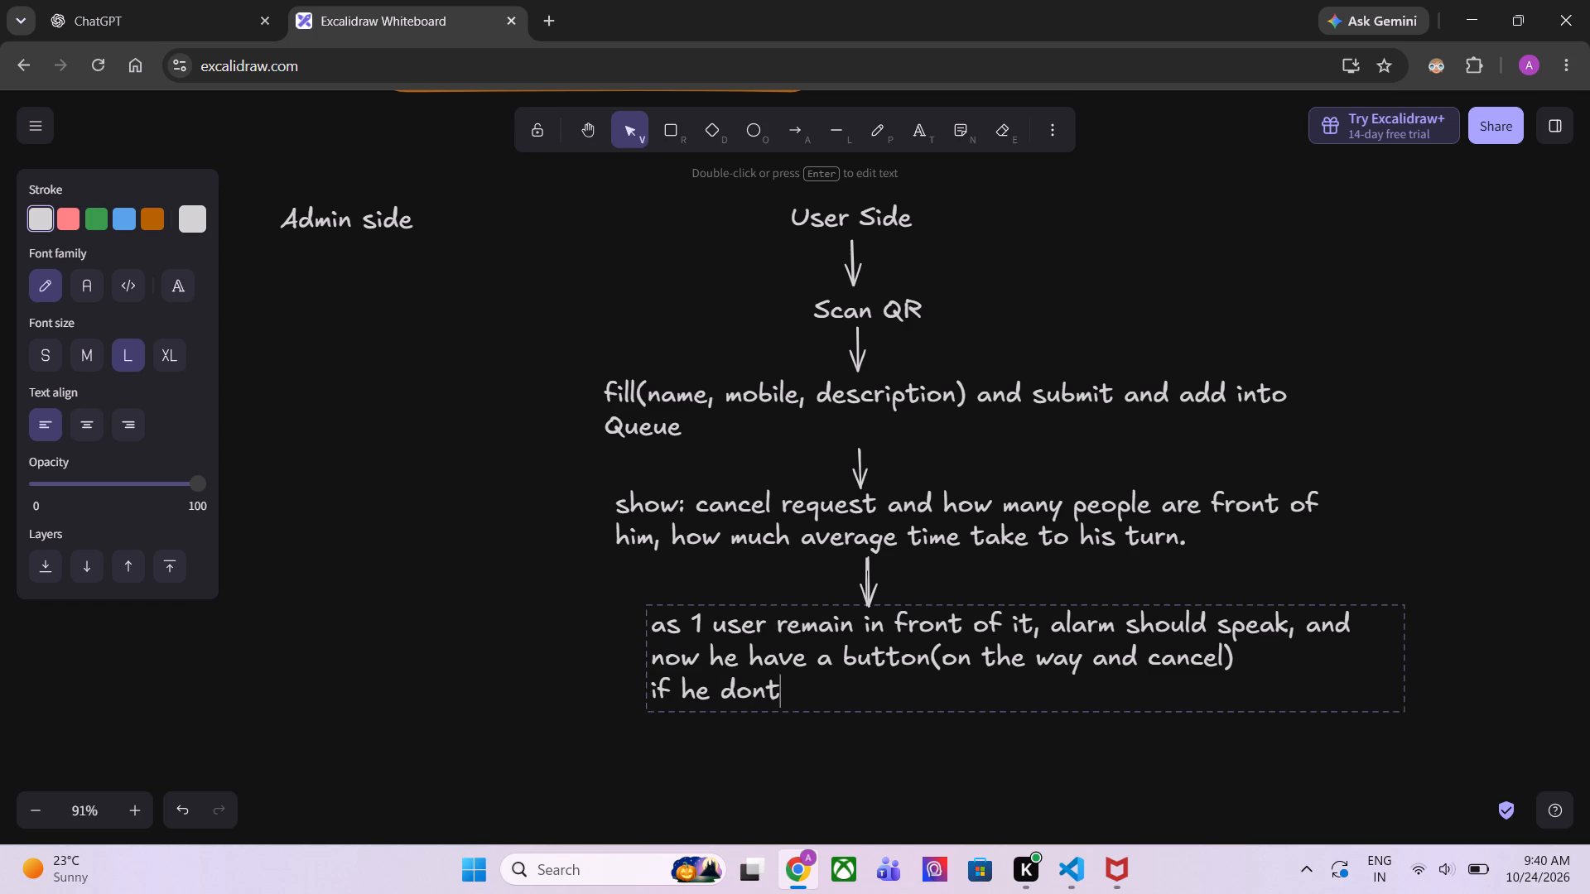
pyautogui.press("'")
pyautogui.press('BackSpace')
pyautogui.press('space')
pyautogui.write('respond in')
pyautogui.press('space')
pyautogui.hscroll(-1, 651, 626)
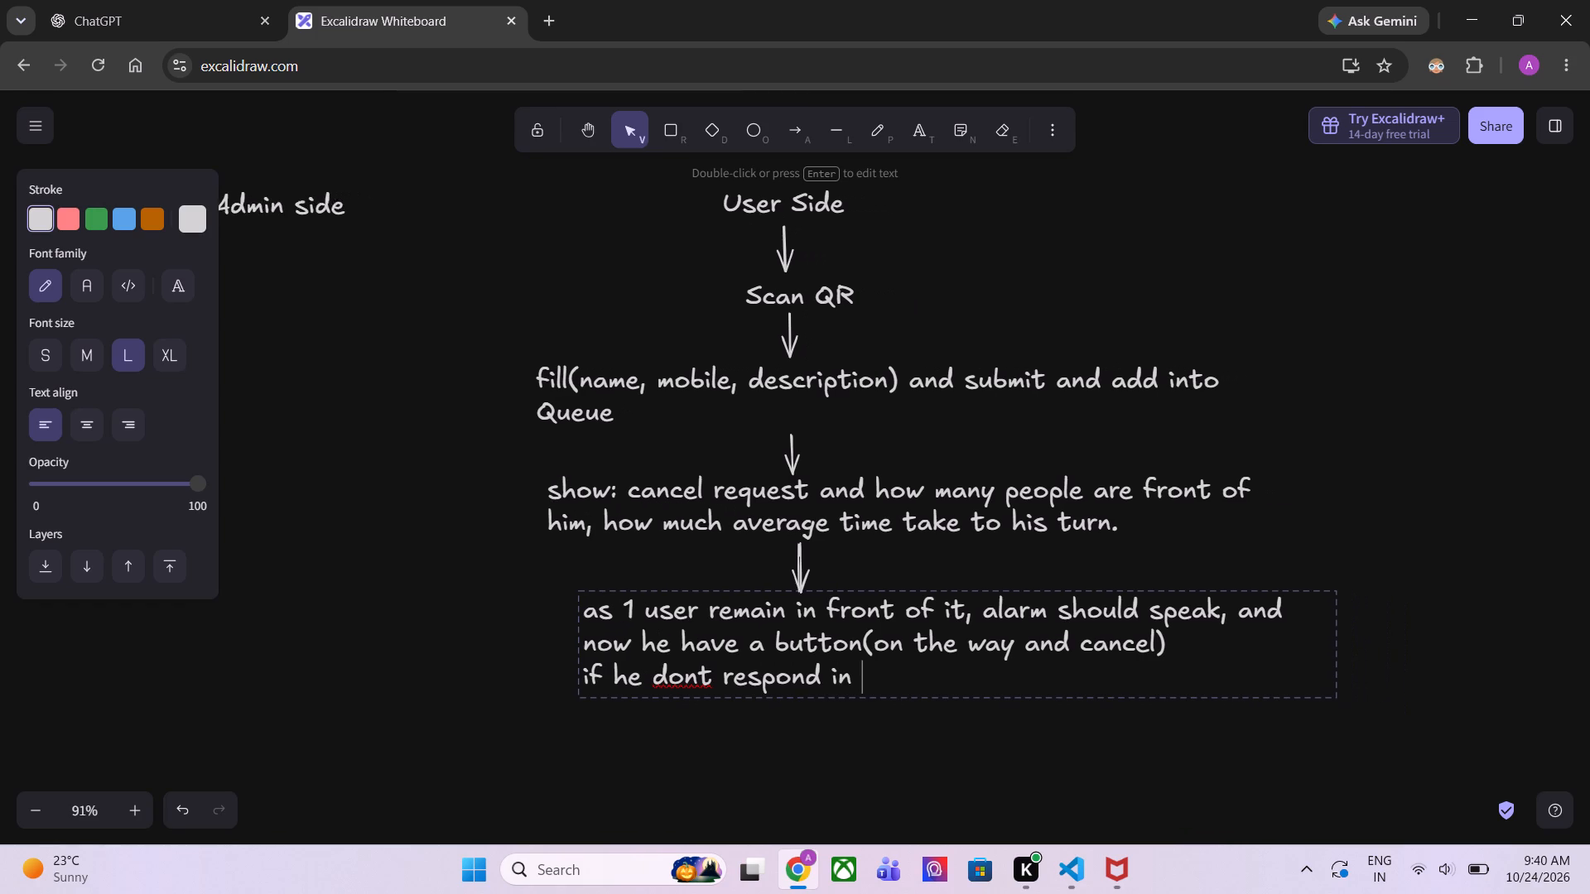
pyautogui.hscroll(-1, 651, 626)
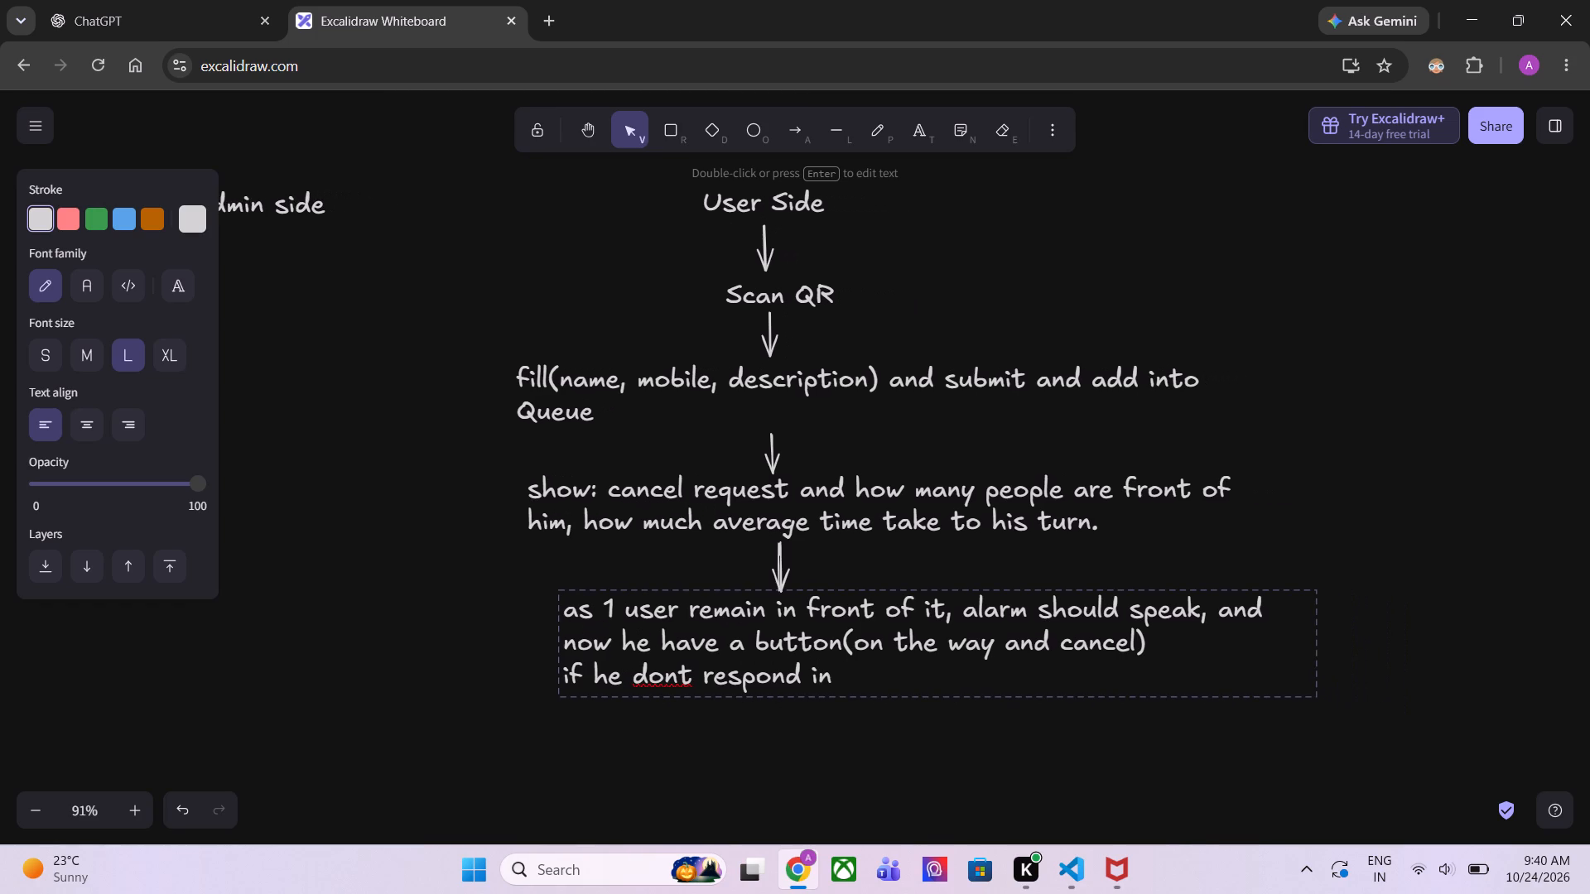
pyautogui.write('3-4 minutes')
pyautogui.write(', remove him fro')
pyautogui.write('m')
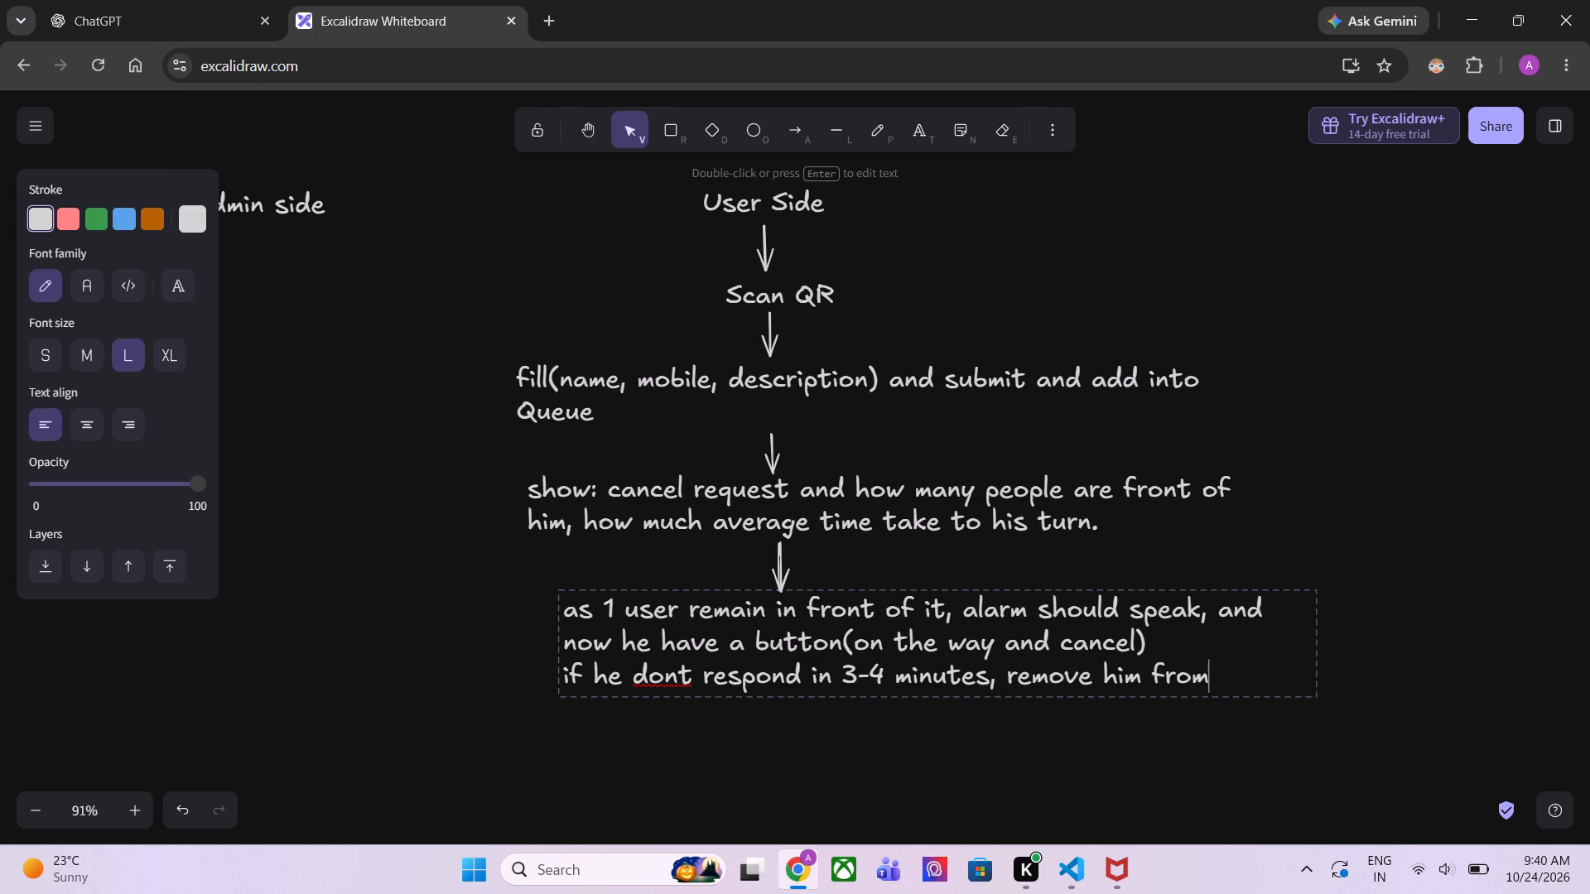
pyautogui.press('space')
pyautogui.write('queue and add him into last of qu')
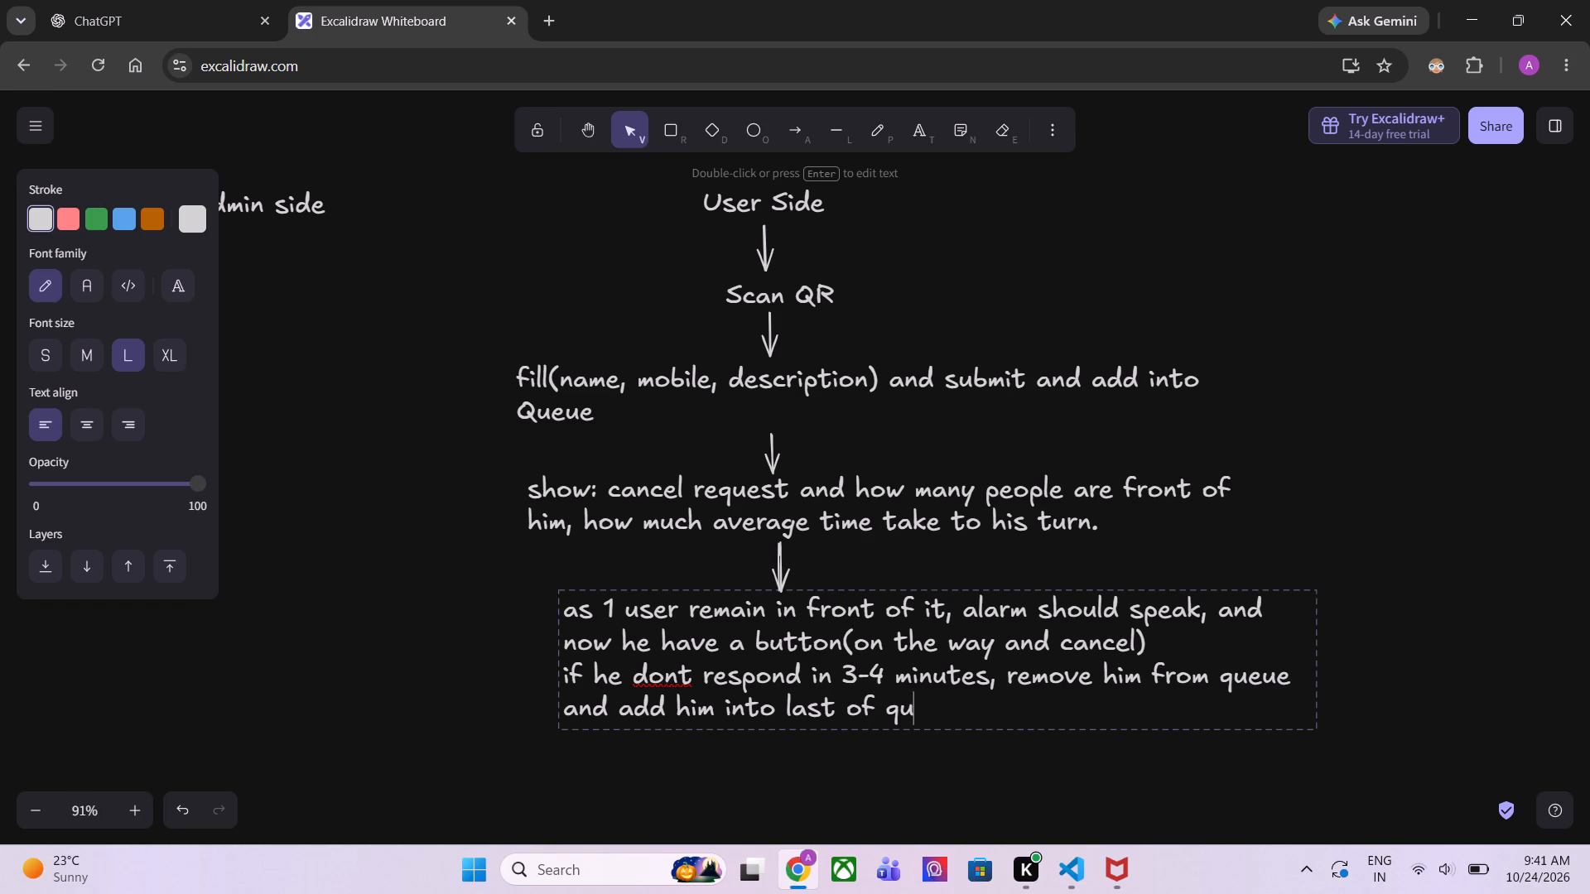
pyautogui.write('eue')
pyautogui.press('.')
# Draw a short arrow pointing straight down from the "as 1 user remain..." text block.
pyautogui.click(802, 123)
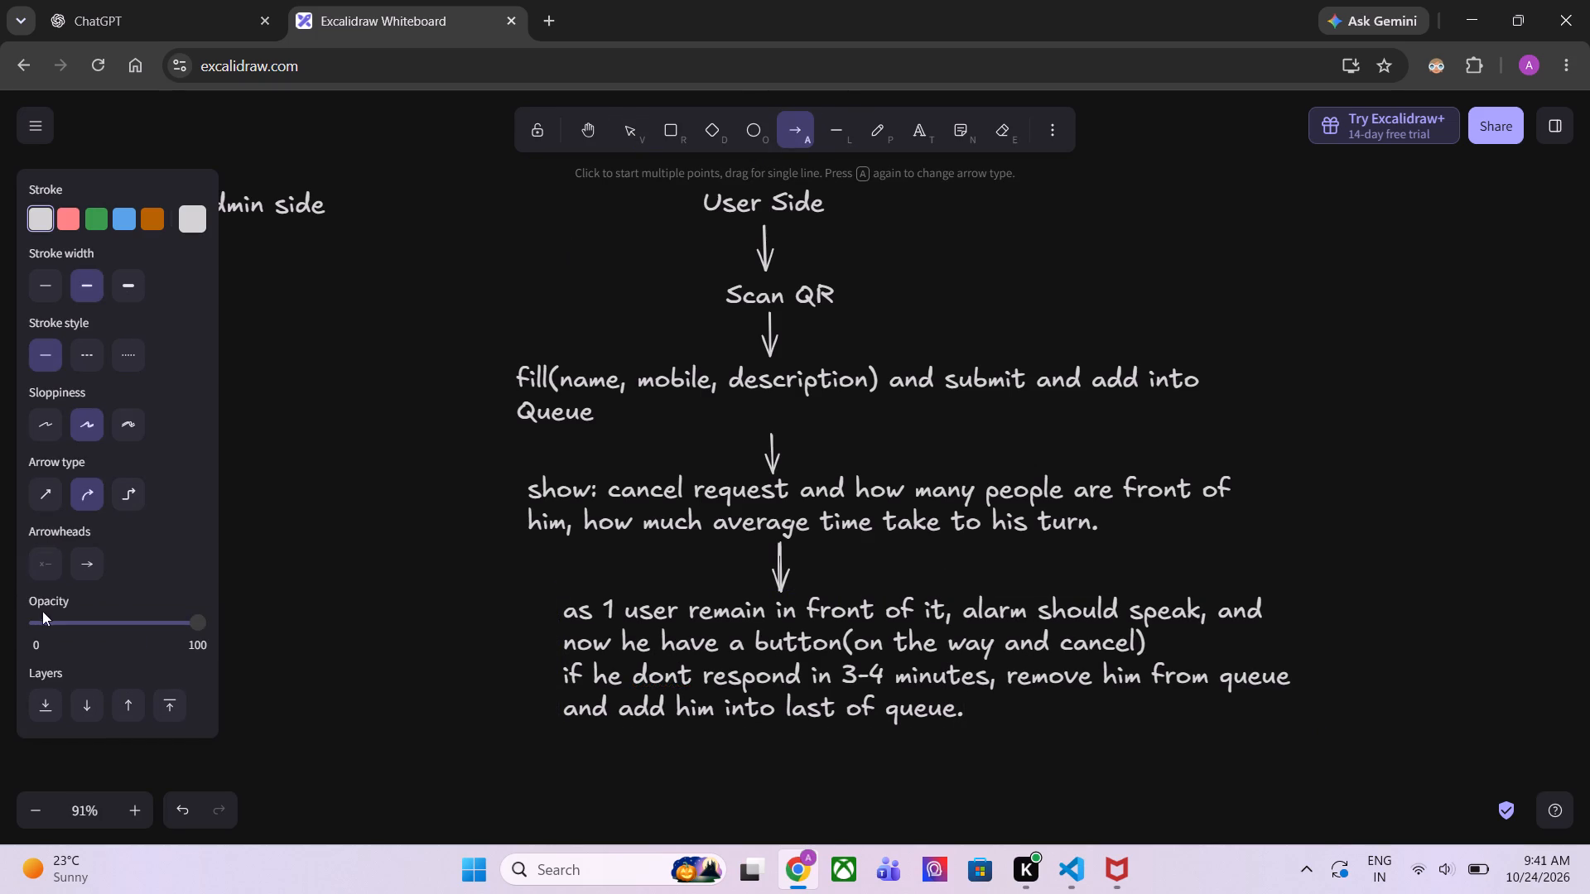
pyautogui.click(81, 697)
pyautogui.scroll(-1, 459, 702)
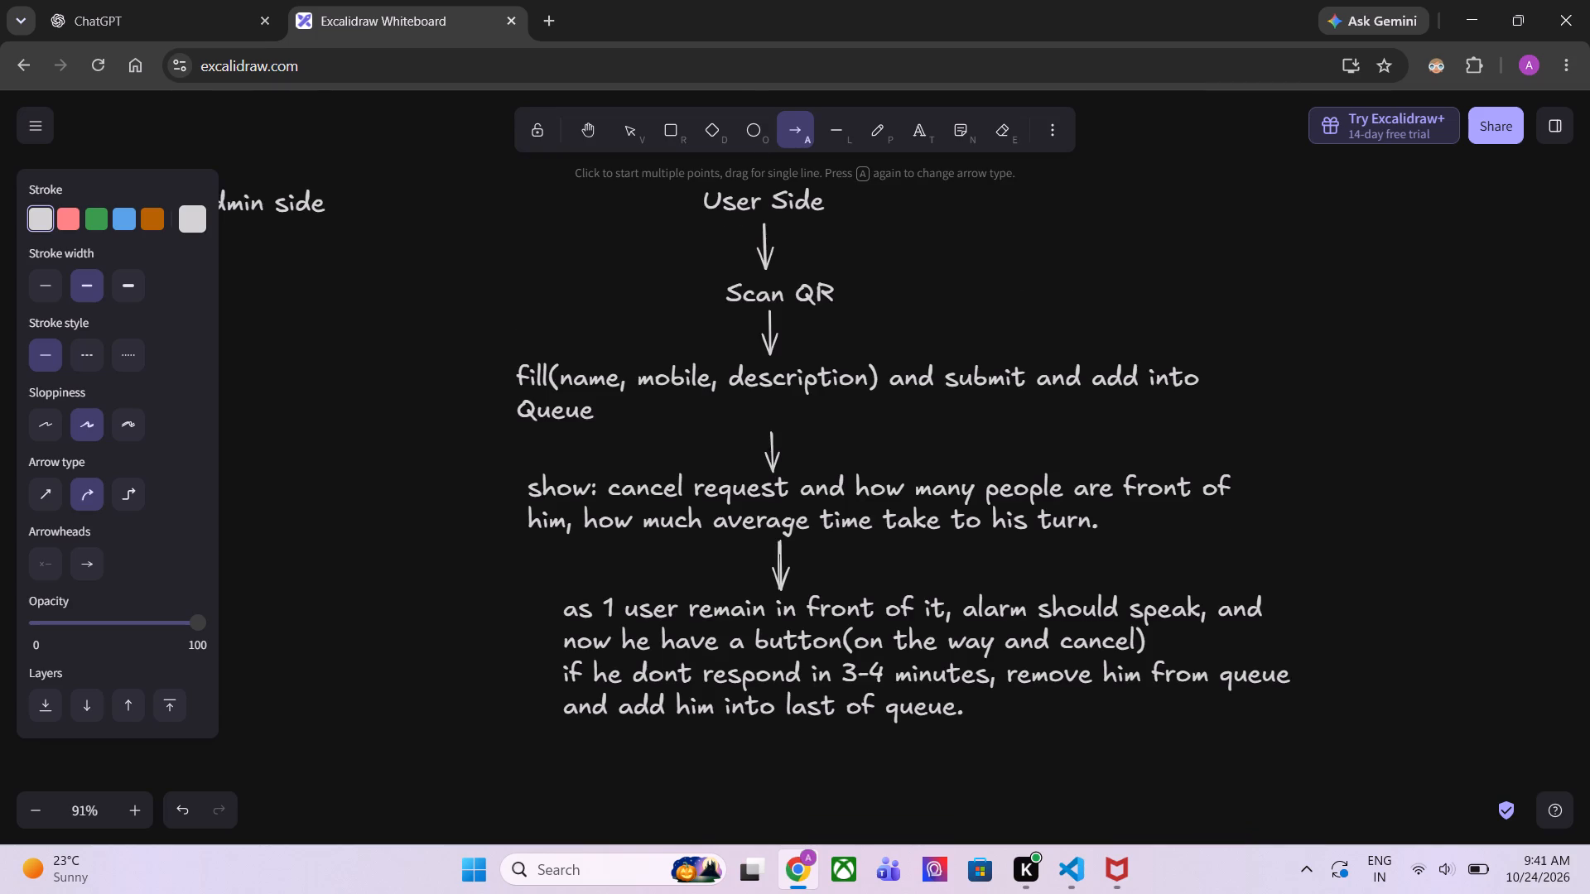
pyautogui.scroll(-1, 459, 702)
pyautogui.moveTo(794, 520); pyautogui.dragTo(806, 585)
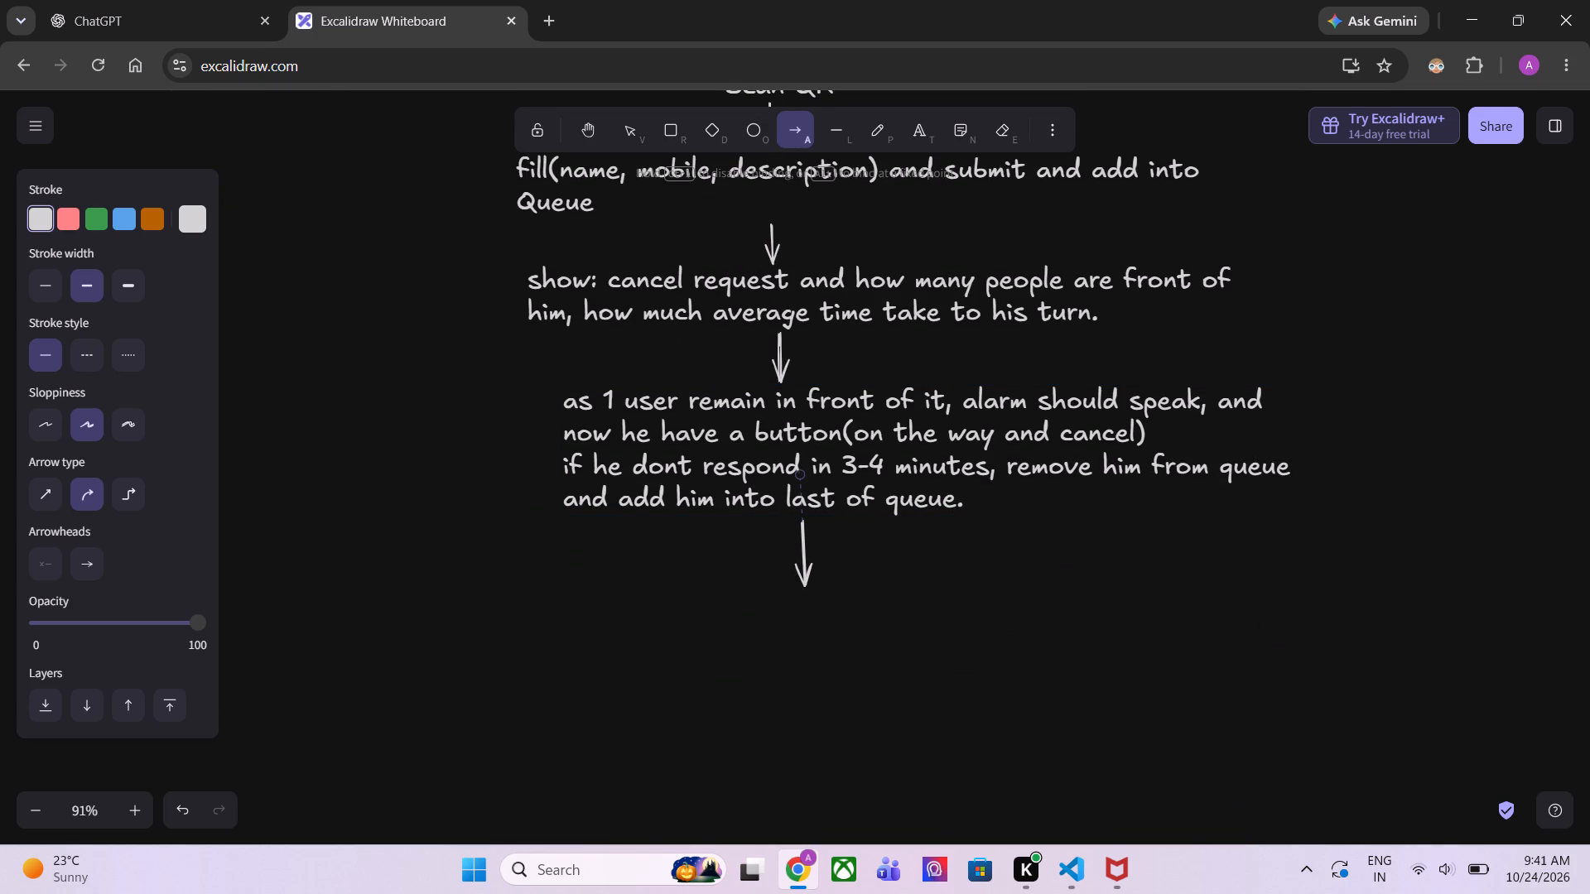
pyautogui.moveTo(806, 585); pyautogui.dragTo(803, 582)
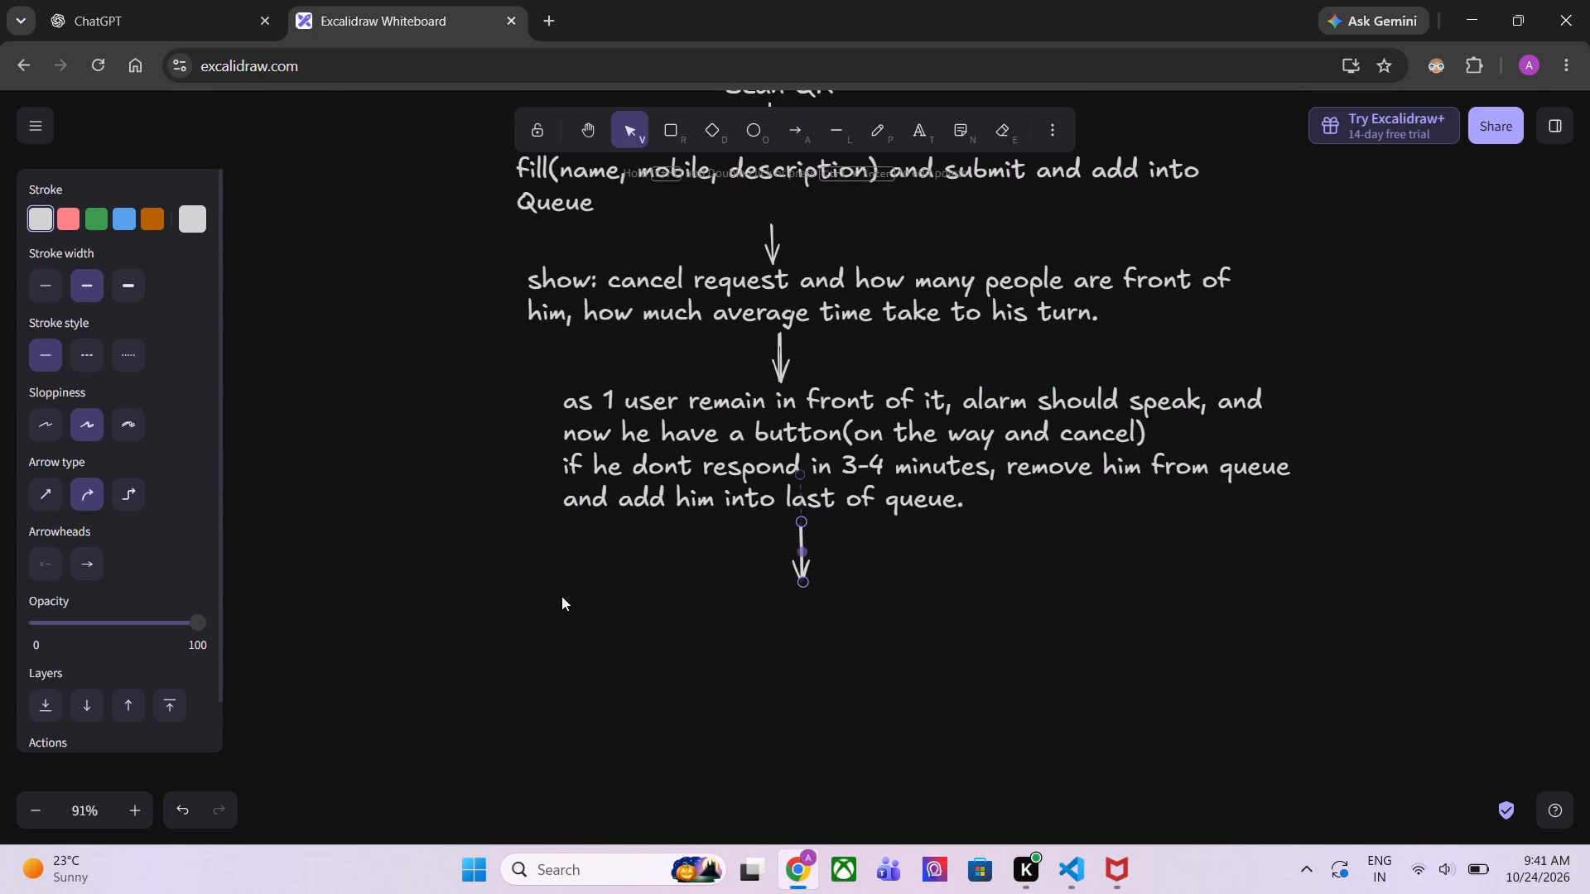
# Below the new arrow, add the text "if he severed successfully, show thankU screen, DONE!".
pyautogui.click(918, 141)
pyautogui.click(604, 609)
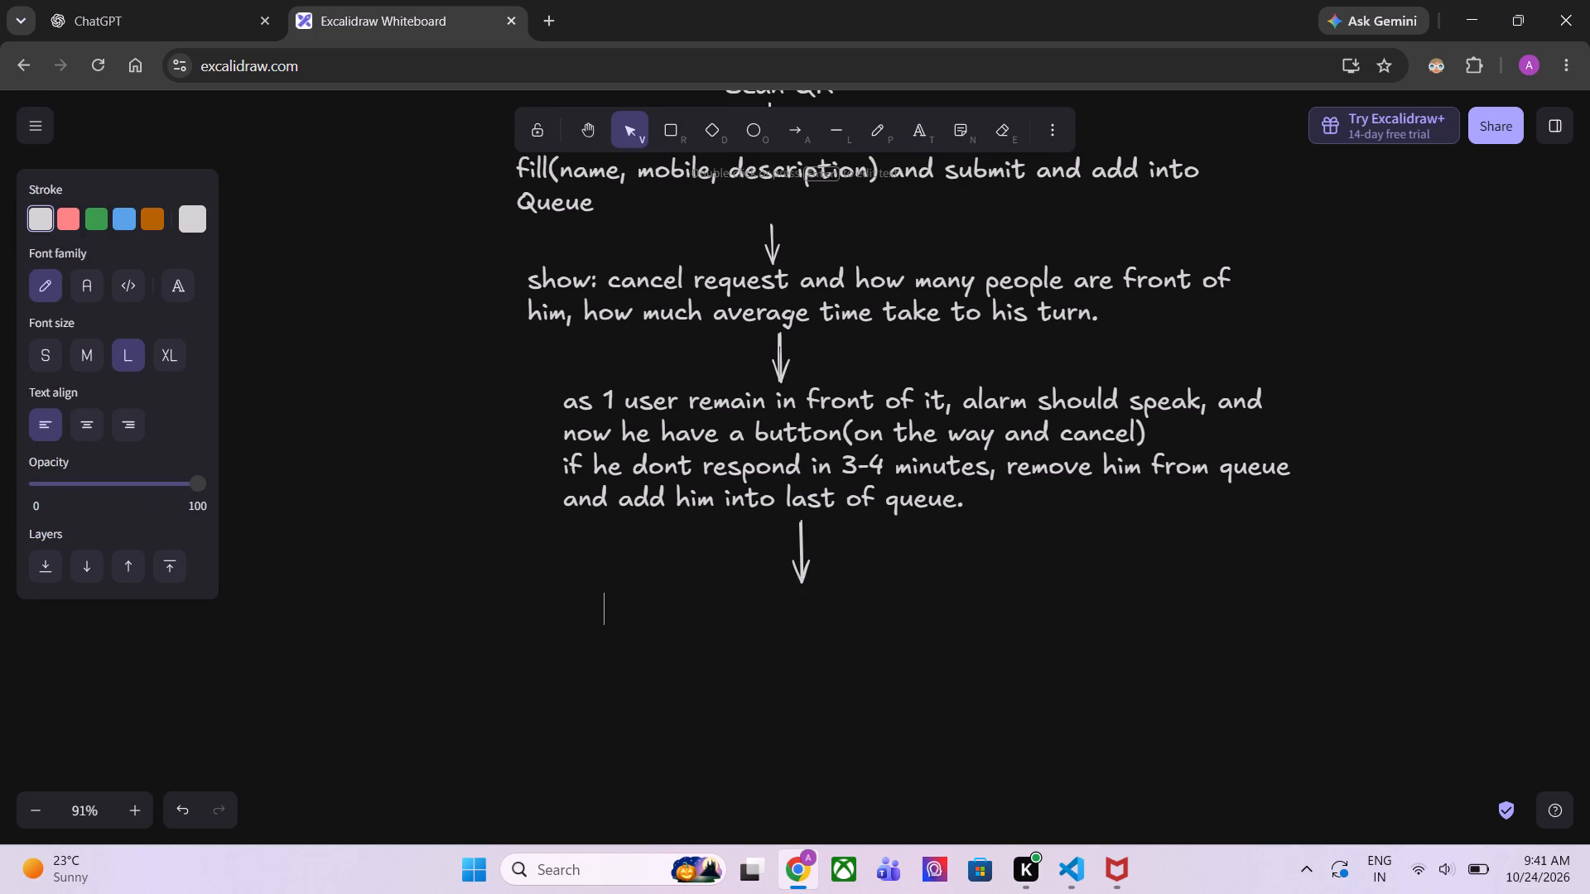
pyautogui.write('if he severed successfully, show')
pyautogui.press('space')
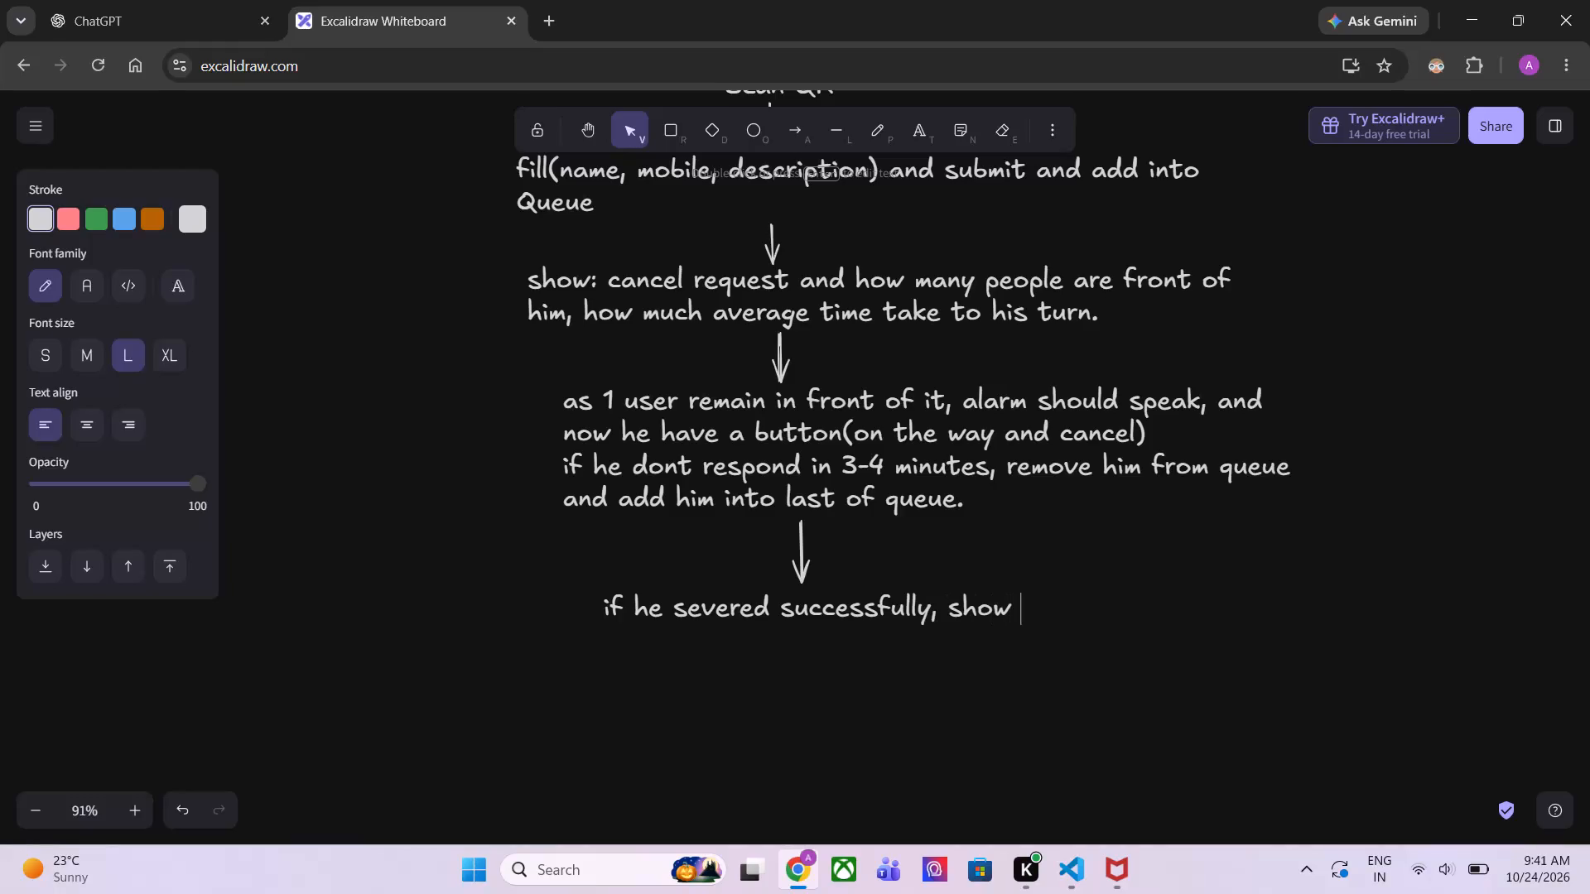
pyautogui.write('thank')
pyautogui.write('U screen and')
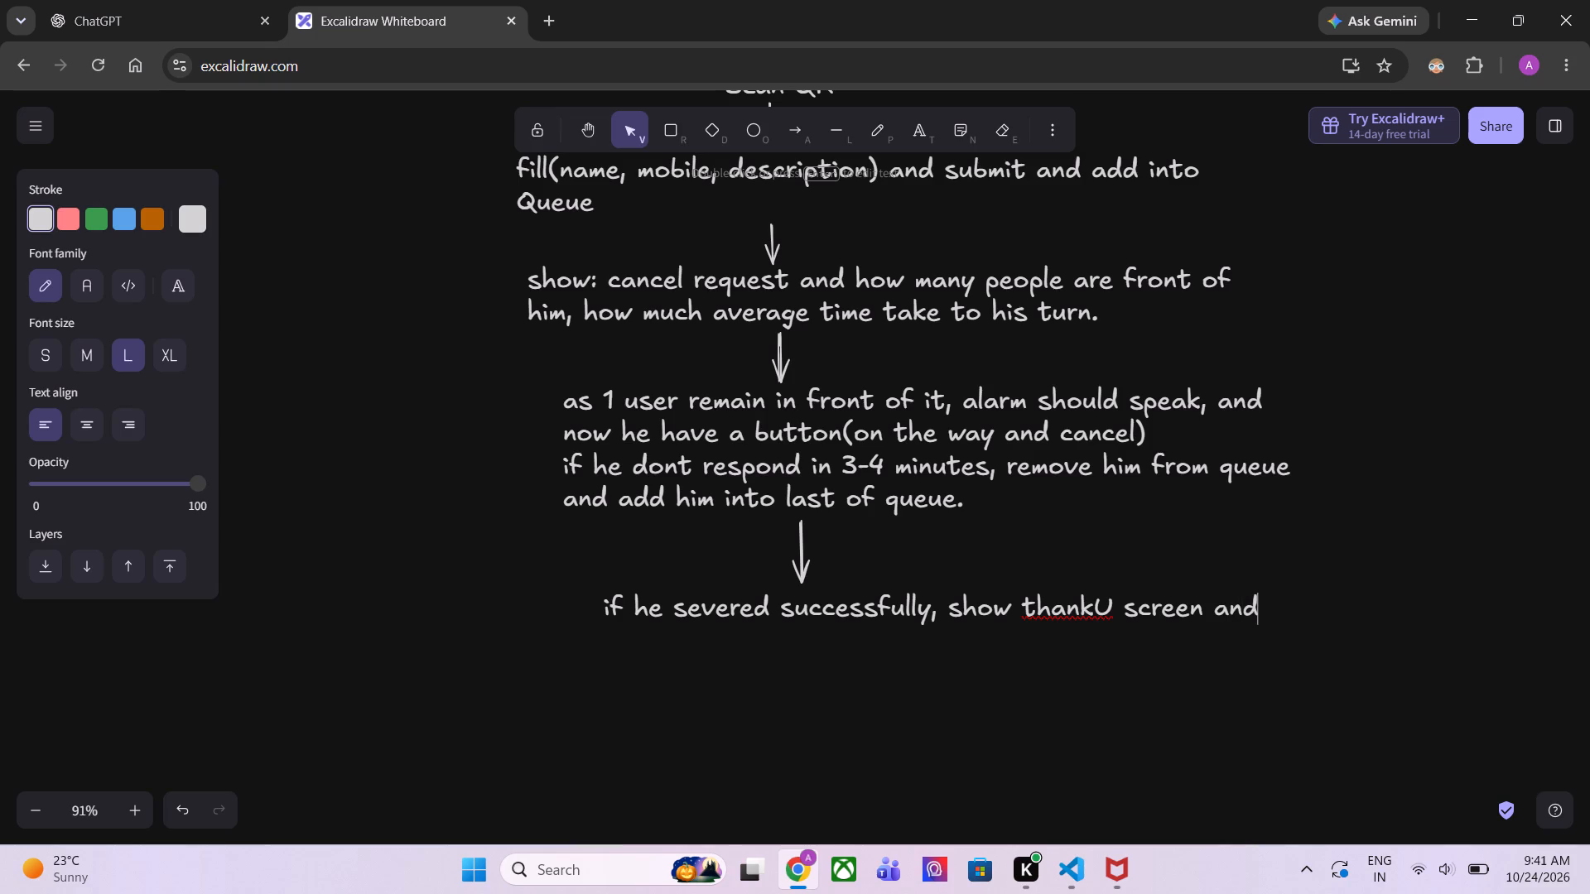
pyautogui.press('space')
pyautogui.hotkey('ctrl', 'BackSpace')
pyautogui.press('BackSpace')
pyautogui.write(', DONE')
pyautogui.hotkey('shift', '!')
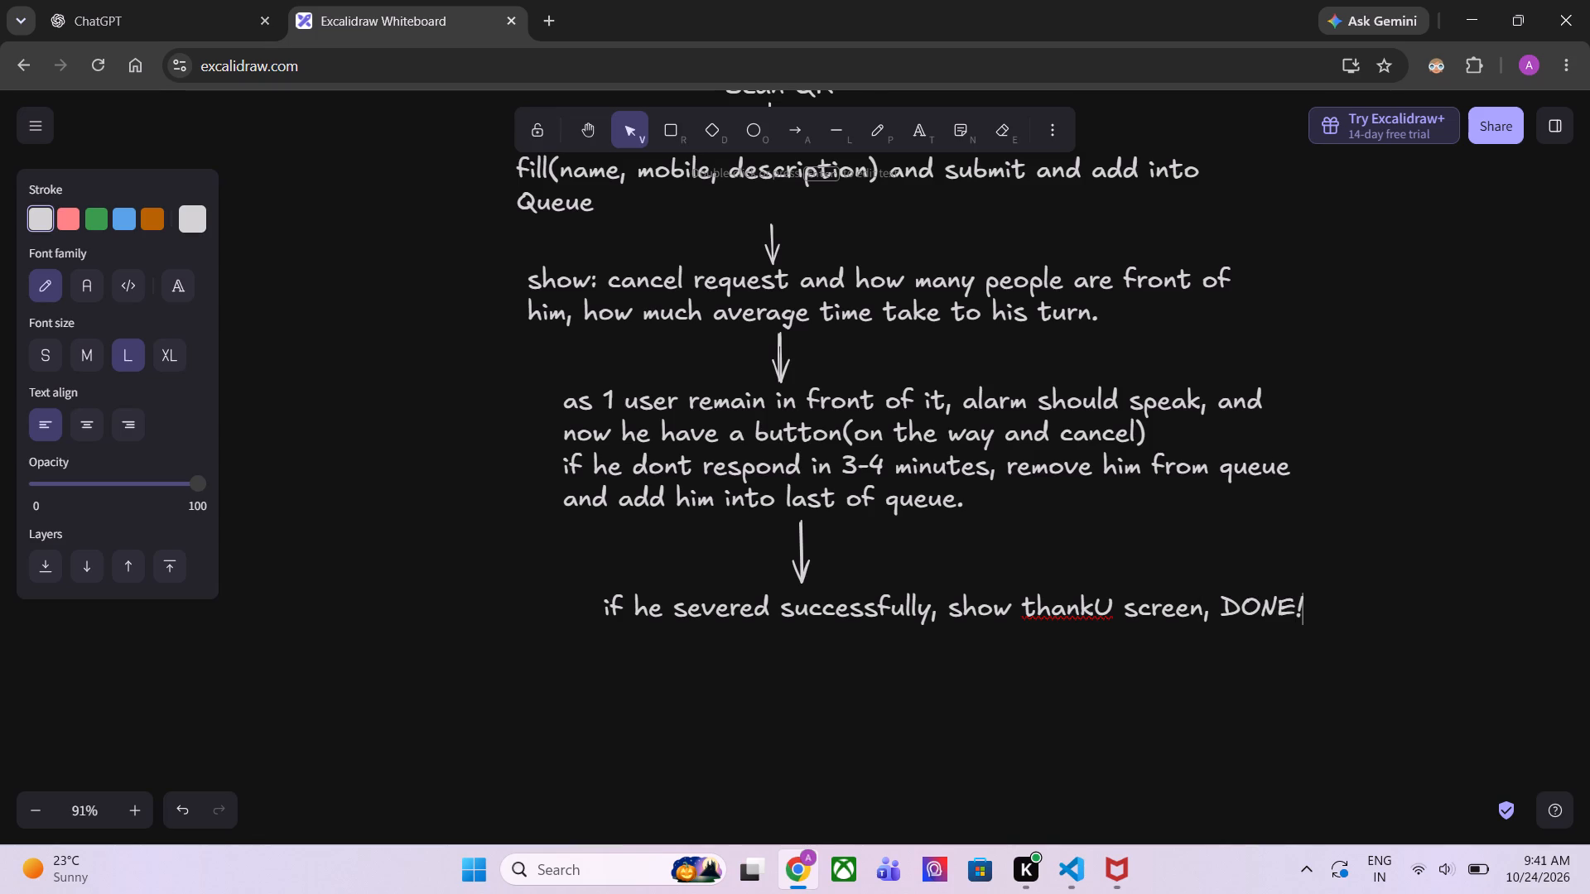
pyautogui.hscroll(1, 604, 609)
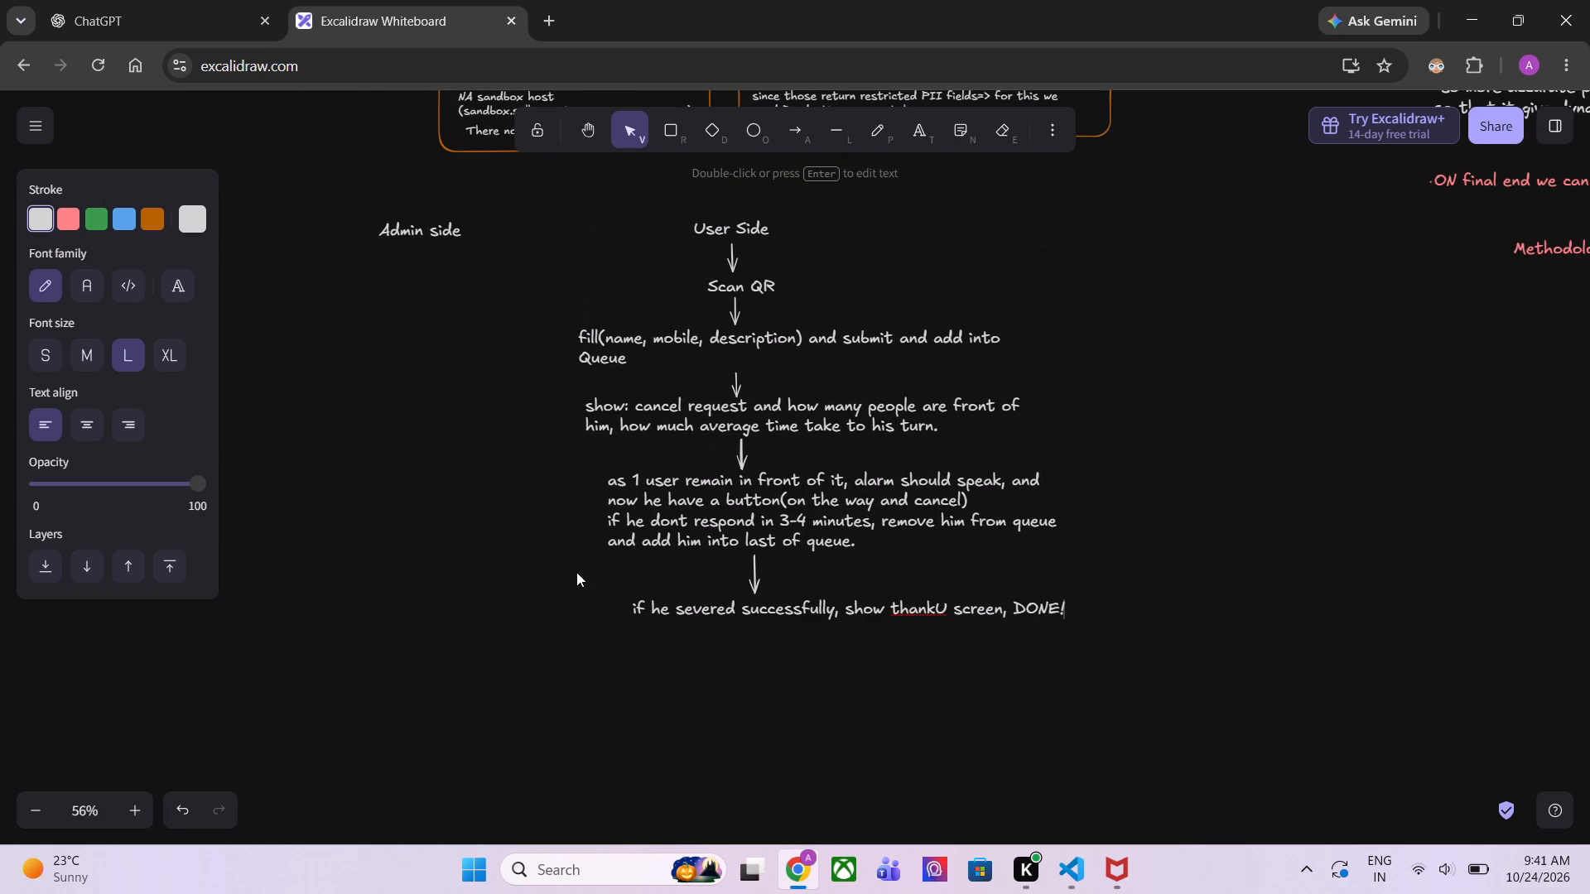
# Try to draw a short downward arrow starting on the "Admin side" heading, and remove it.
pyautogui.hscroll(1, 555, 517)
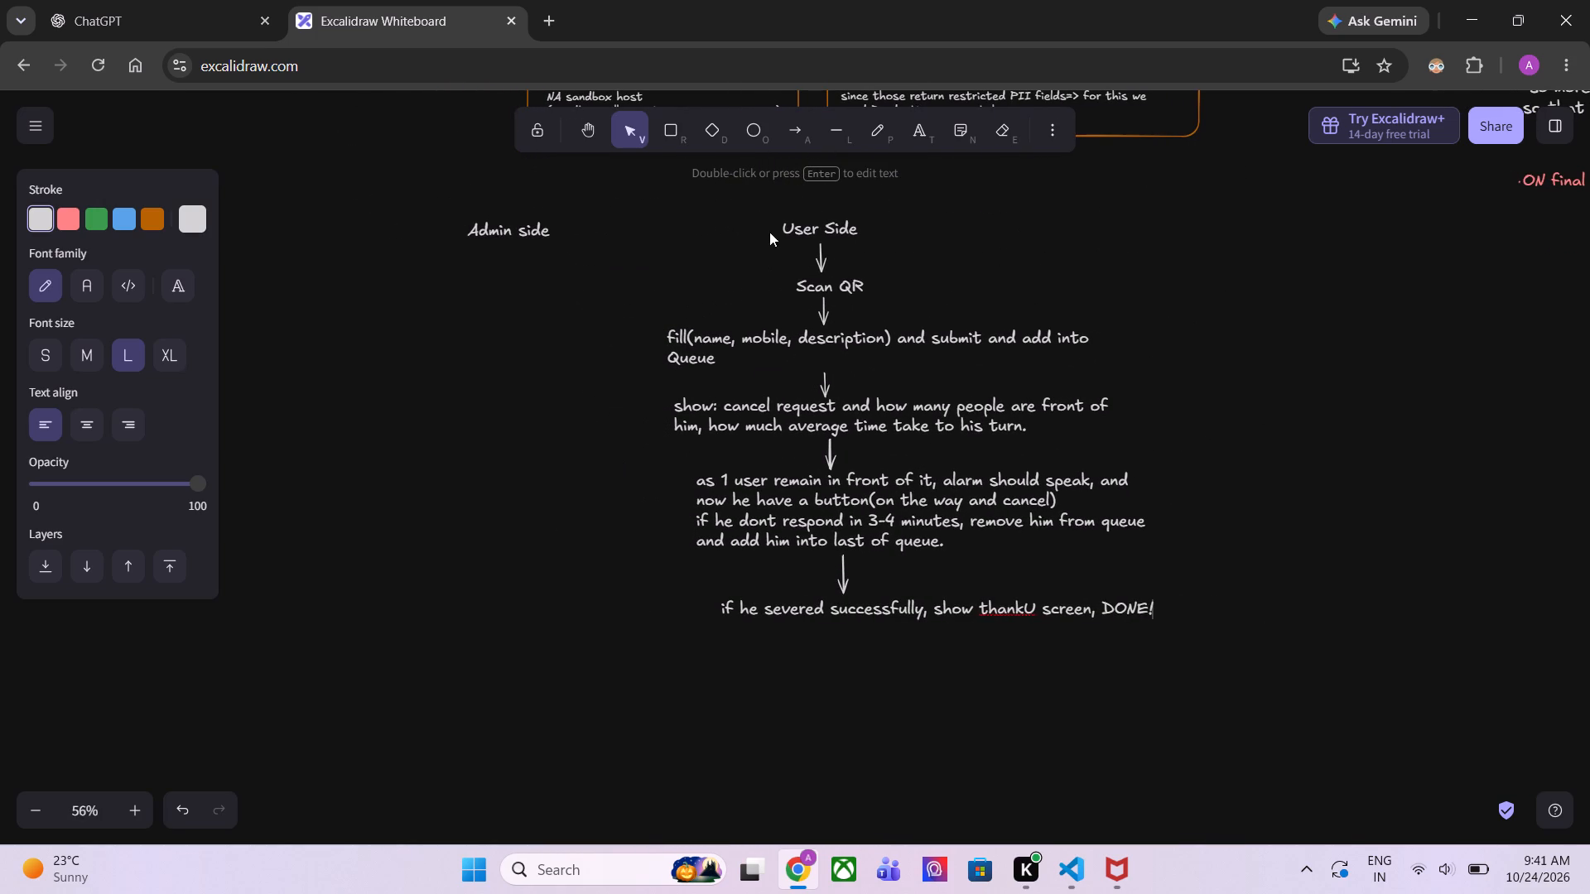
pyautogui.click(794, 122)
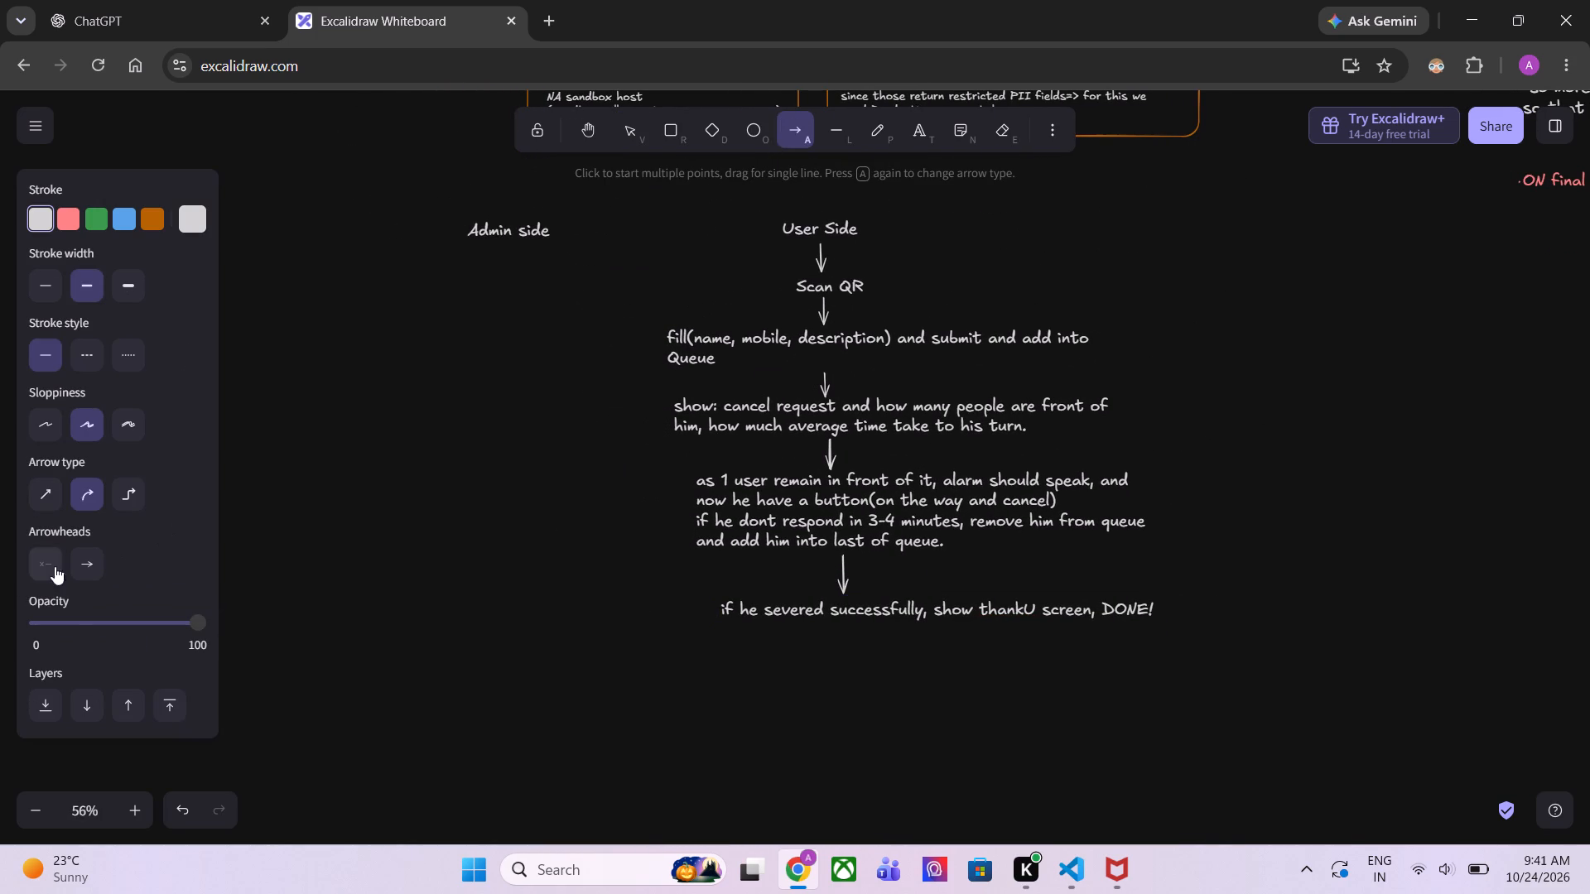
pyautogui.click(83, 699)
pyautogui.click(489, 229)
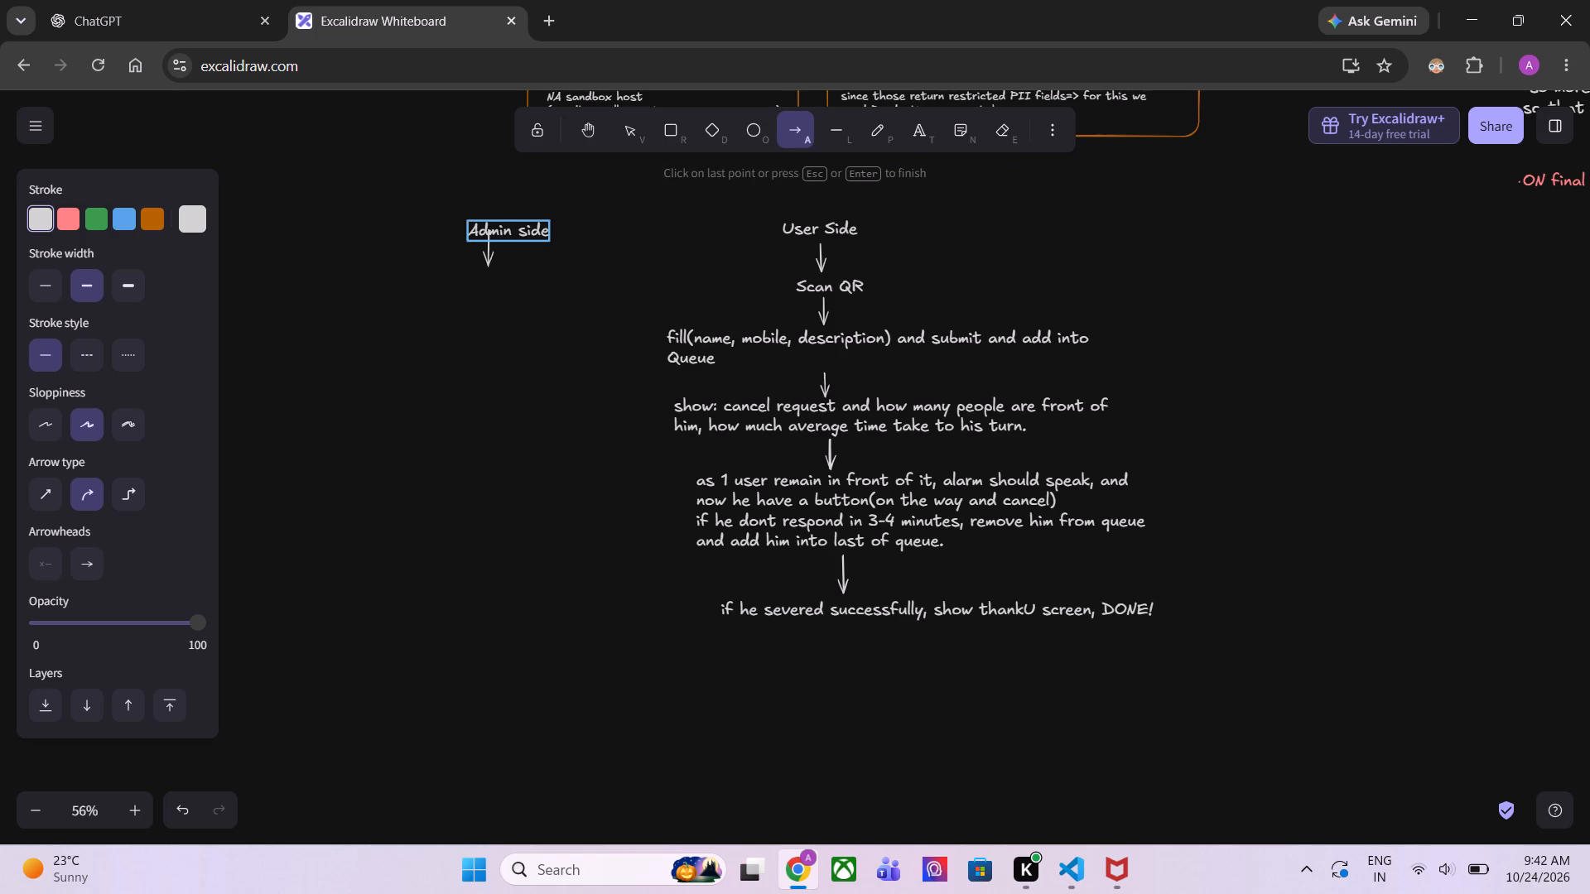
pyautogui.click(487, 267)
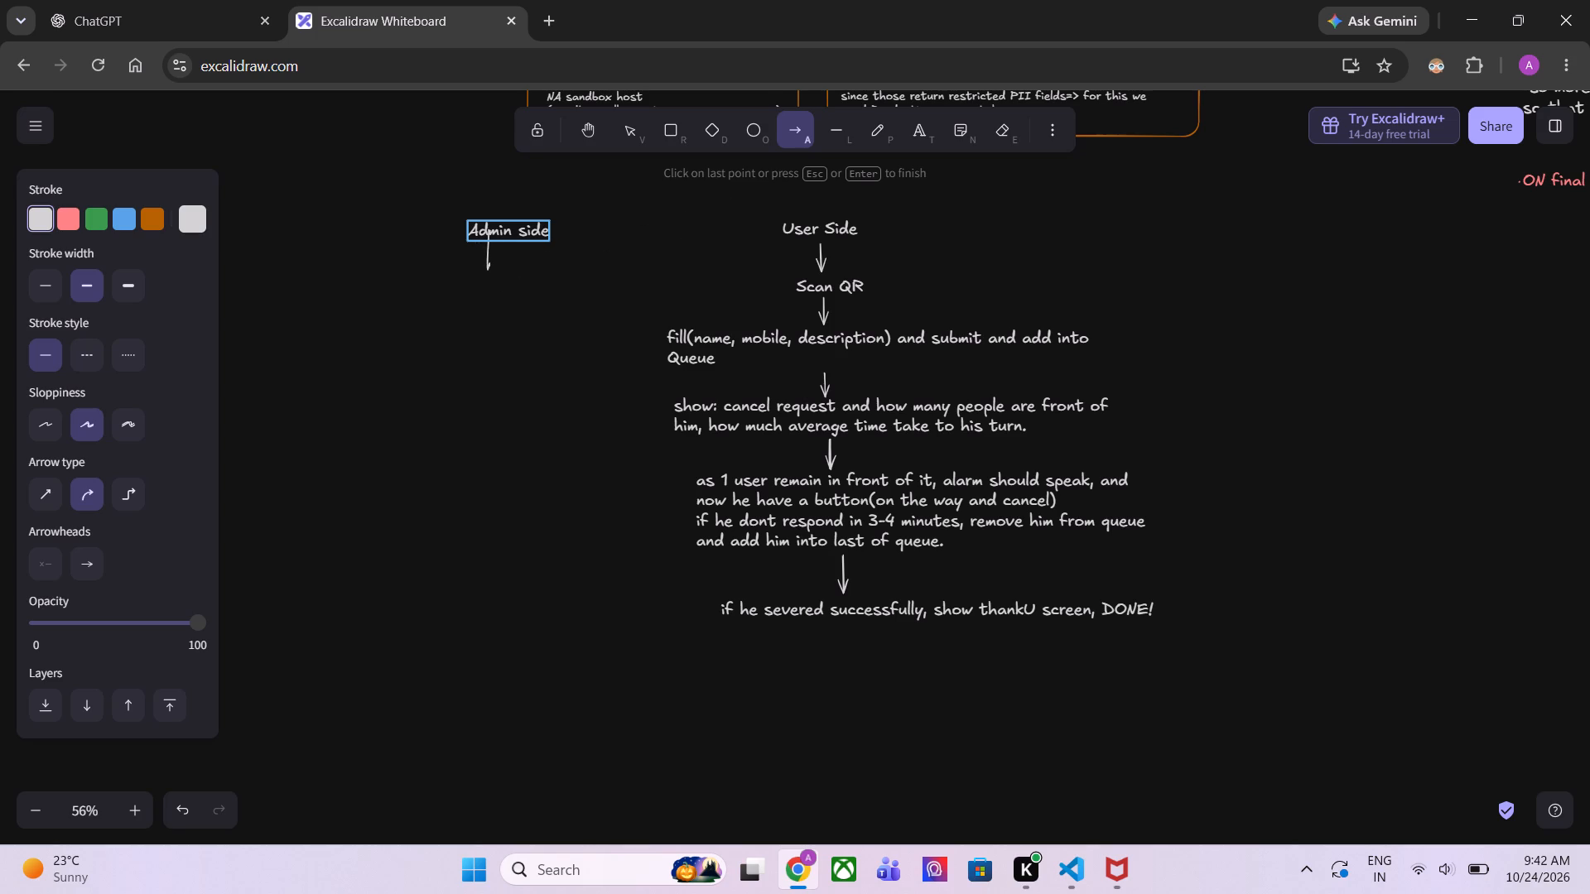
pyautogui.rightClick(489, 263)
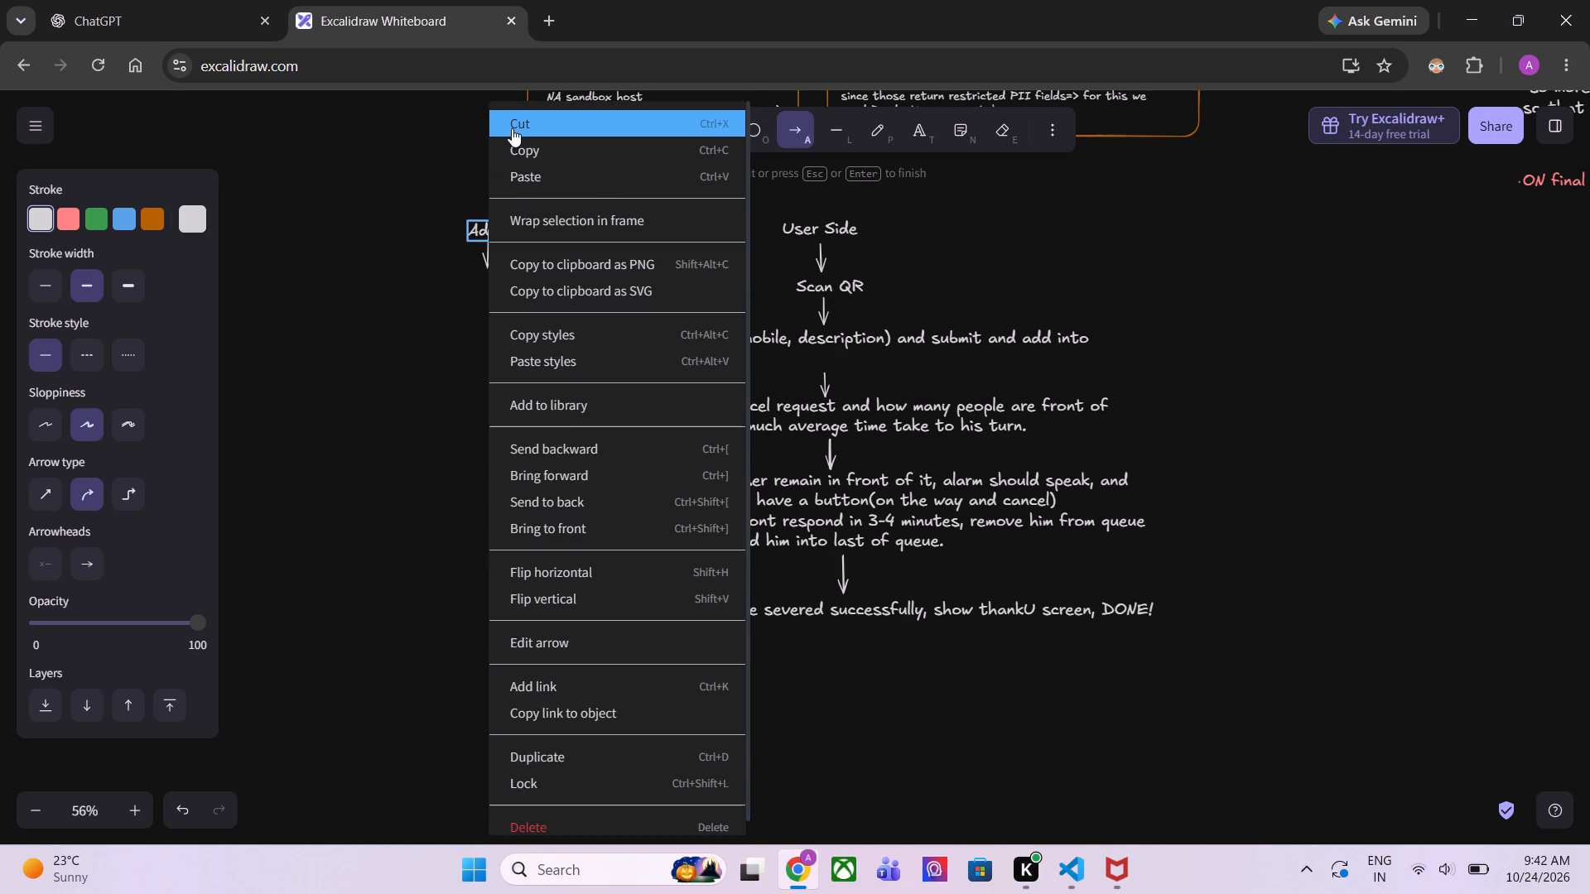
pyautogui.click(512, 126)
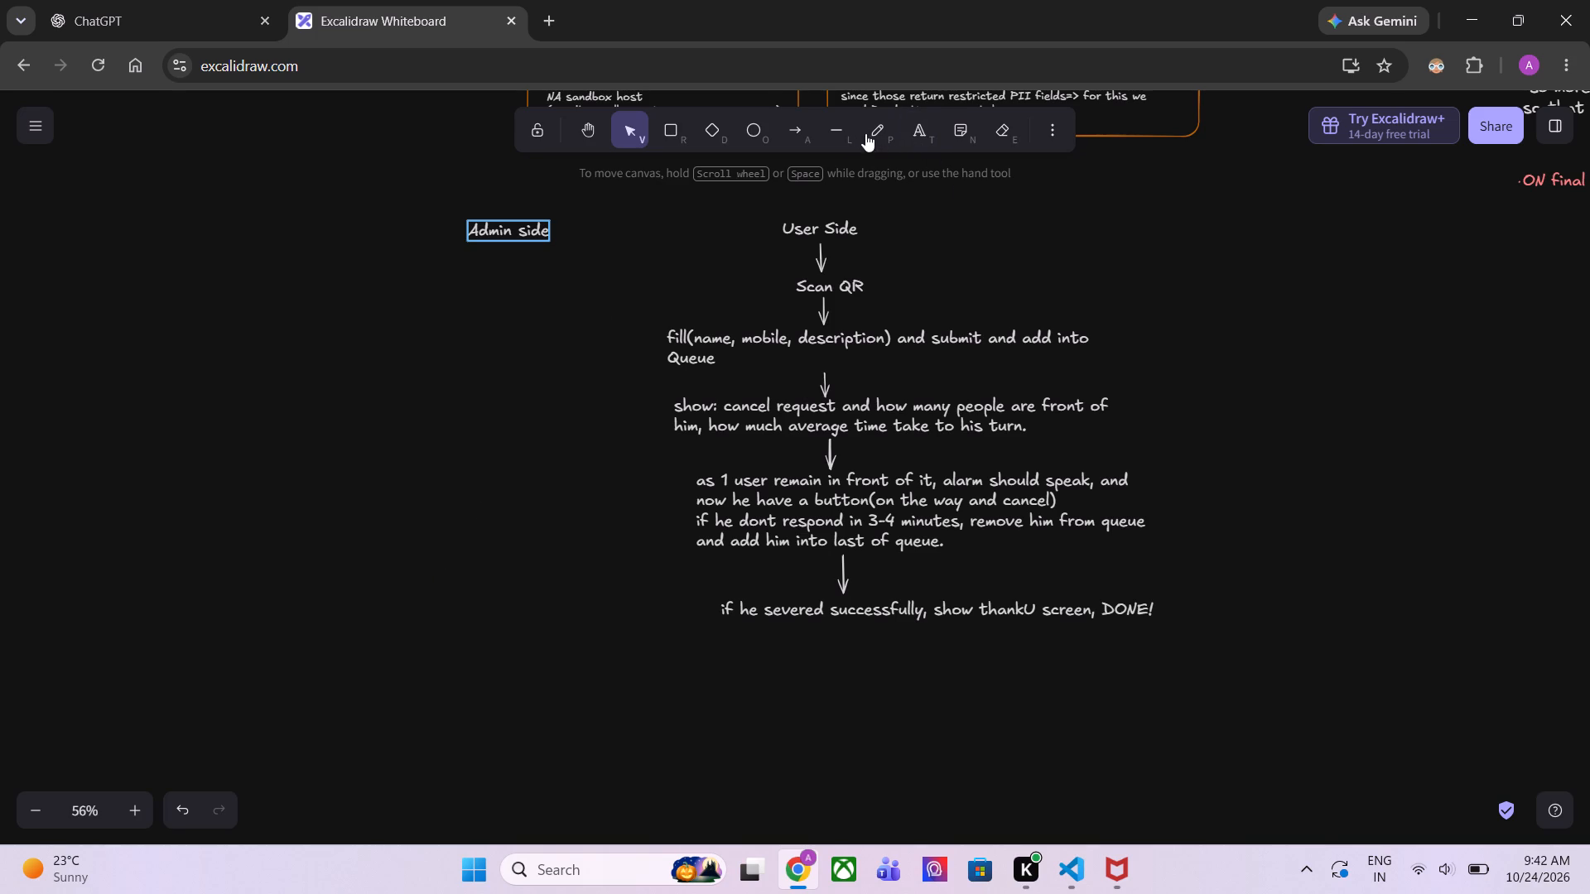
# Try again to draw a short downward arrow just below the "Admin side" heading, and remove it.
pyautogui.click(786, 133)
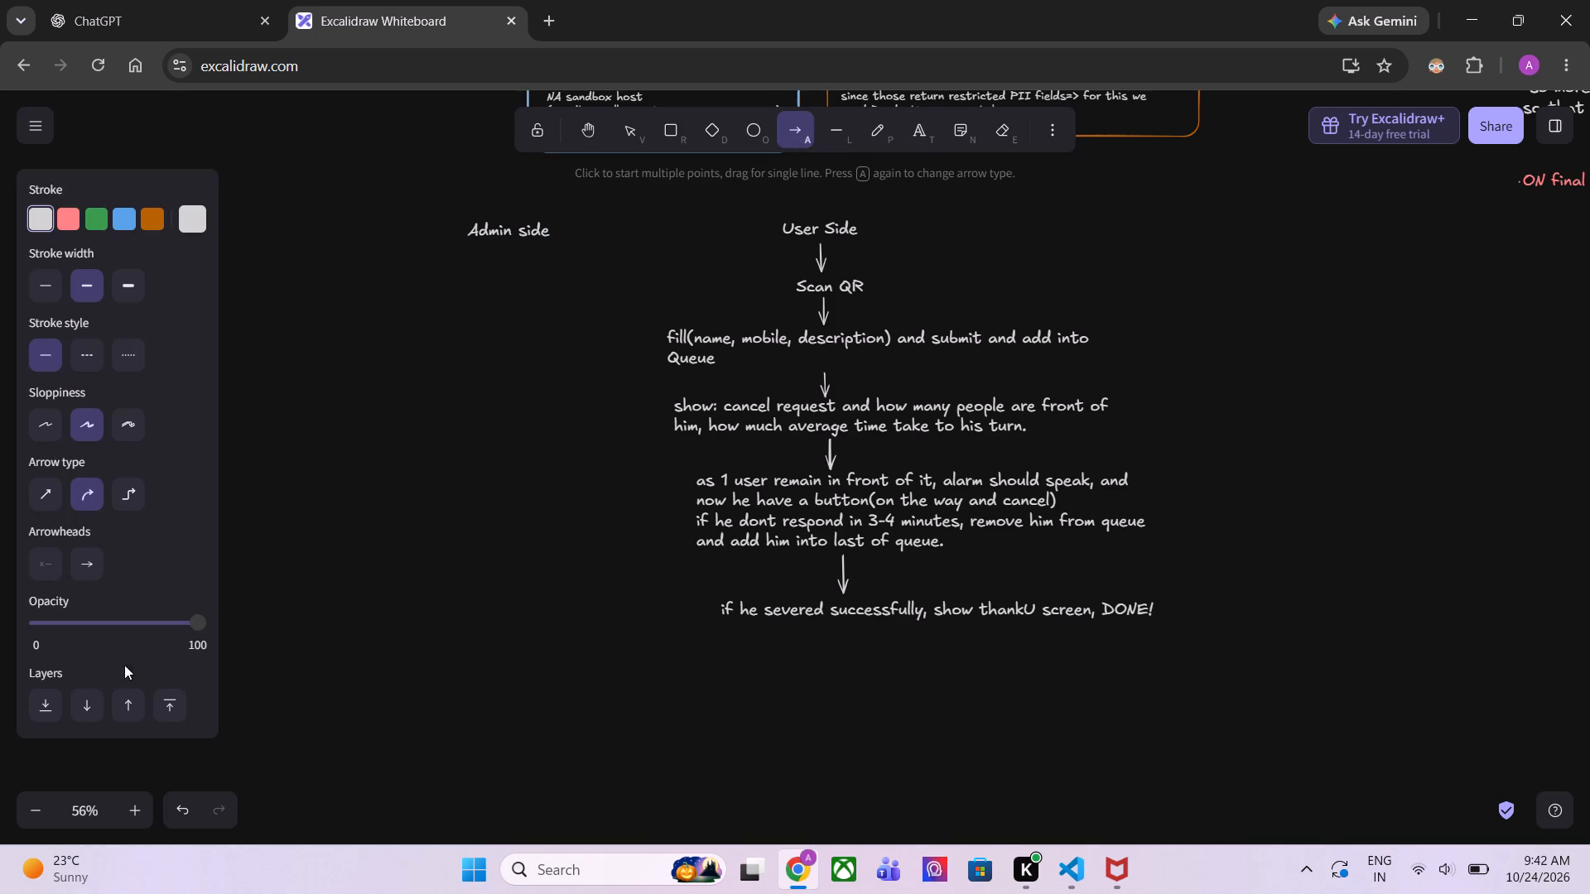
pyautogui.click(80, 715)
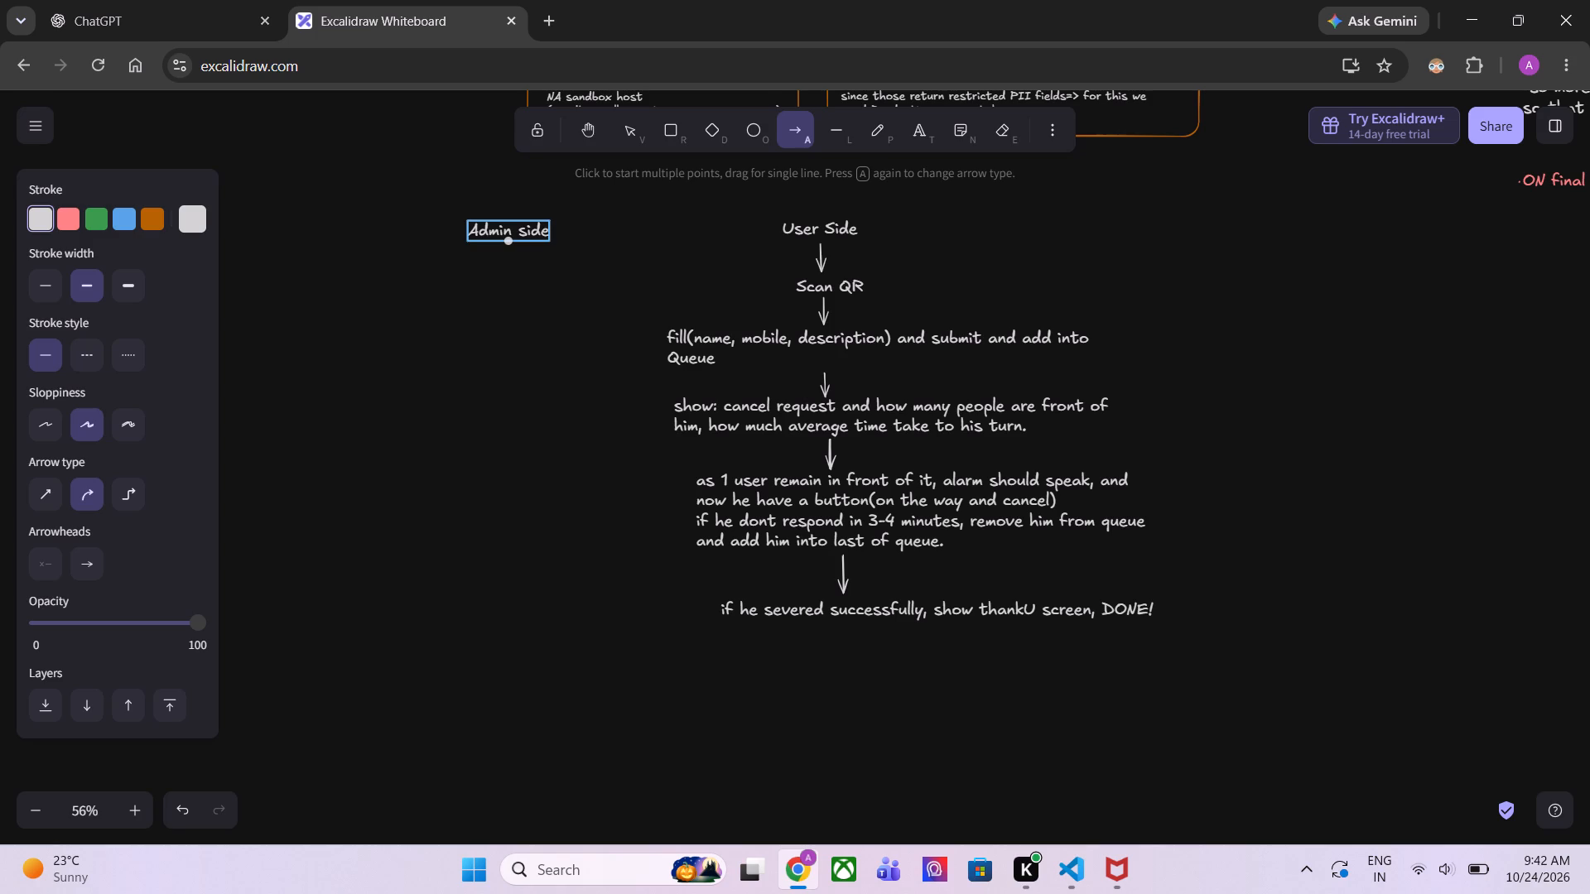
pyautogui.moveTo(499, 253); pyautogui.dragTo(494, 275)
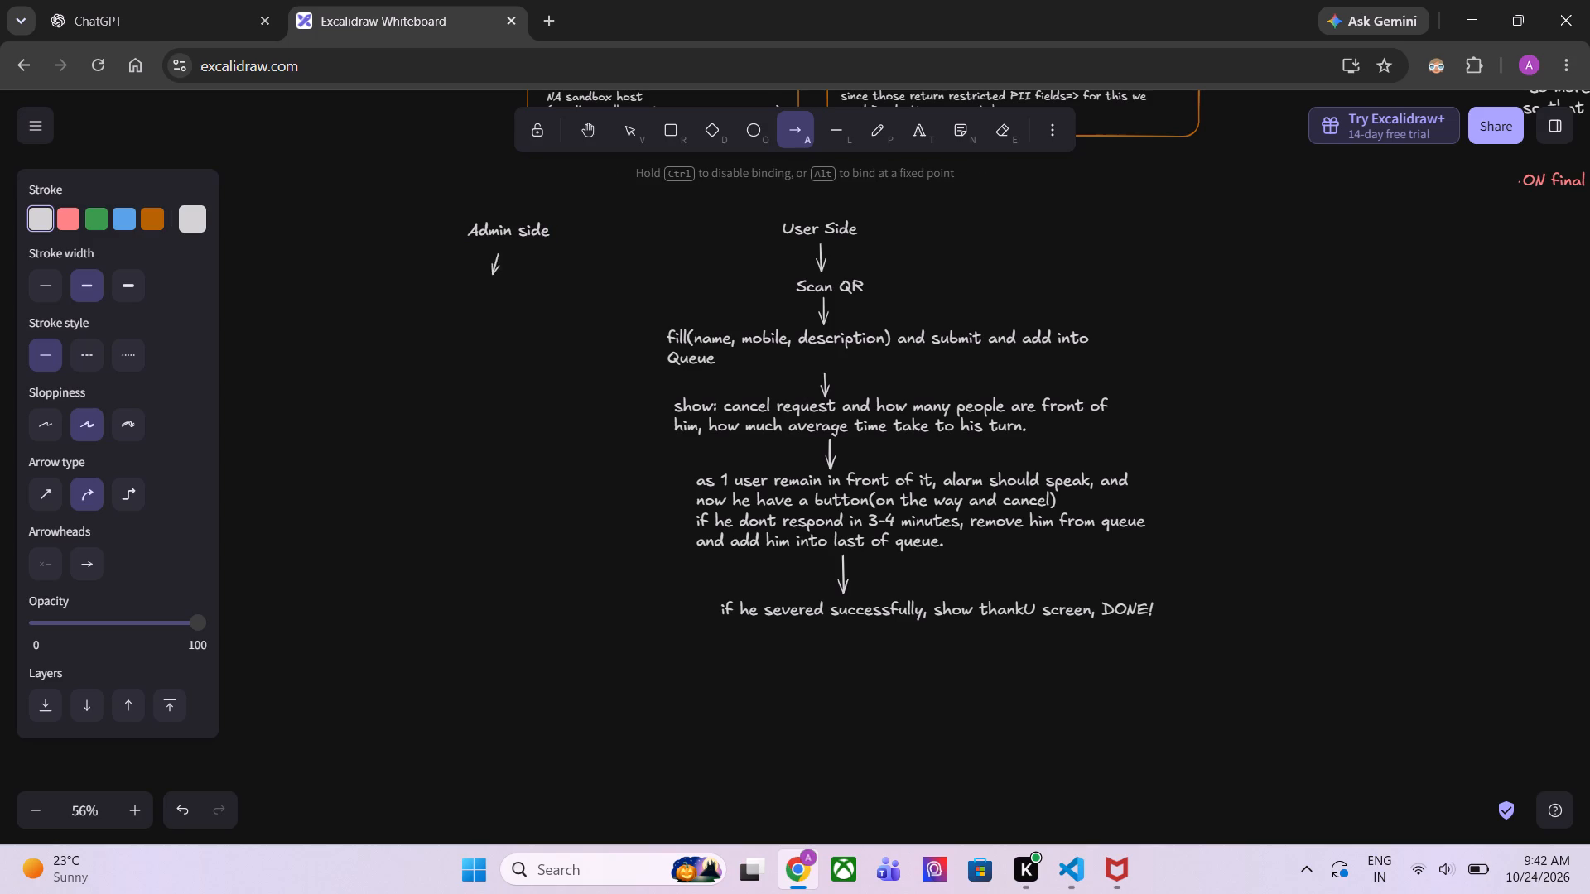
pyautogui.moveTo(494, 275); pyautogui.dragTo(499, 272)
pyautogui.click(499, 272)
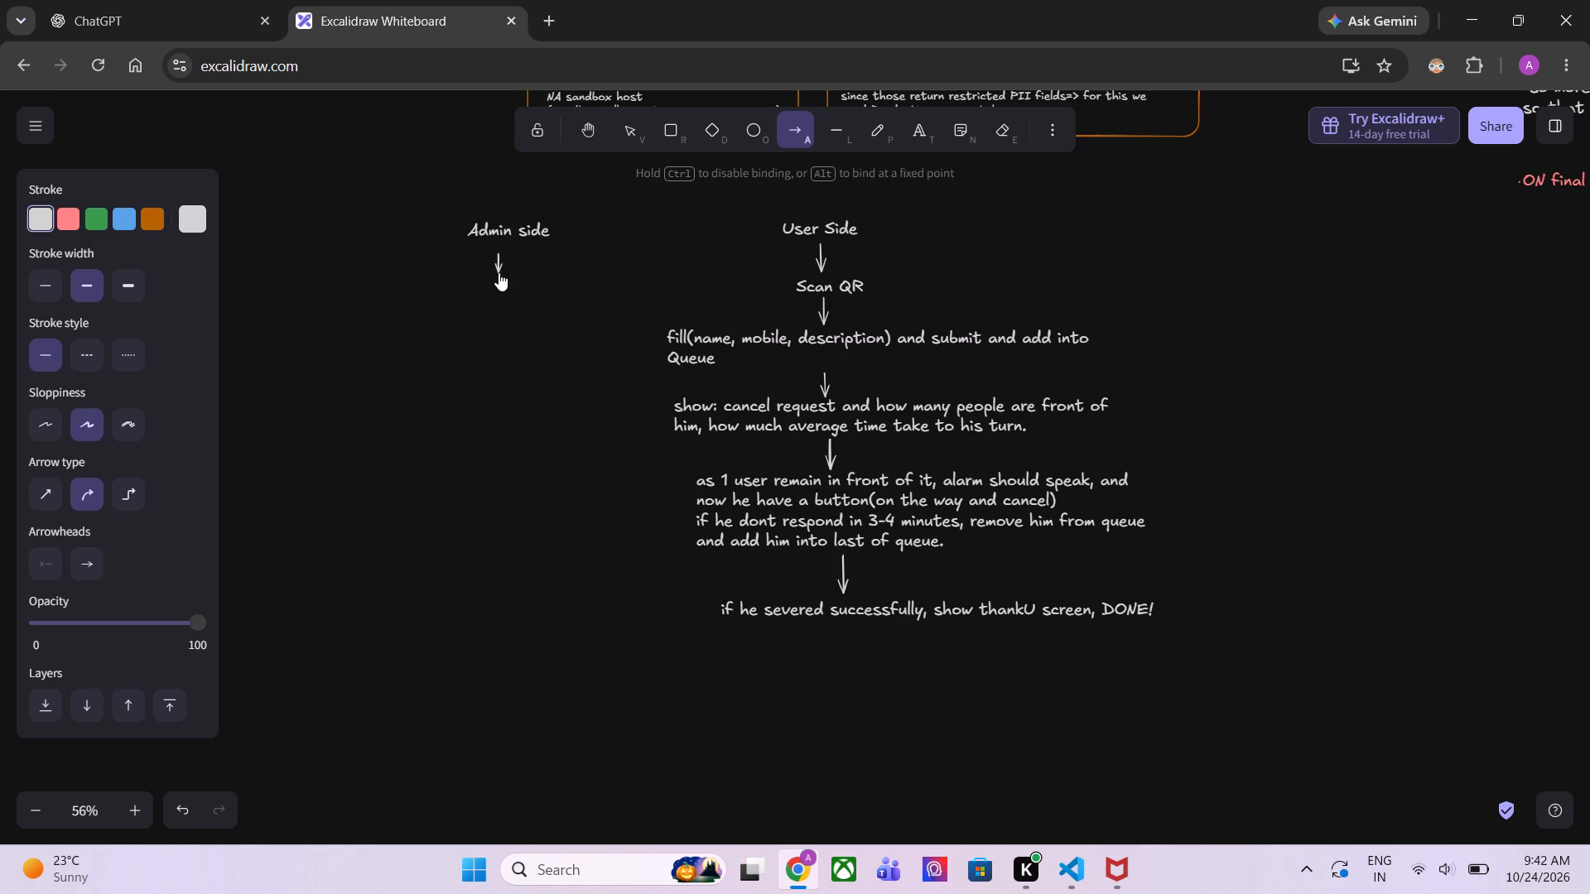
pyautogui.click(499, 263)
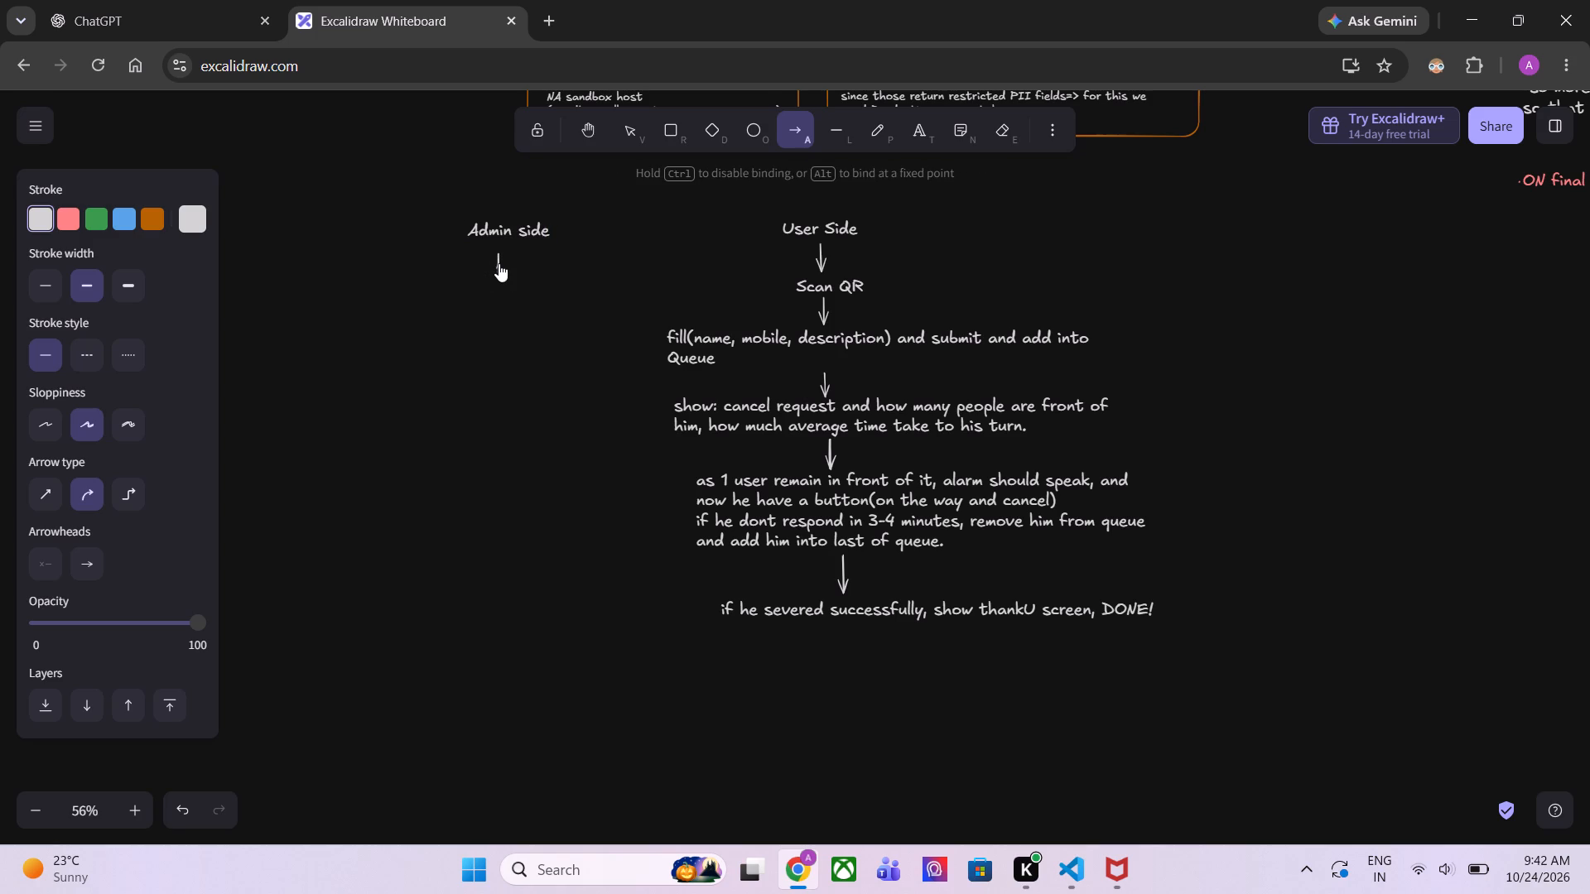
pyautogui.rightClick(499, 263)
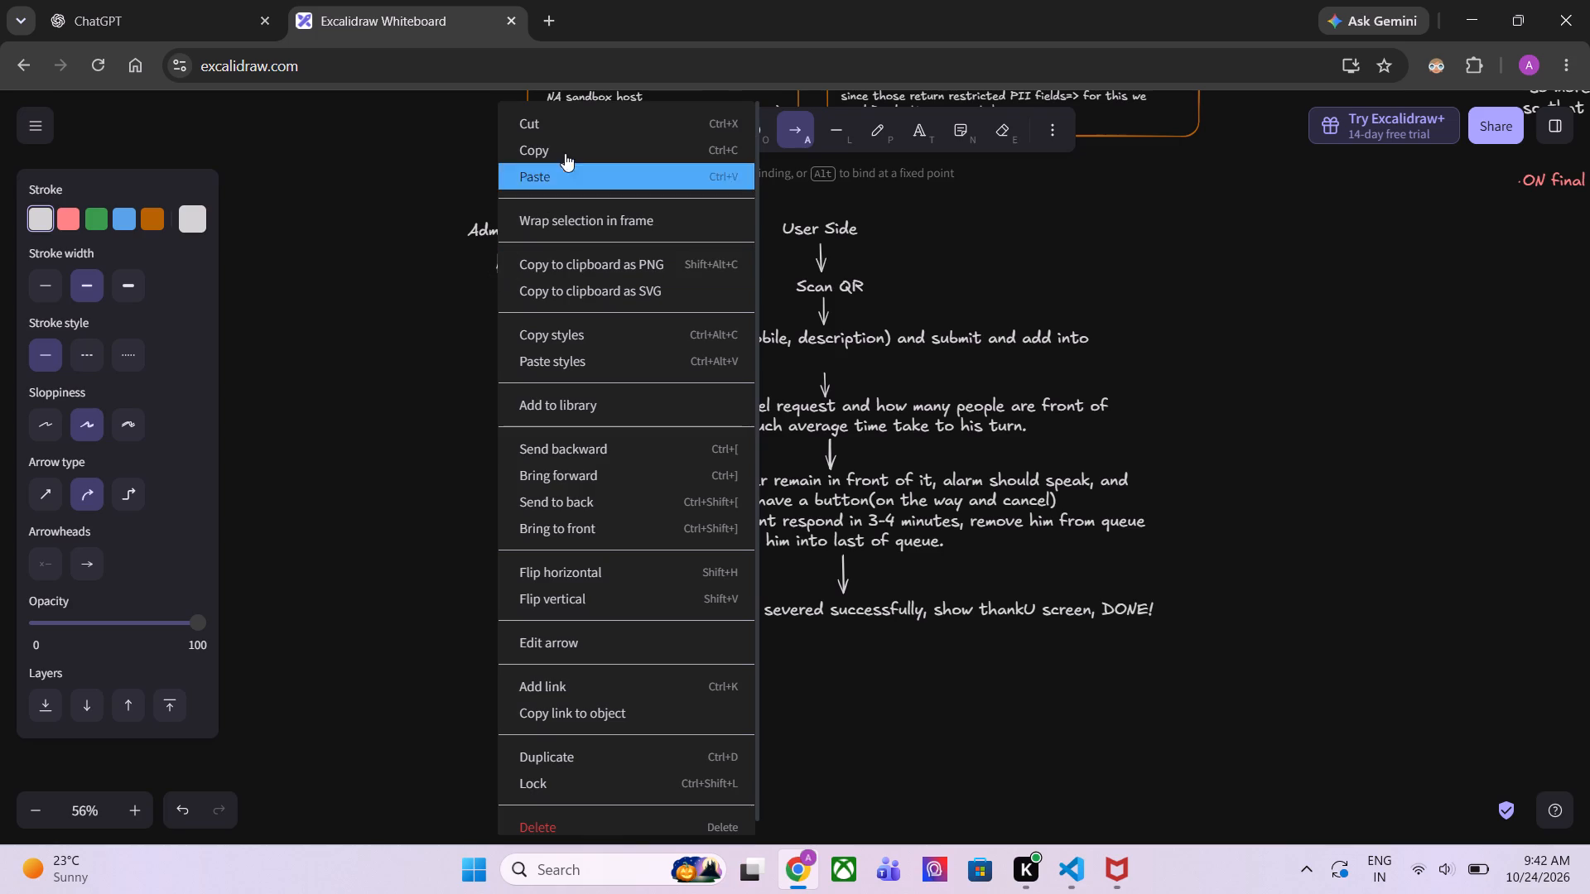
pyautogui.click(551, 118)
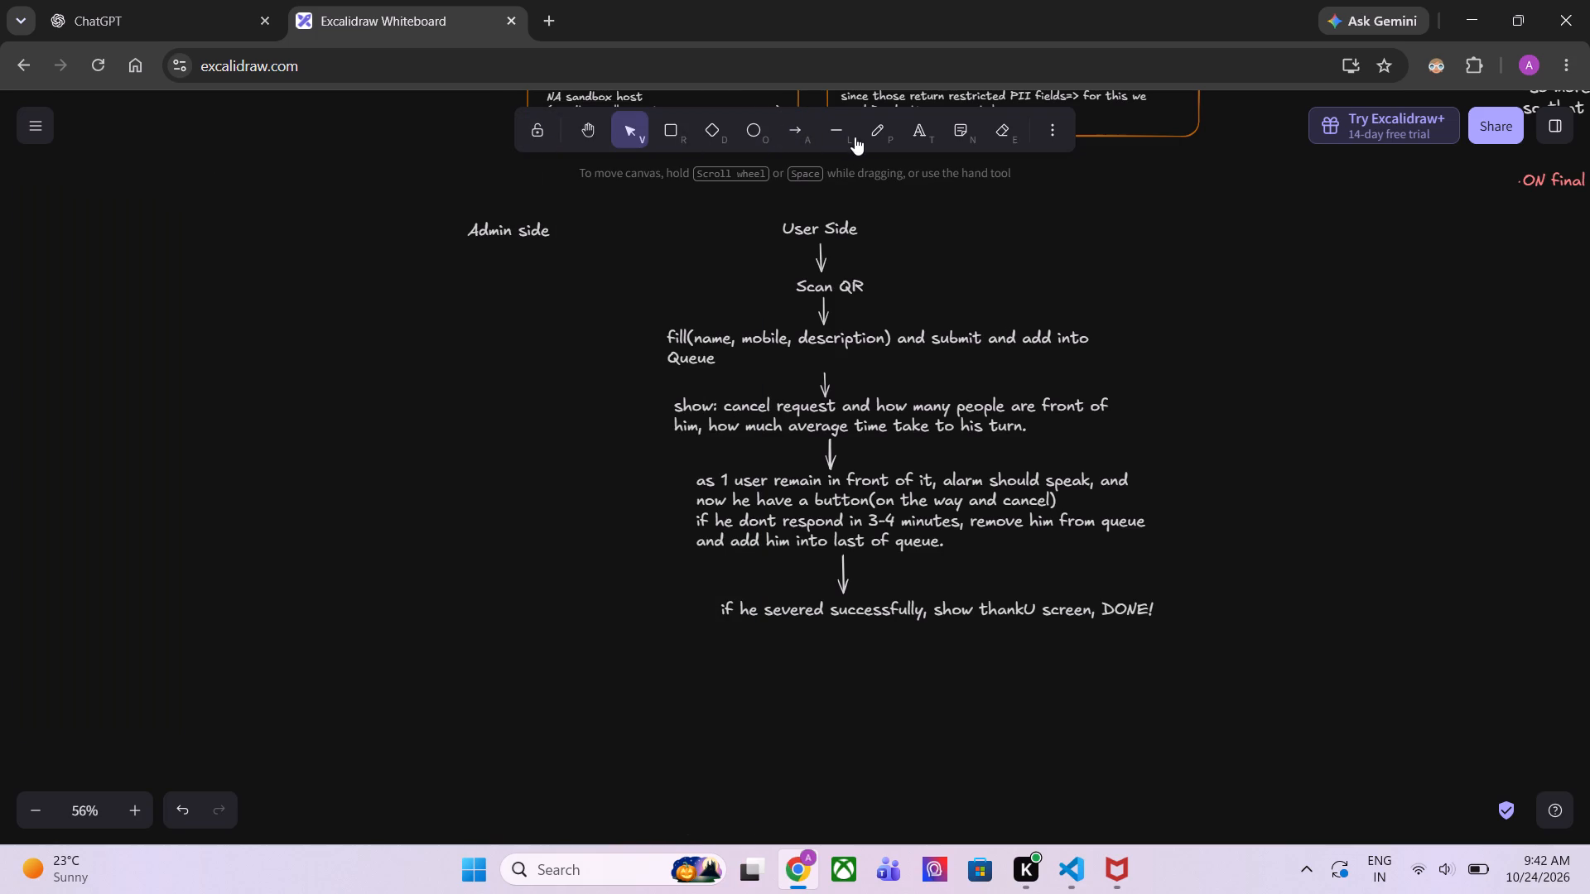
# Draw a short arrow pointing straight down from the "Admin side" heading.
pyautogui.click(914, 134)
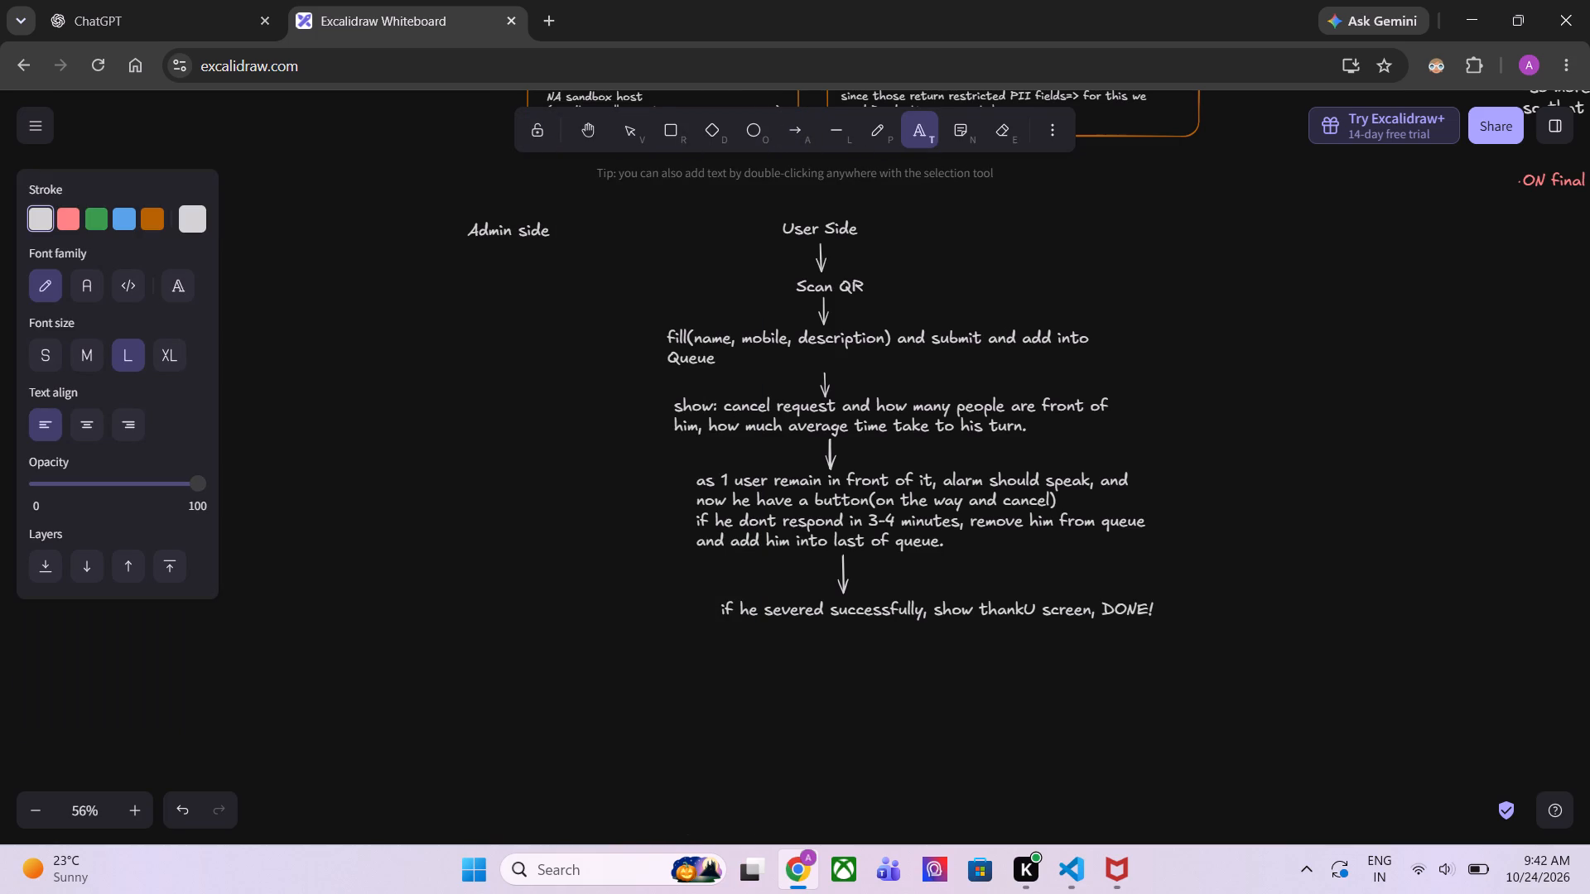
pyautogui.scroll(1, 470, 334)
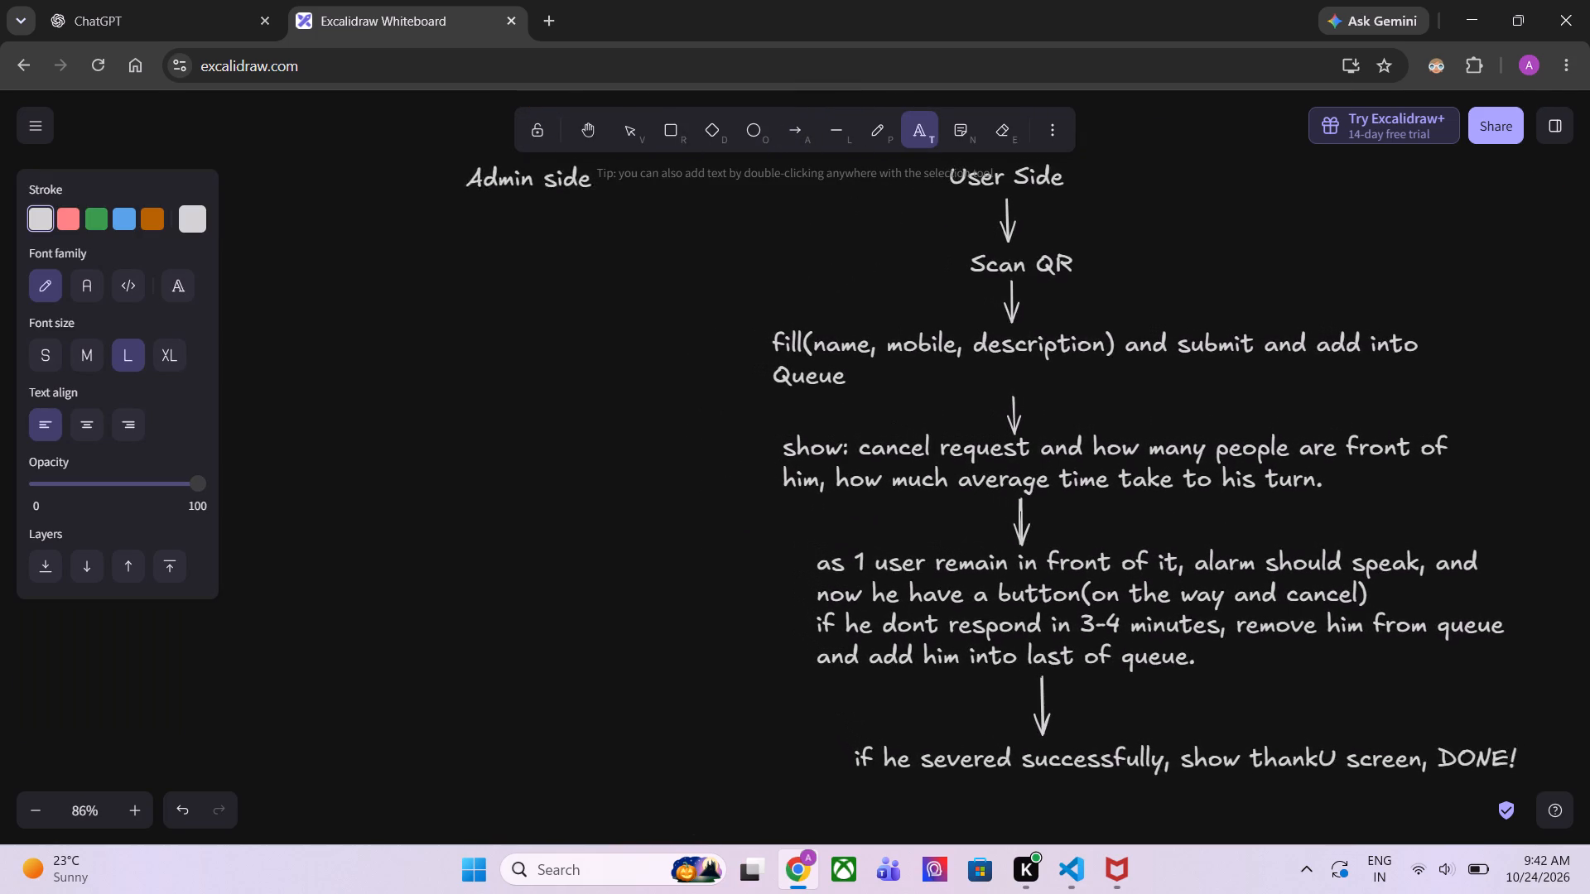
pyautogui.scroll(1, 470, 334)
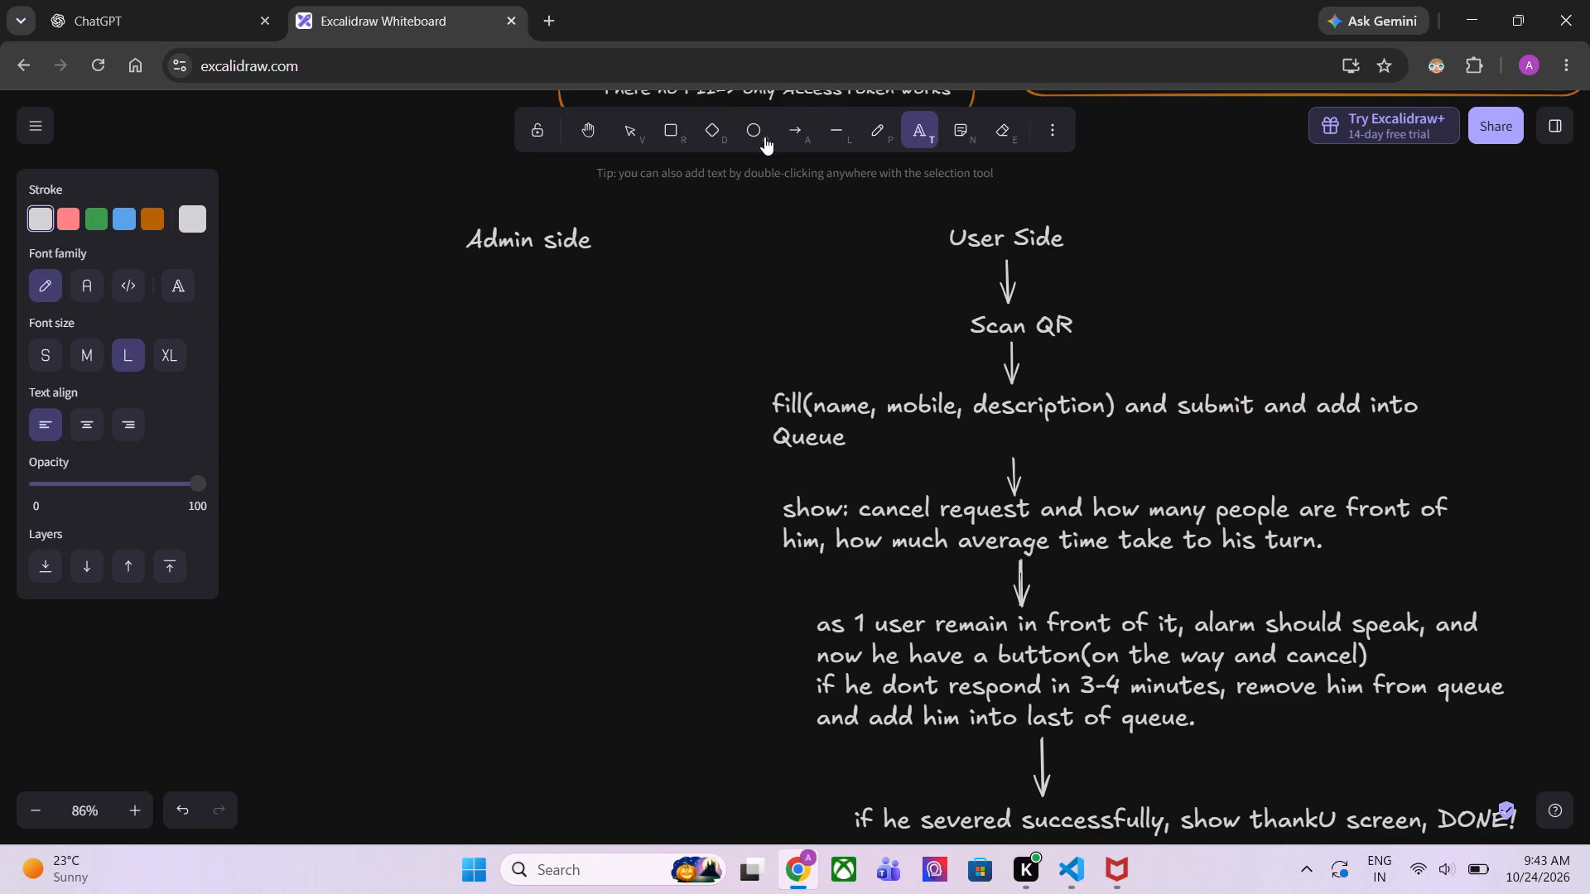
pyautogui.click(793, 137)
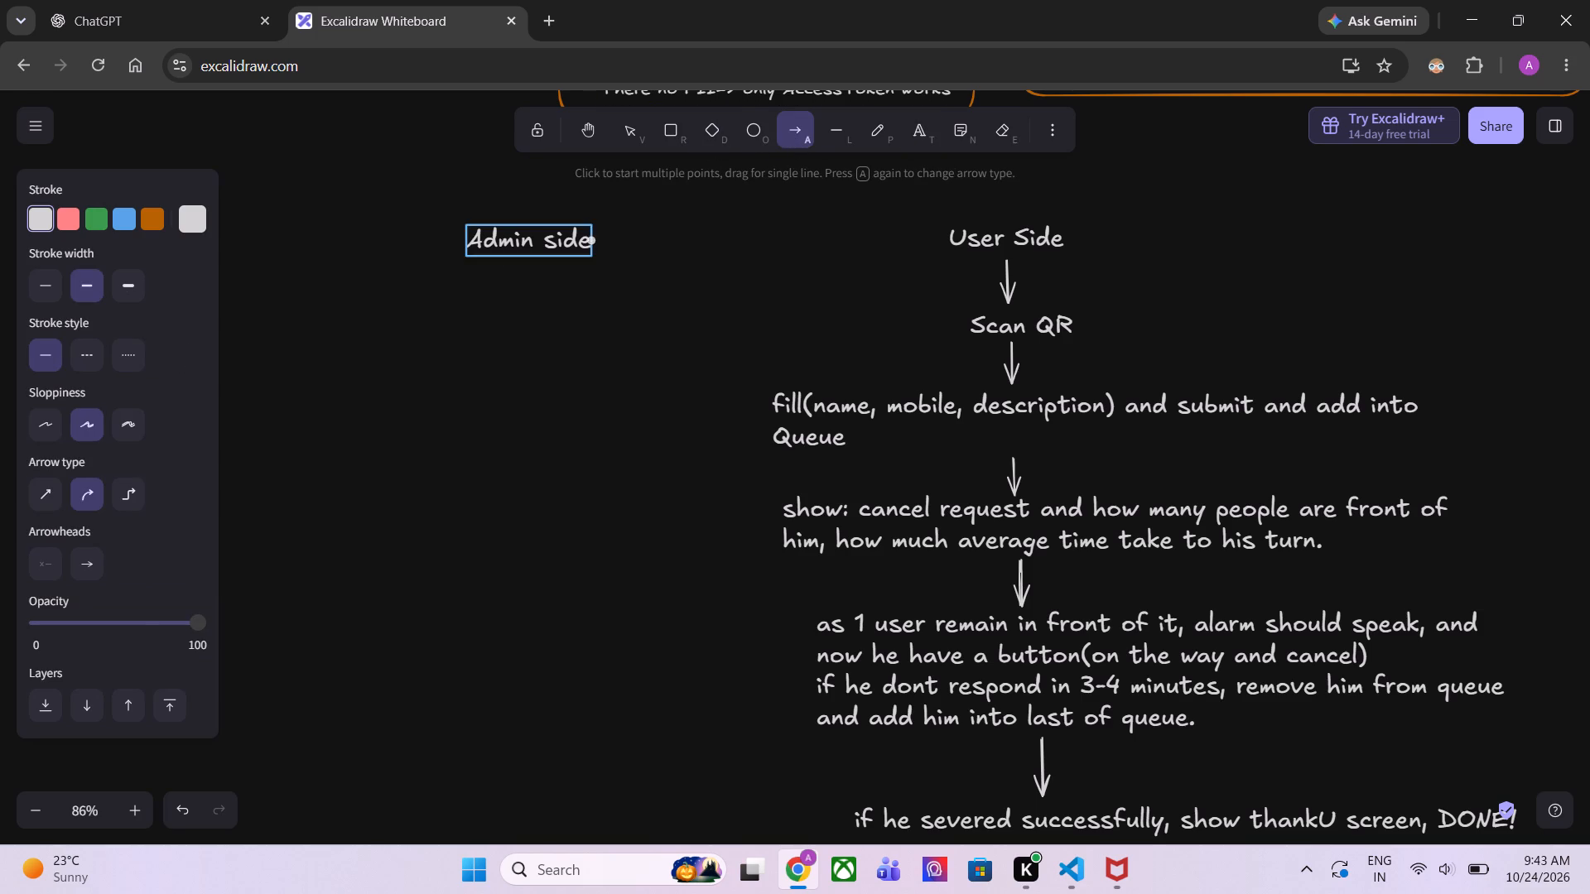
pyautogui.click(80, 703)
pyautogui.moveTo(531, 253); pyautogui.dragTo(527, 296)
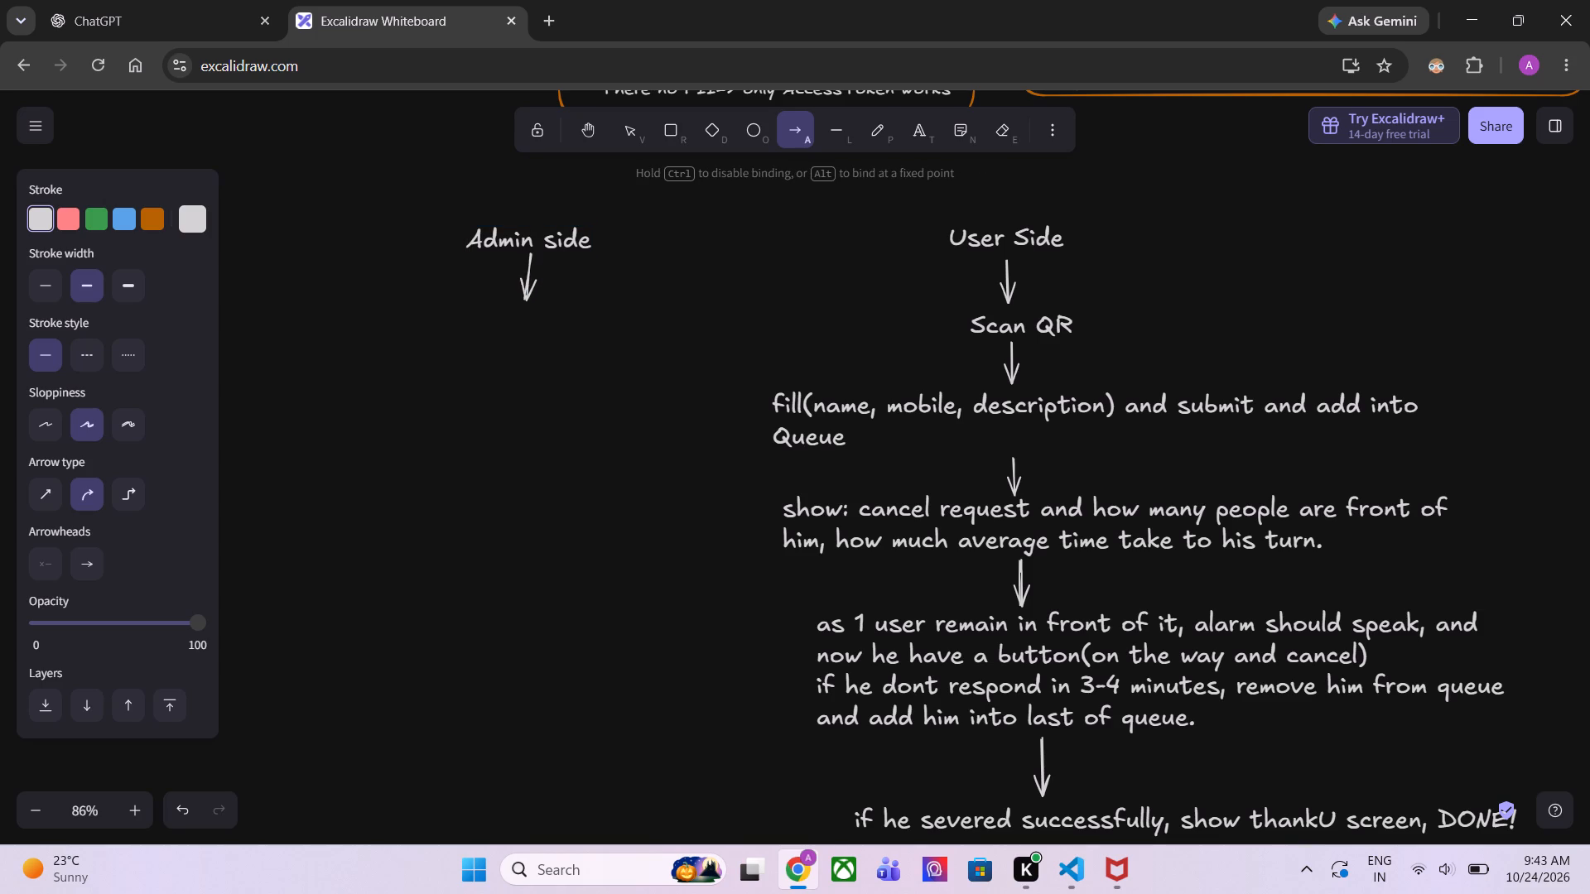
pyautogui.moveTo(527, 296); pyautogui.dragTo(530, 291)
pyautogui.click(530, 291)
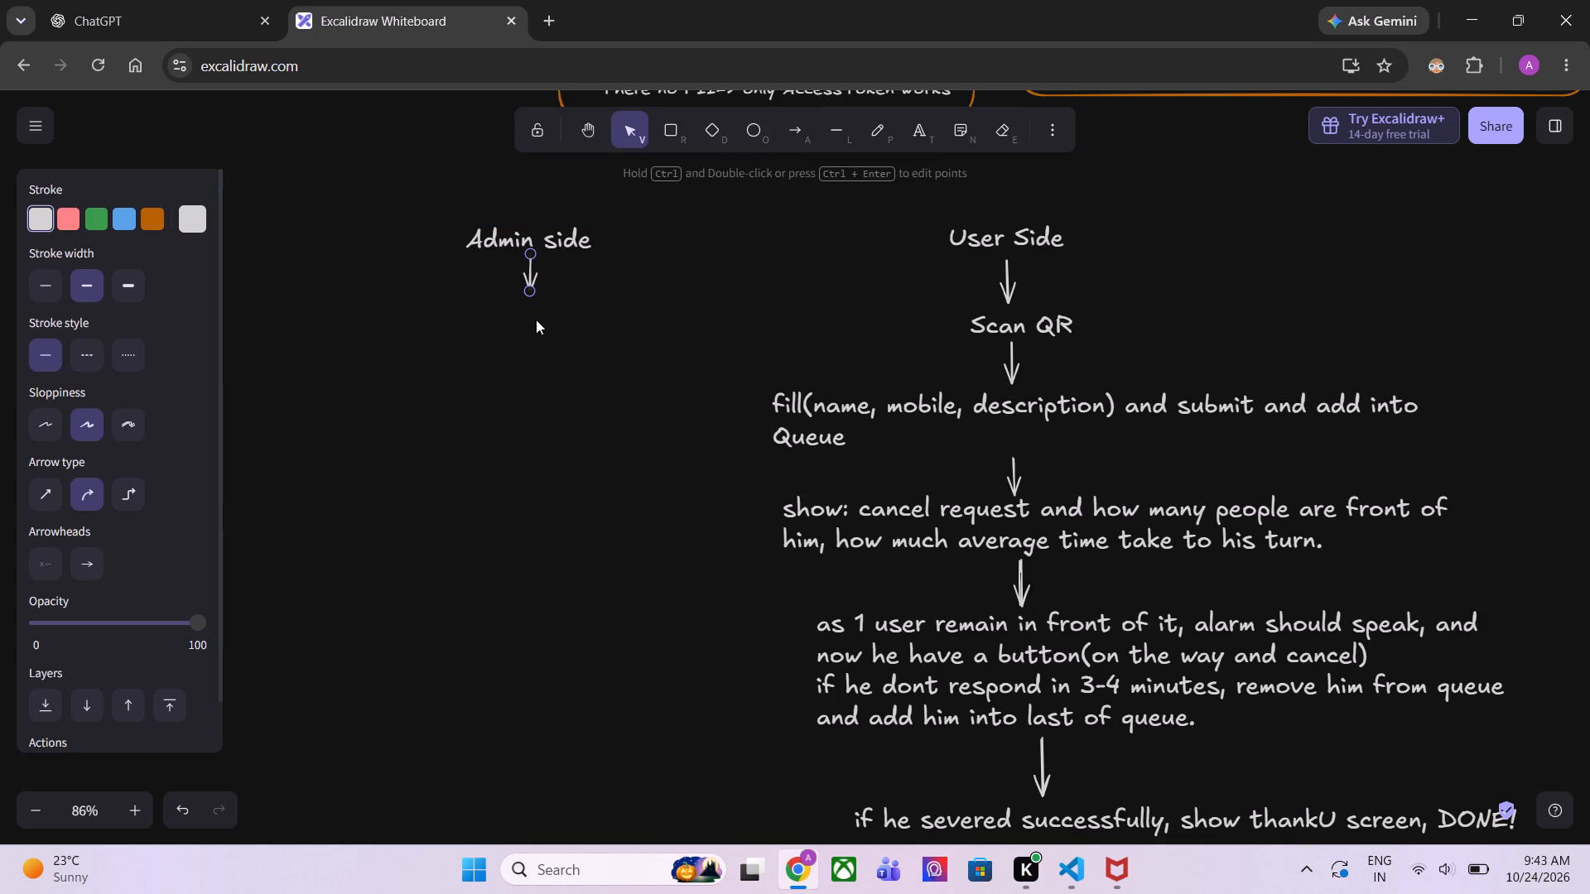
# Below the Admin side arrow, add the text "Admin can see Queue" with a second line "and can mark User as Served".
pyautogui.click(919, 138)
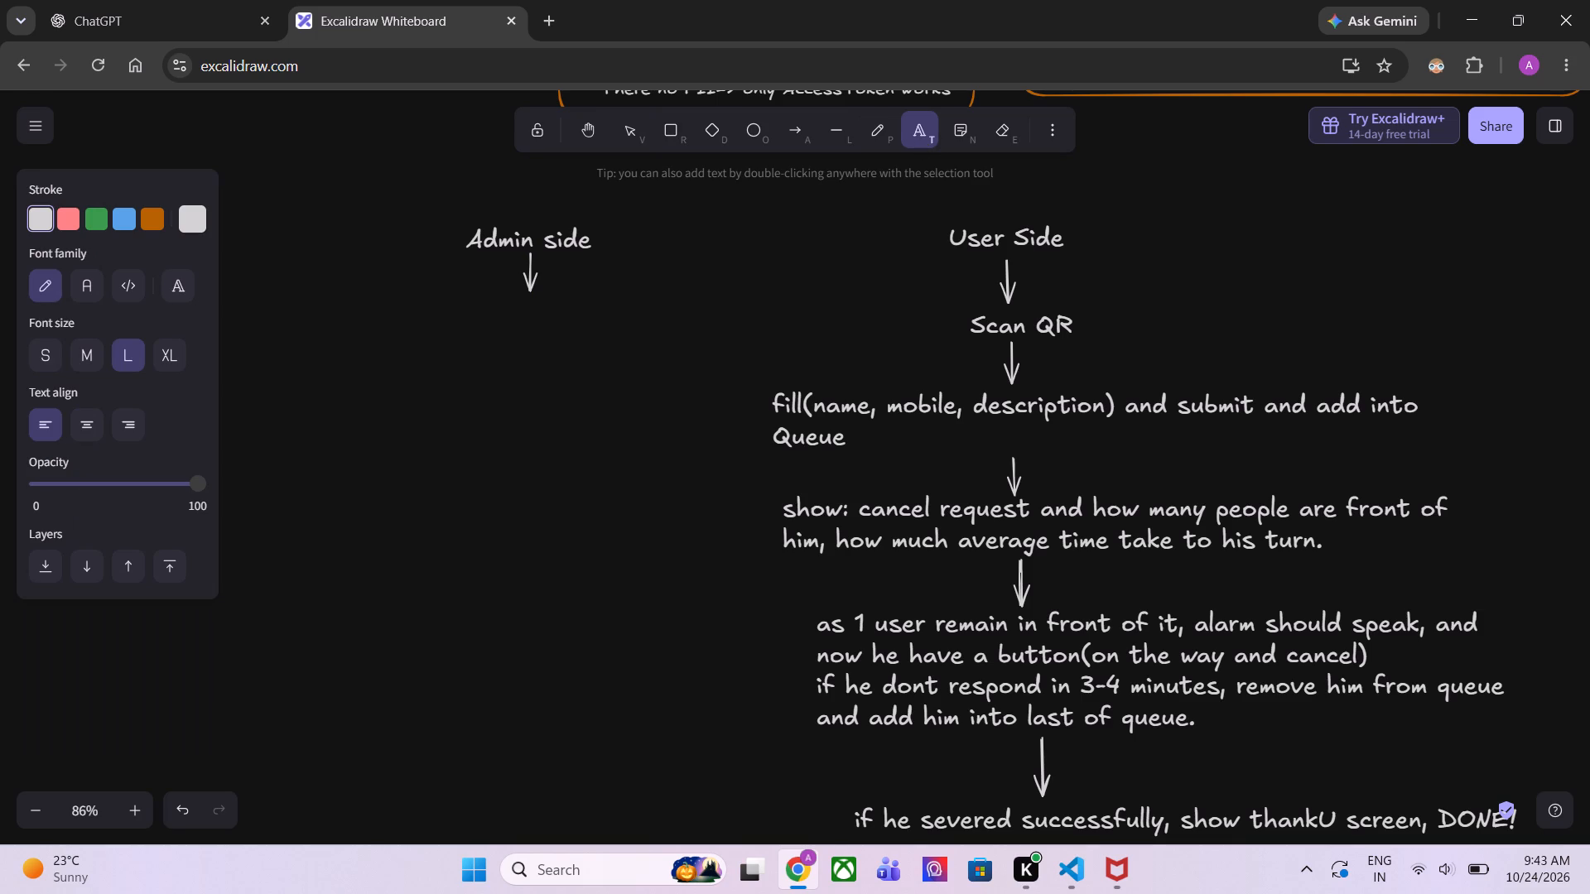
pyautogui.click(413, 324)
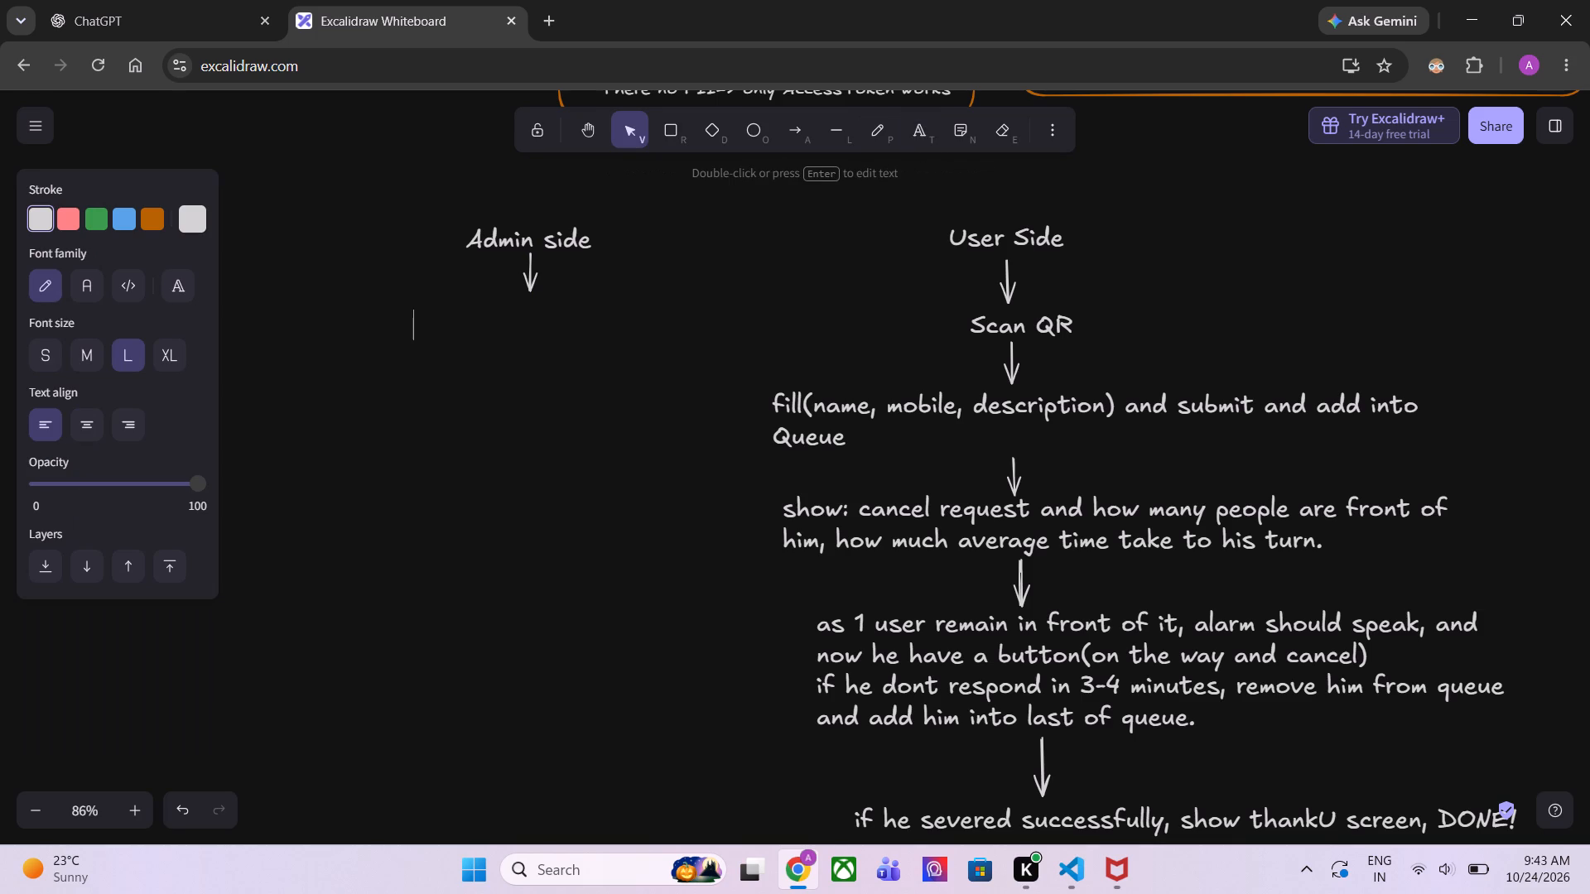
pyautogui.write('Admin can see Queue')
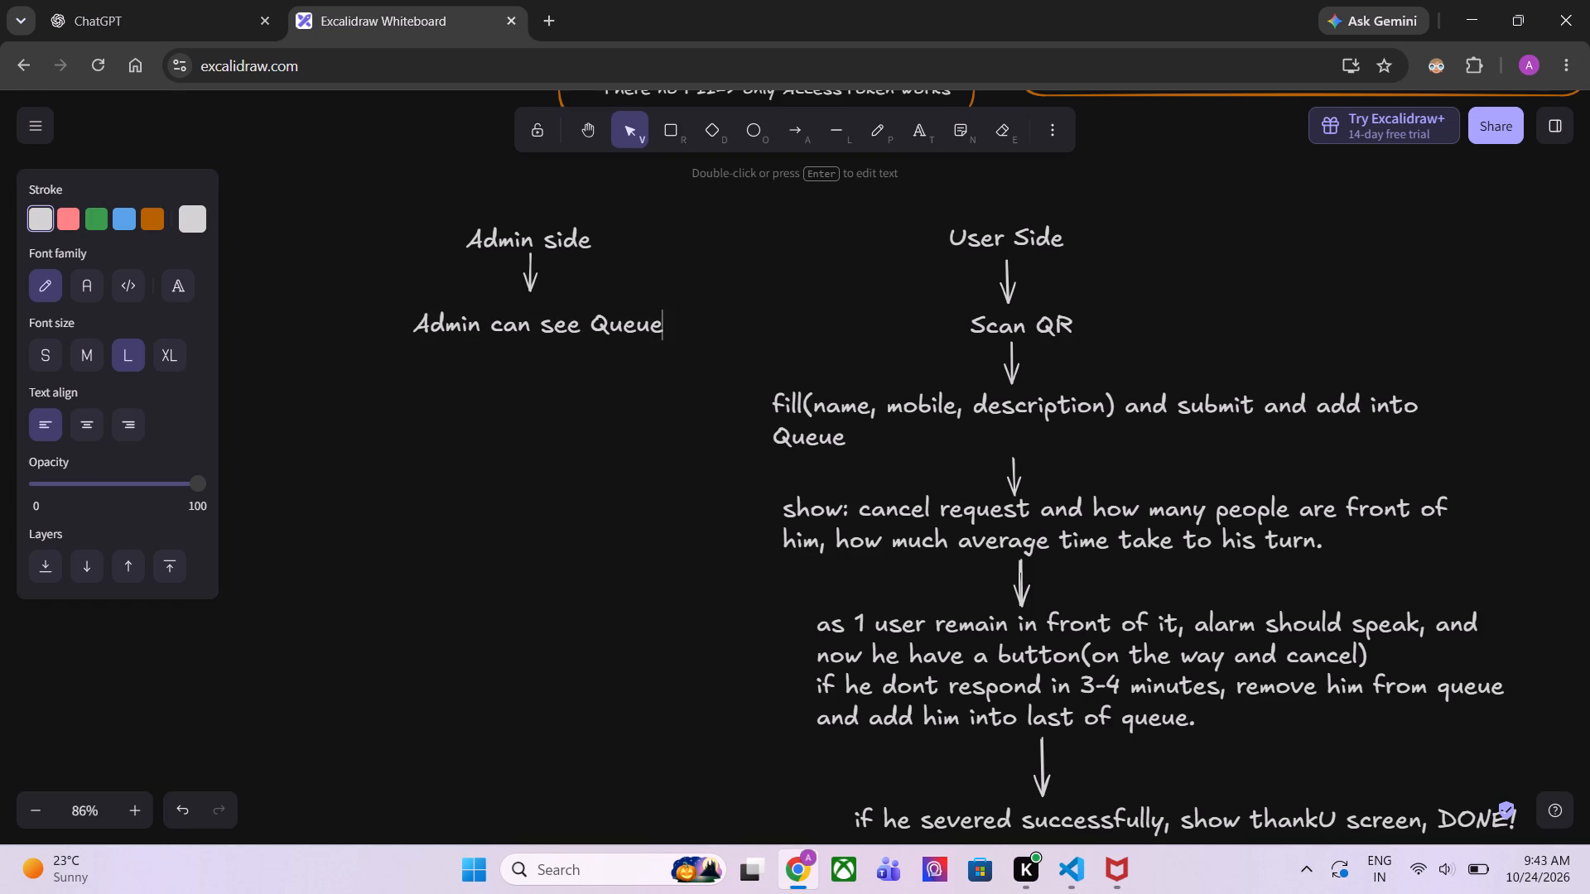
pyautogui.press('Return')
pyautogui.write('and')
pyautogui.press('space')
pyautogui.write('can mak')
pyautogui.press('BackSpace')
pyautogui.write('rk')
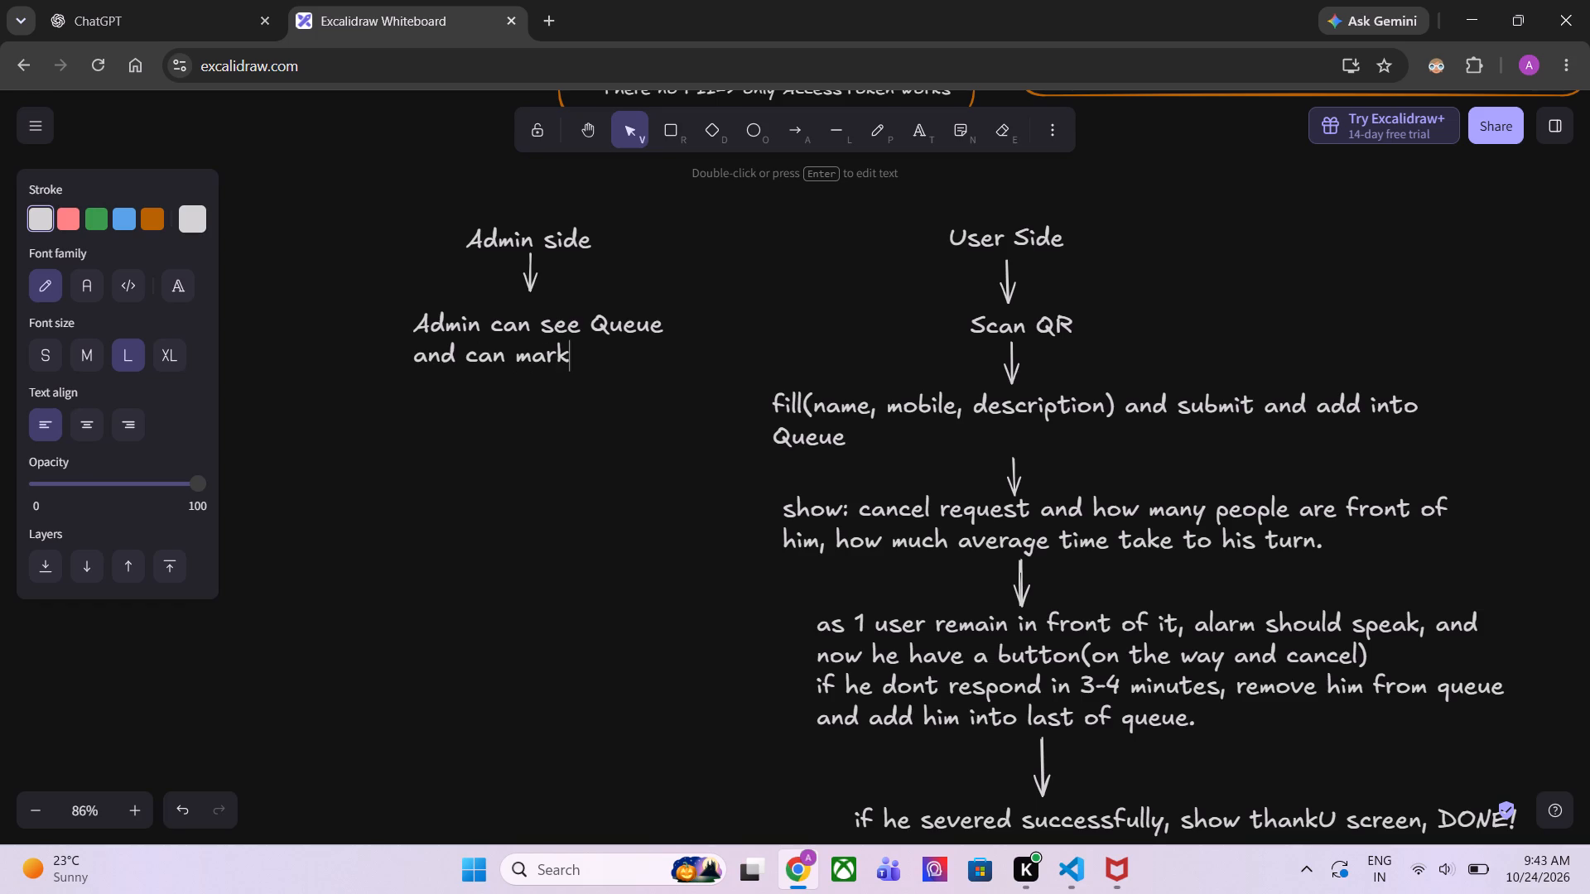
pyautogui.press('space')
pyautogui.write('User as Serve')
pyautogui.press('d')
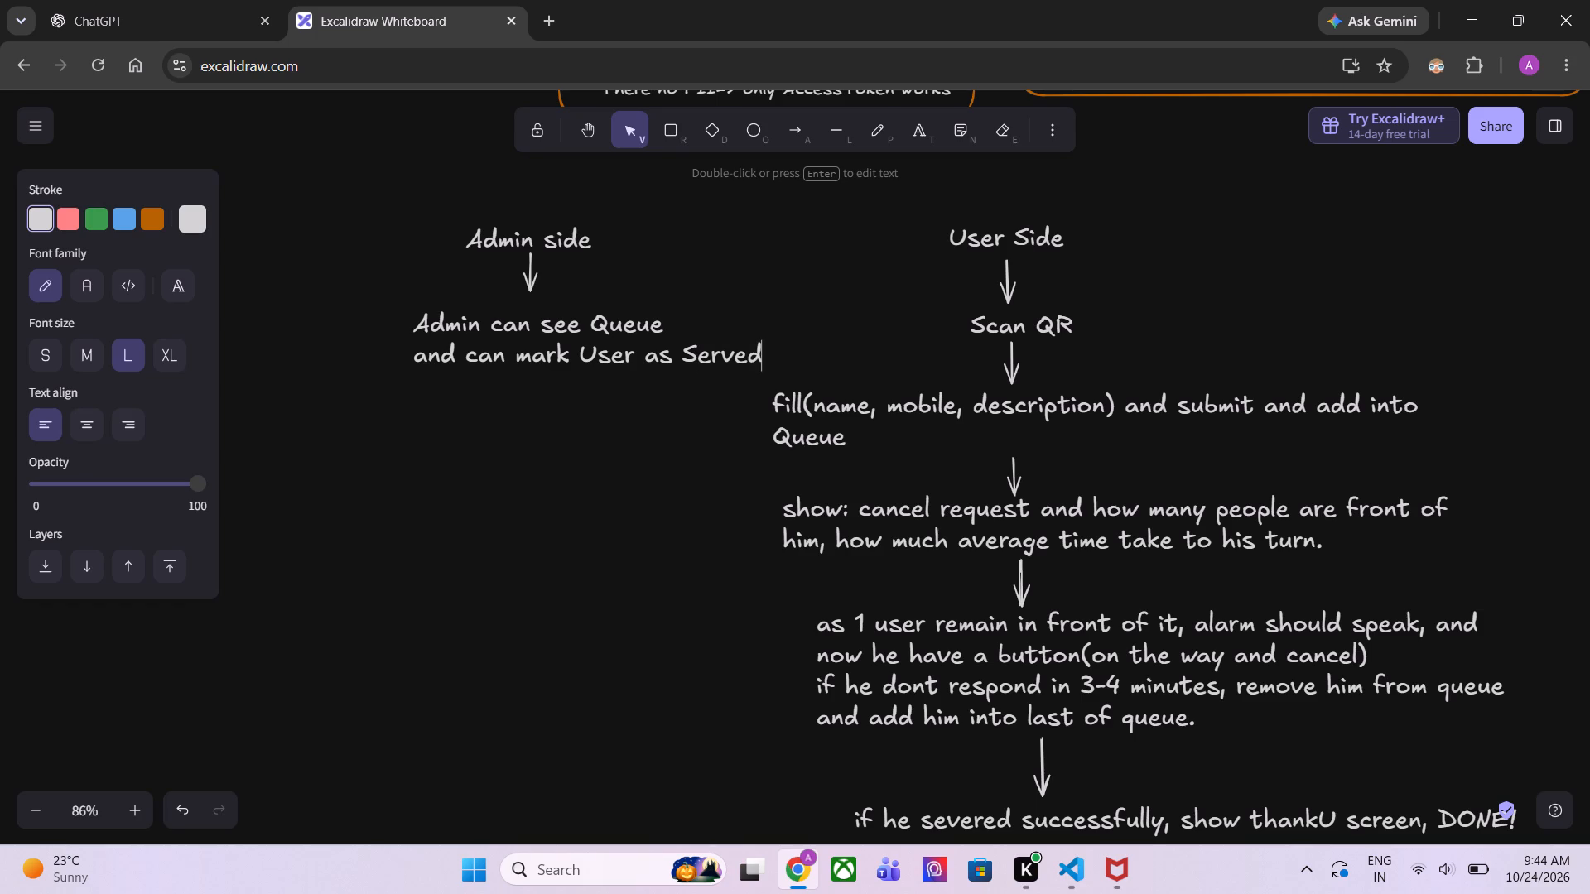
# Add a third line to the admin text: "then user removed out from Queue", followed by an empty line.
pyautogui.press('Return')
pyautogui.write('tha')
pyautogui.press('BackSpace')
pyautogui.write('en user')
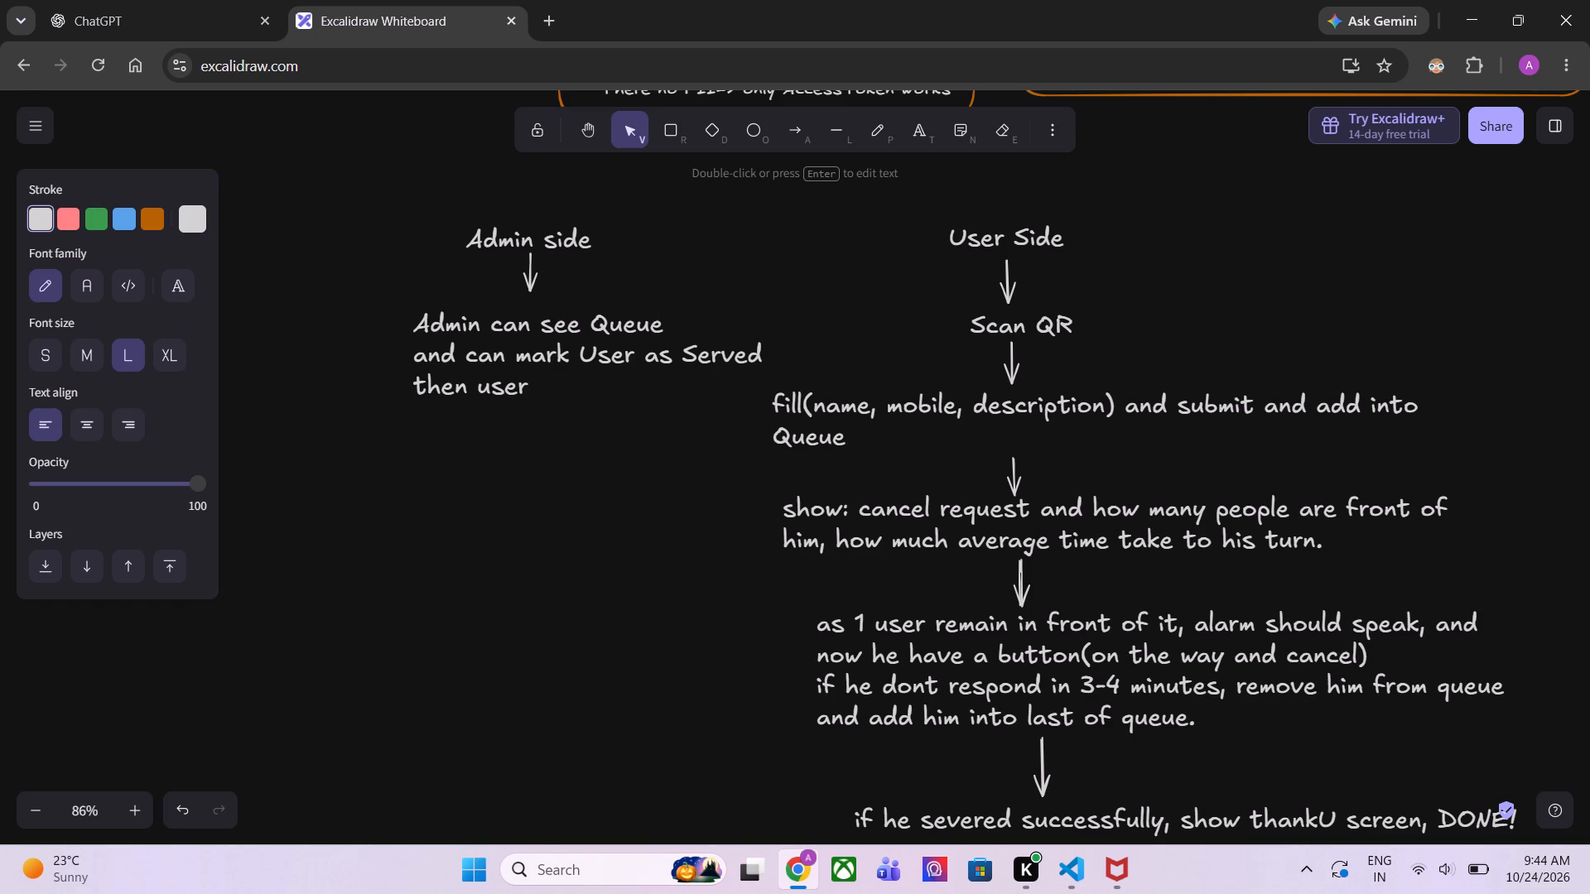
pyautogui.press('space')
pyautogui.write('removed out from Queue')
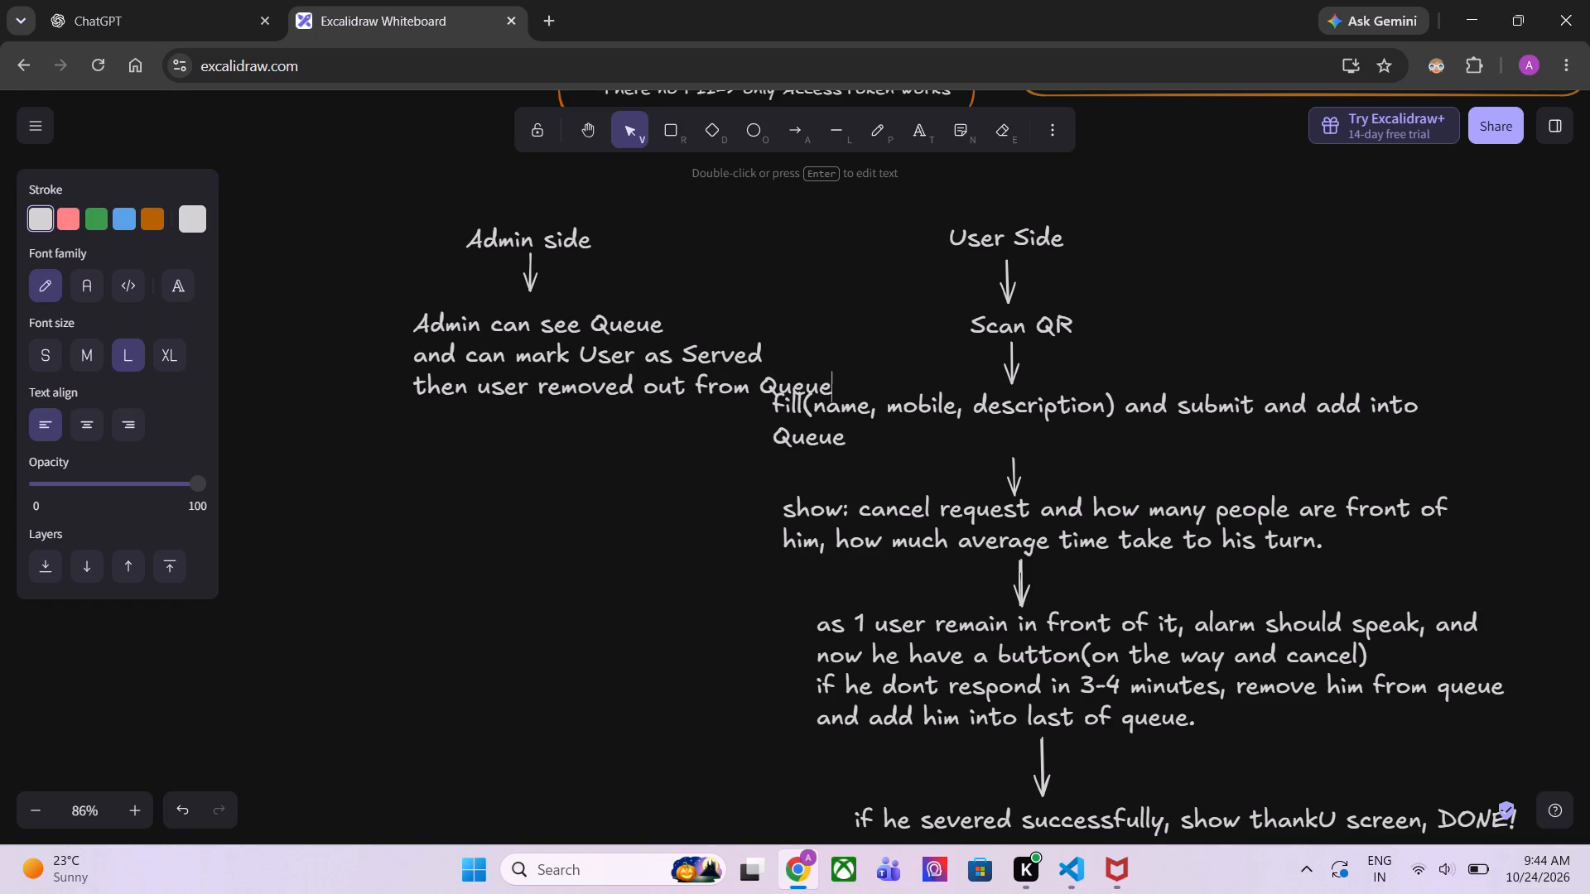
pyautogui.press('Return')
pyautogui.click(394, 344)
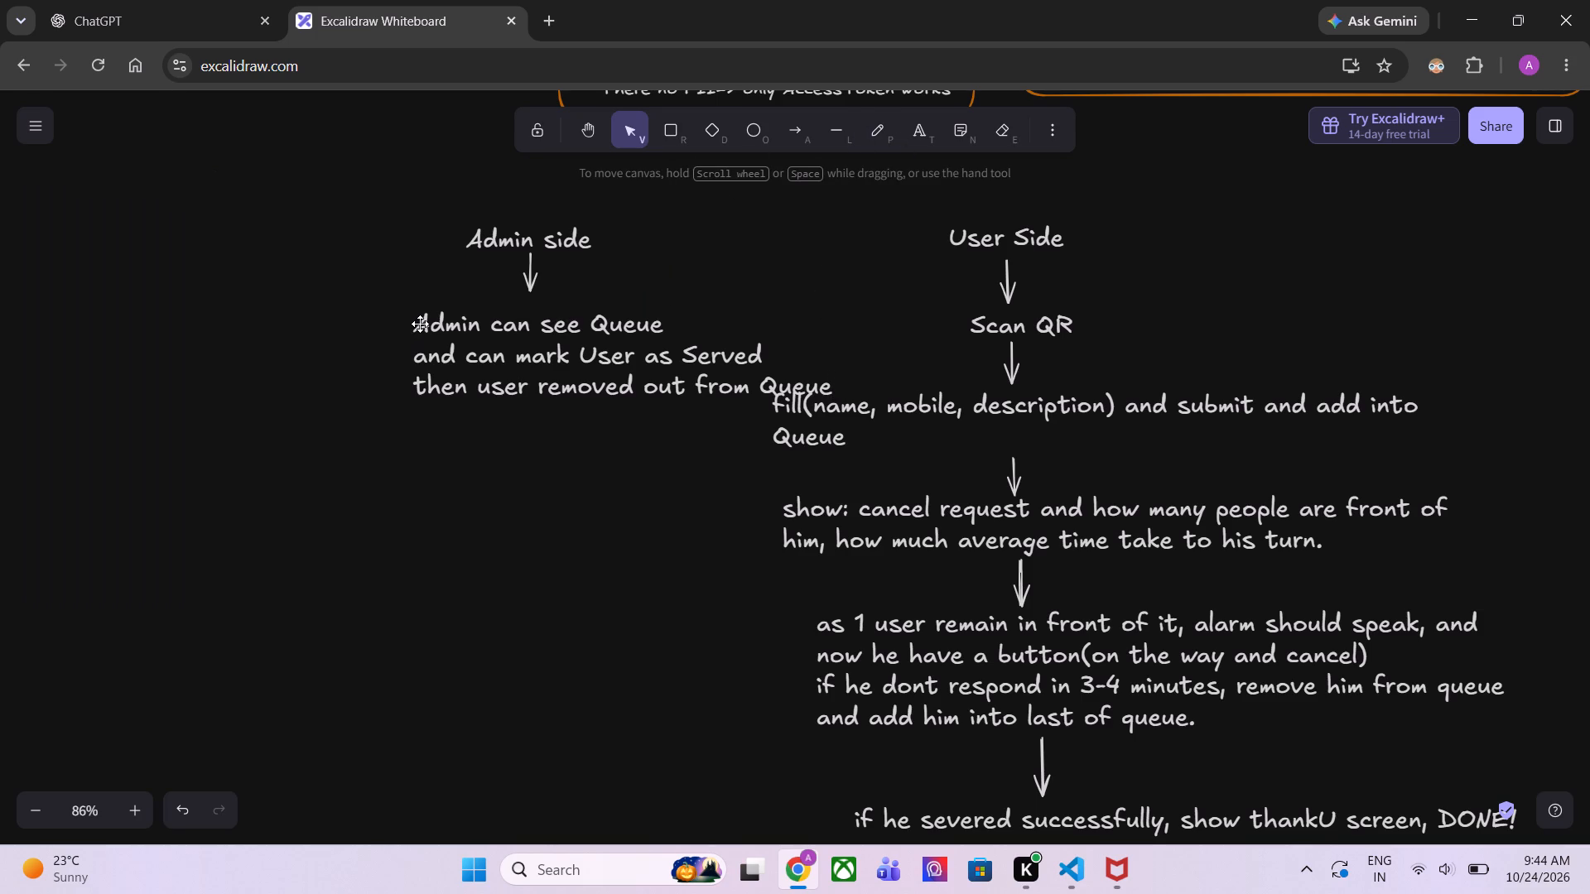
# Move the "Admin can see Queue..." text block sideways, away from the User Side text it overlaps.
pyautogui.click(419, 324)
pyautogui.moveTo(470, 358); pyautogui.dragTo(397, 353)
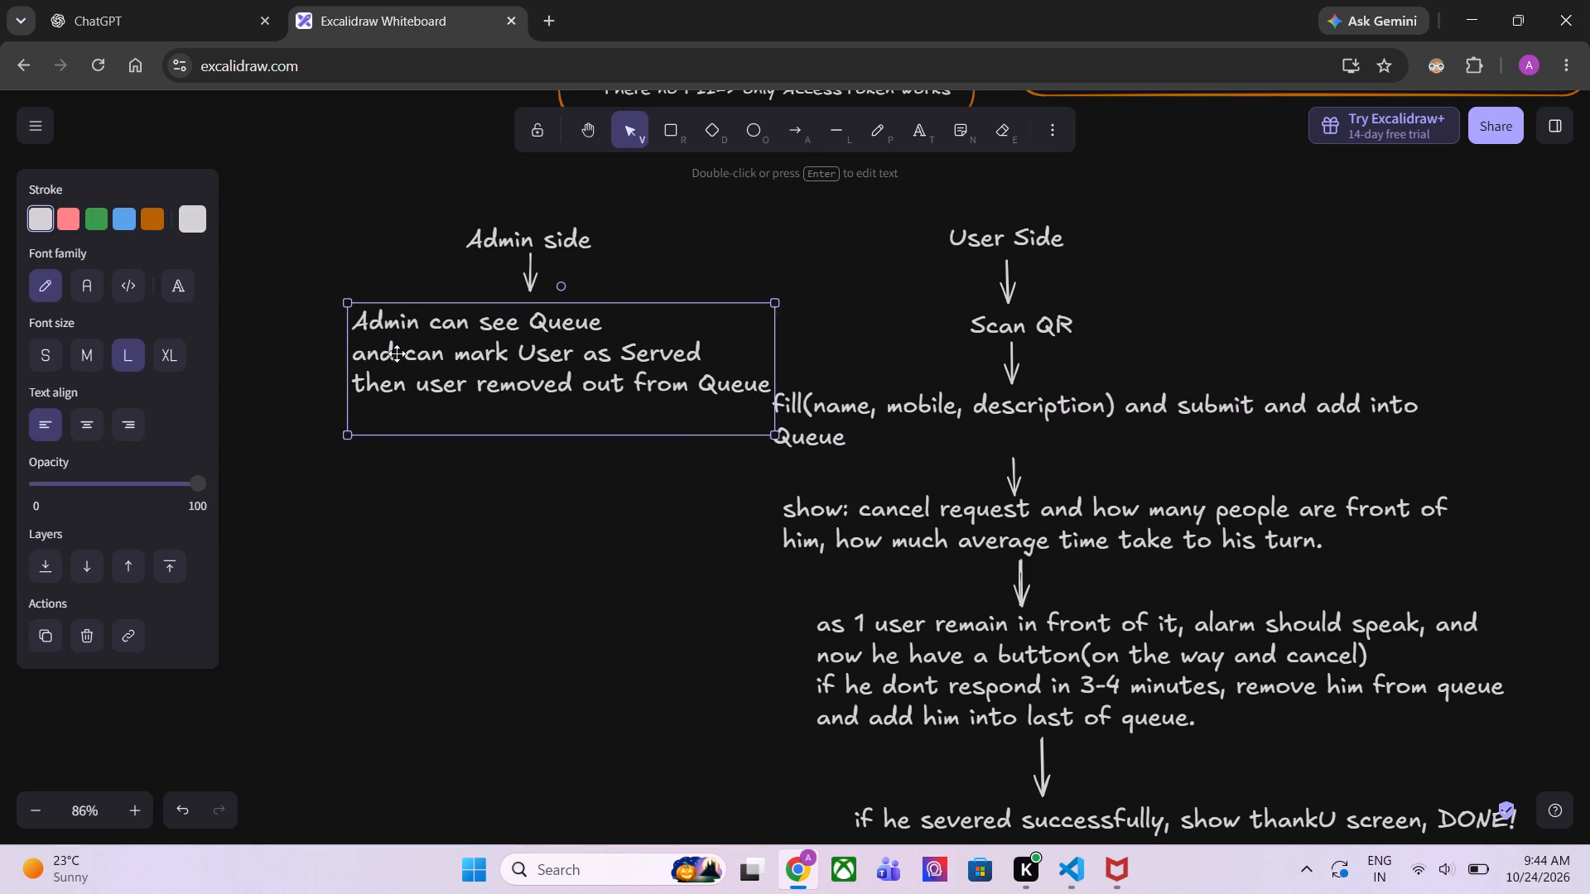
# Shift the "Admin can see Queue..." text block further away from the User Side column, centering it roughly beneath the Admin side arrow.
pyautogui.moveTo(397, 353); pyautogui.dragTo(367, 351)
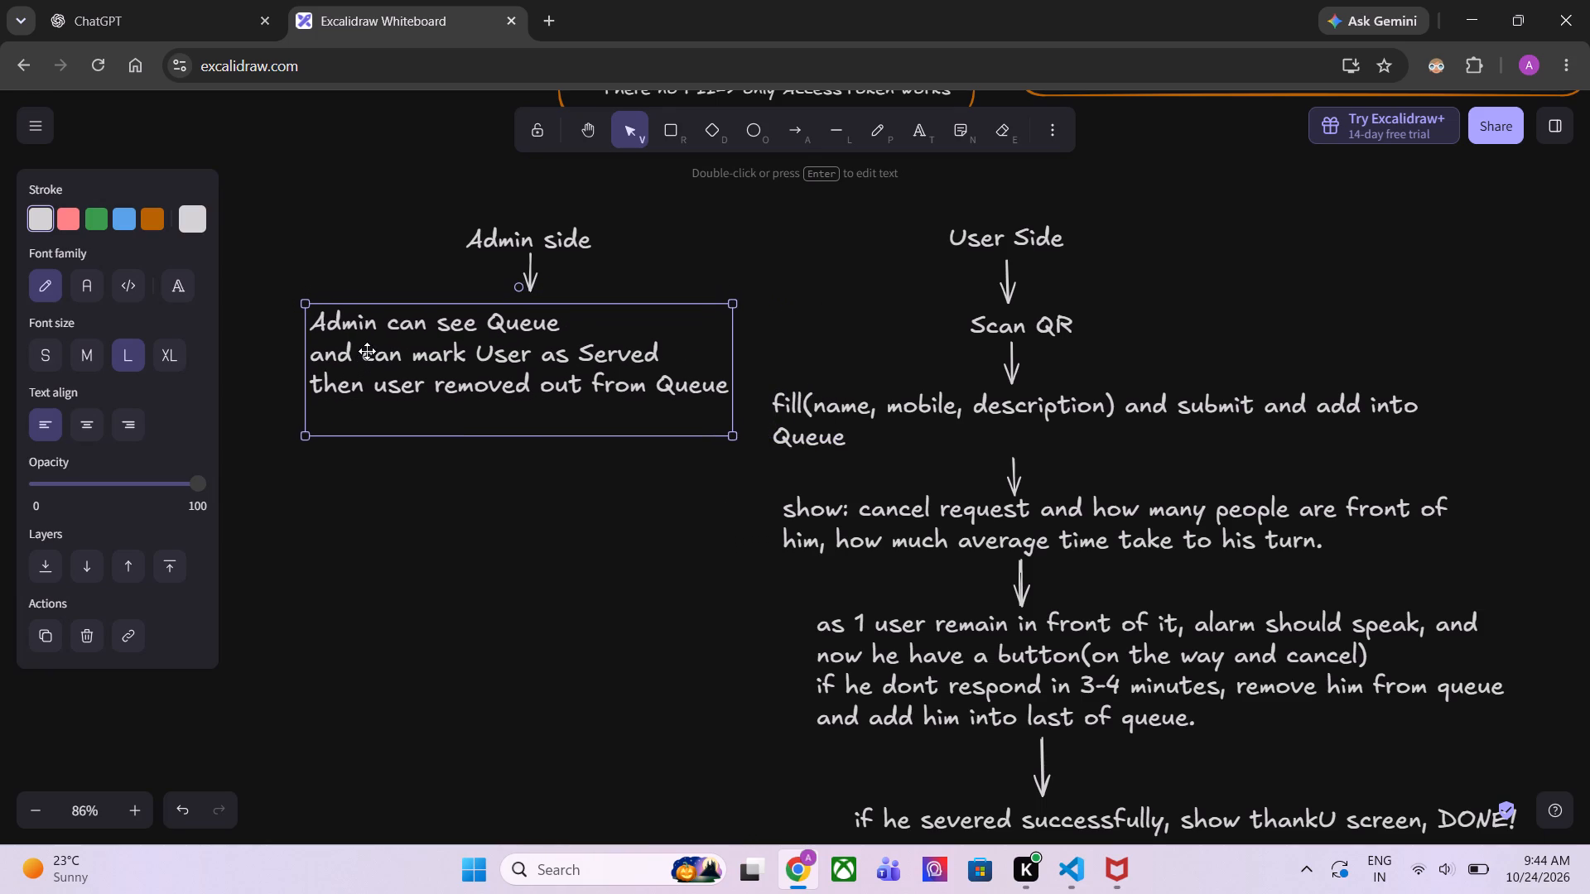
pyautogui.moveTo(367, 351); pyautogui.dragTo(367, 350)
pyautogui.click(436, 517)
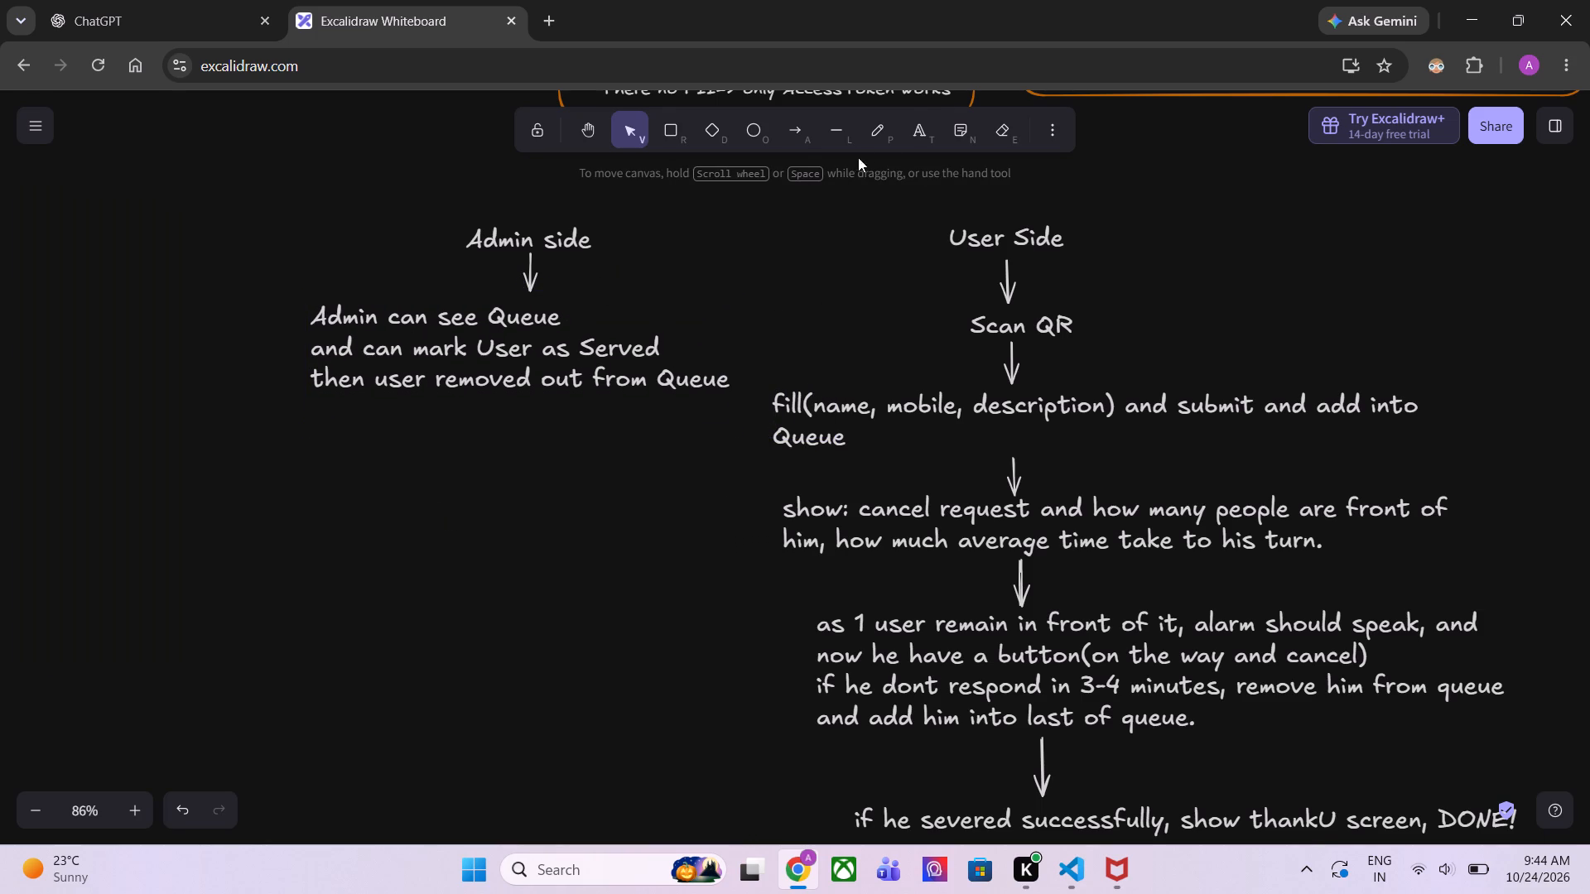
# Move the Admin side arrow and the "Admin can see Queue..." text down together, leaving a gap beneath the "Admin side" heading.
pyautogui.click(911, 137)
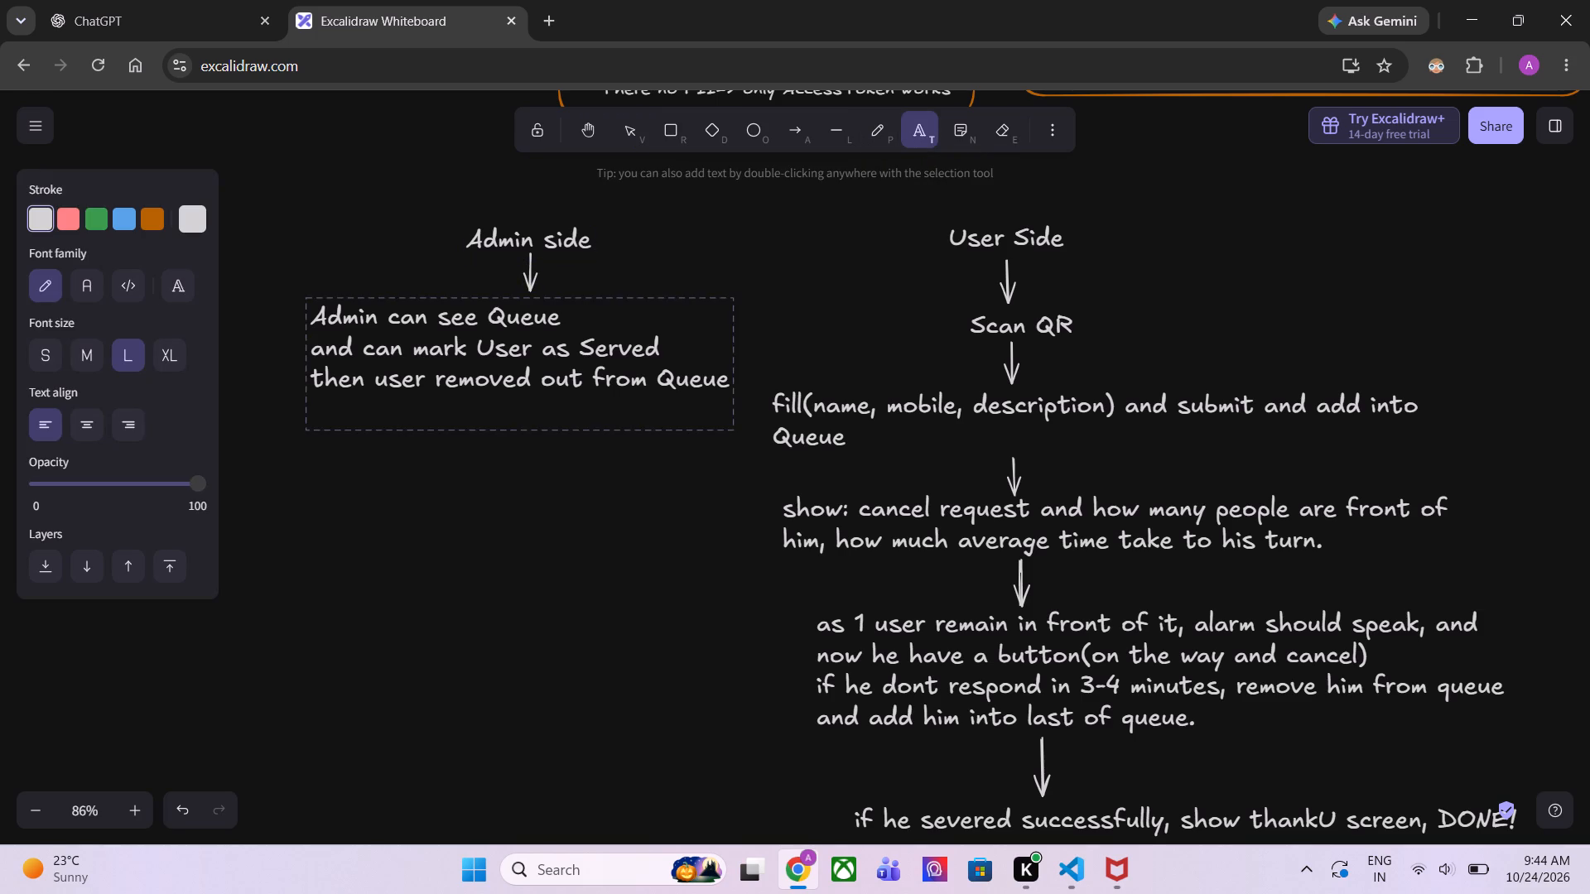
pyautogui.click(581, 466)
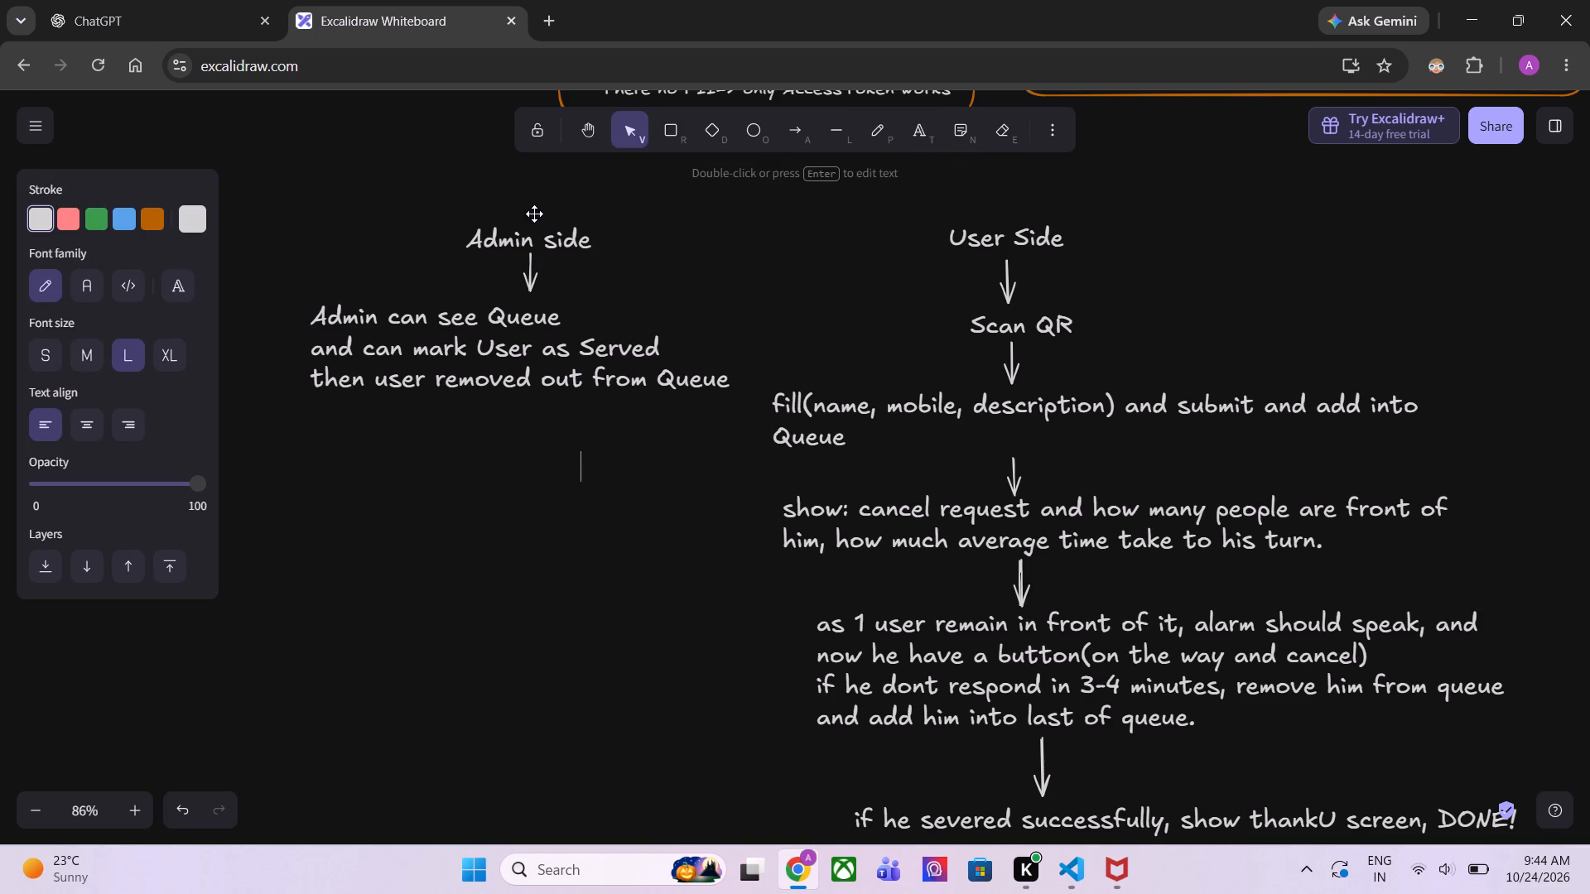
pyautogui.click(529, 272)
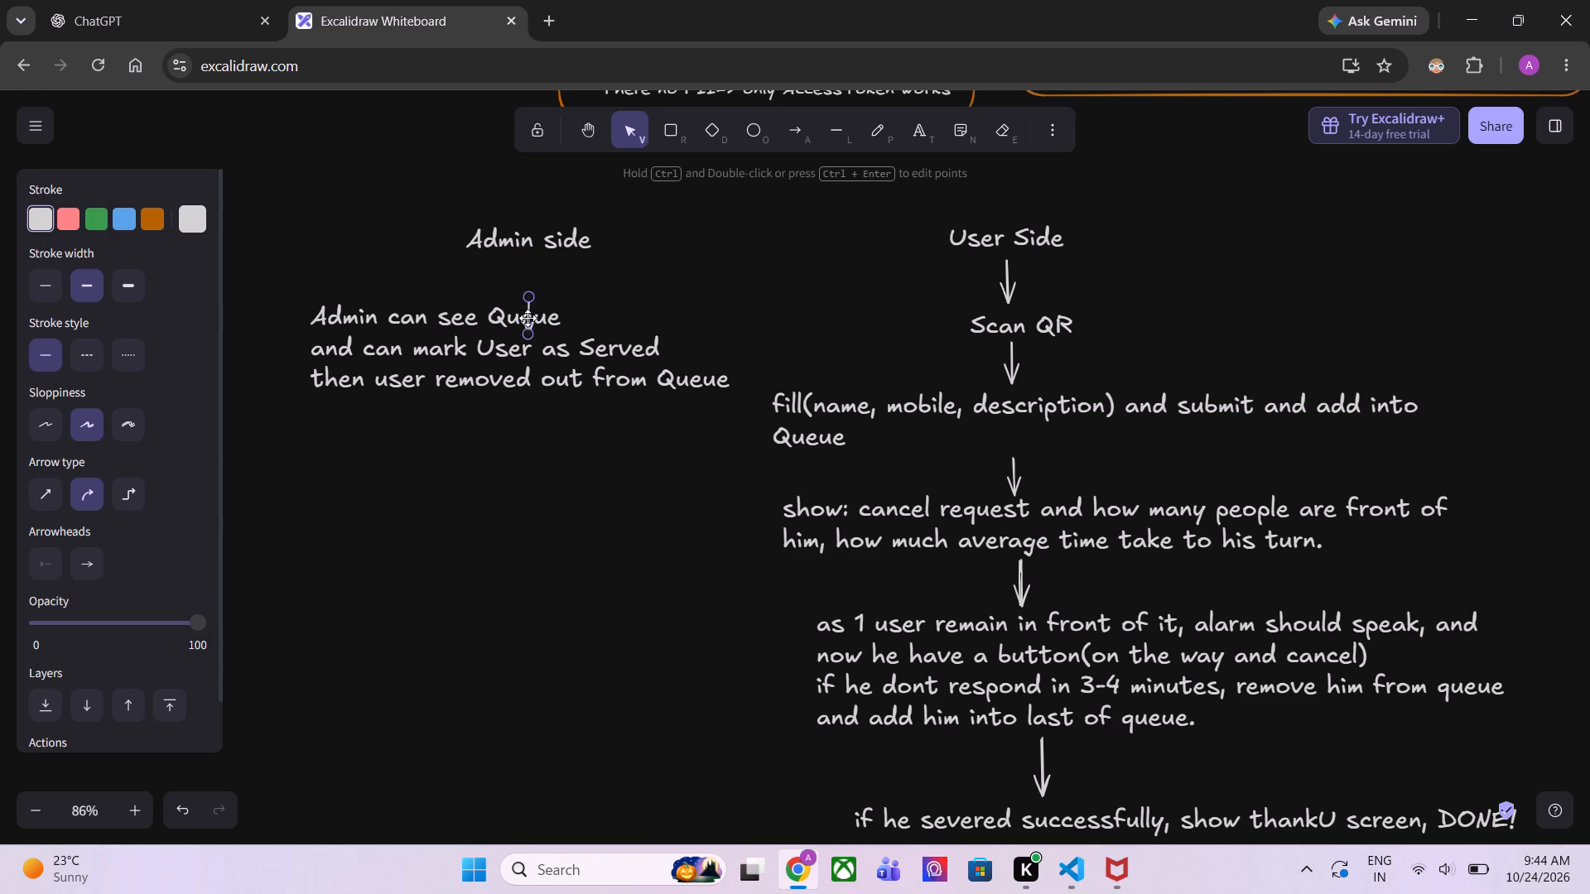
pyautogui.moveTo(287, 245); pyautogui.dragTo(741, 425)
pyautogui.moveTo(301, 245); pyautogui.dragTo(681, 380)
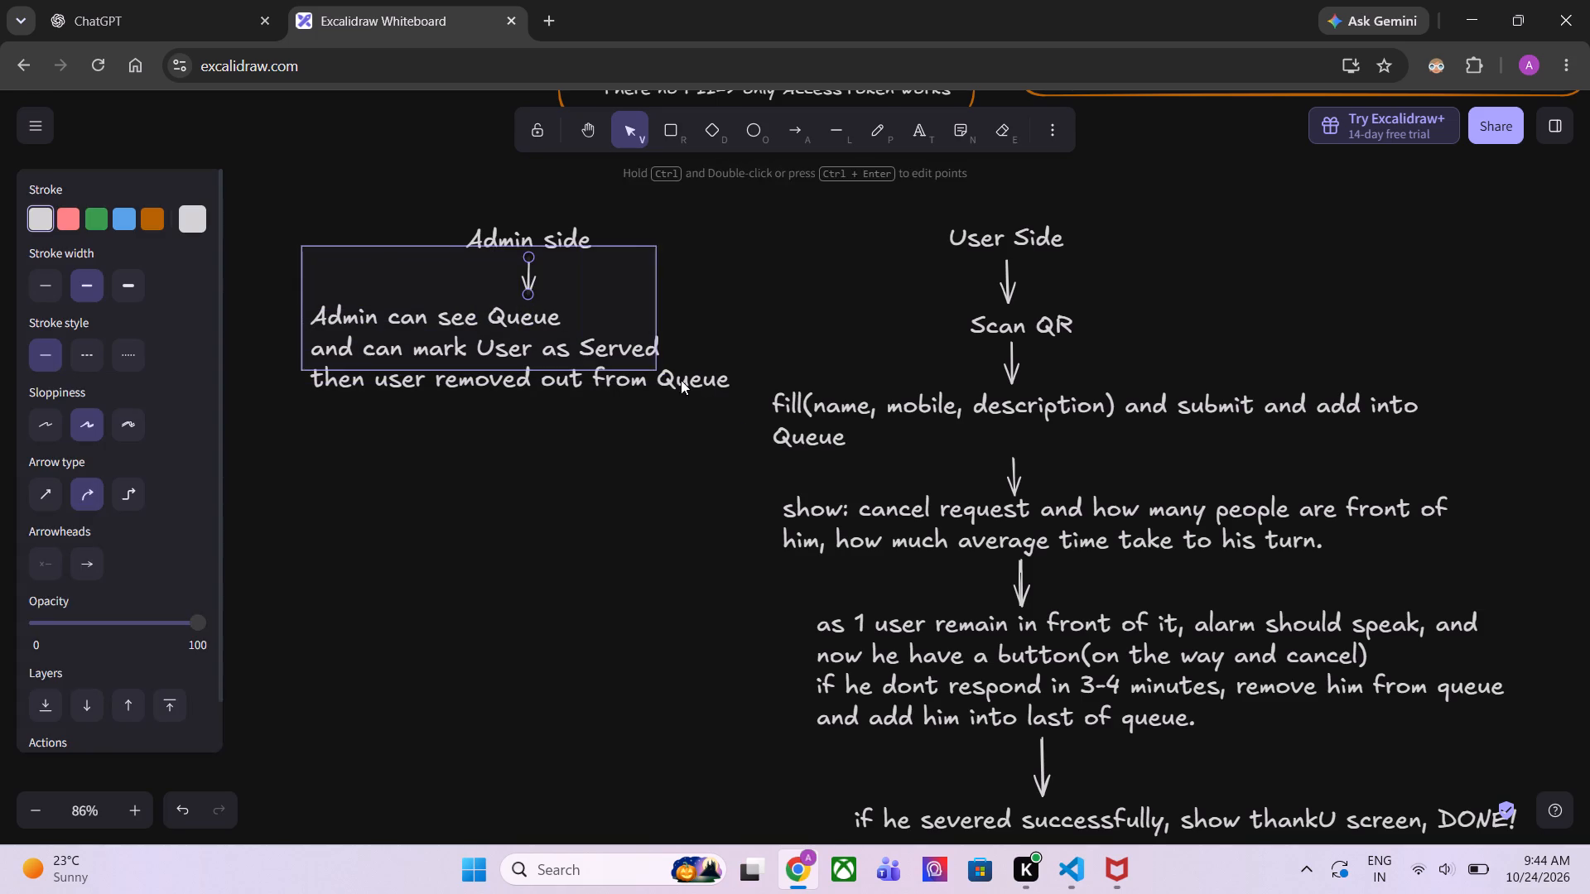
pyautogui.moveTo(681, 380); pyautogui.dragTo(741, 440)
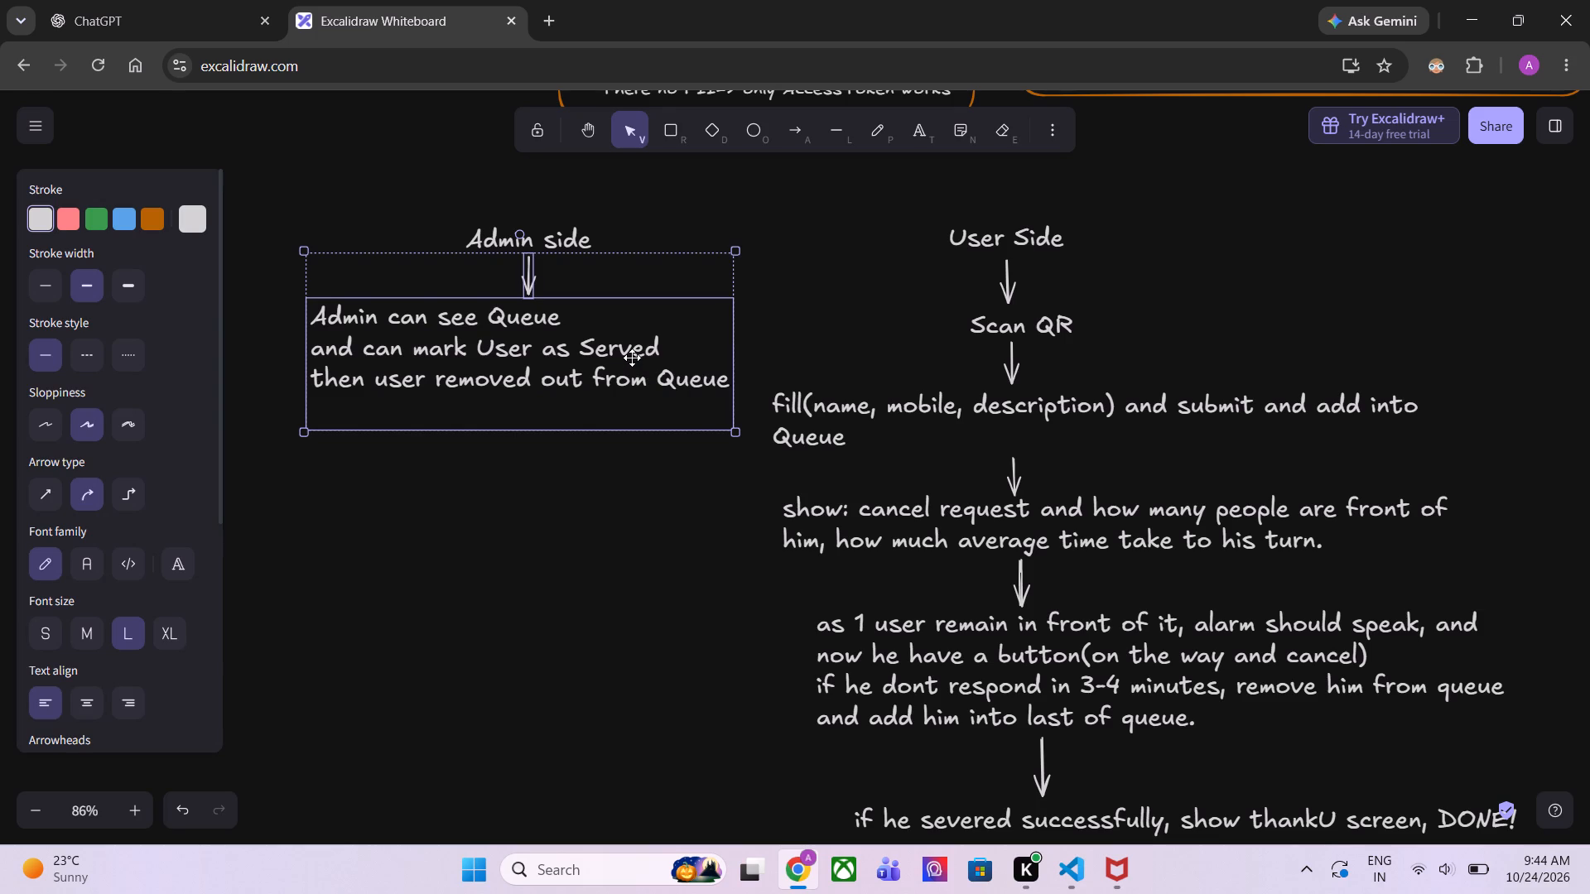
pyautogui.moveTo(632, 358); pyautogui.dragTo(615, 474)
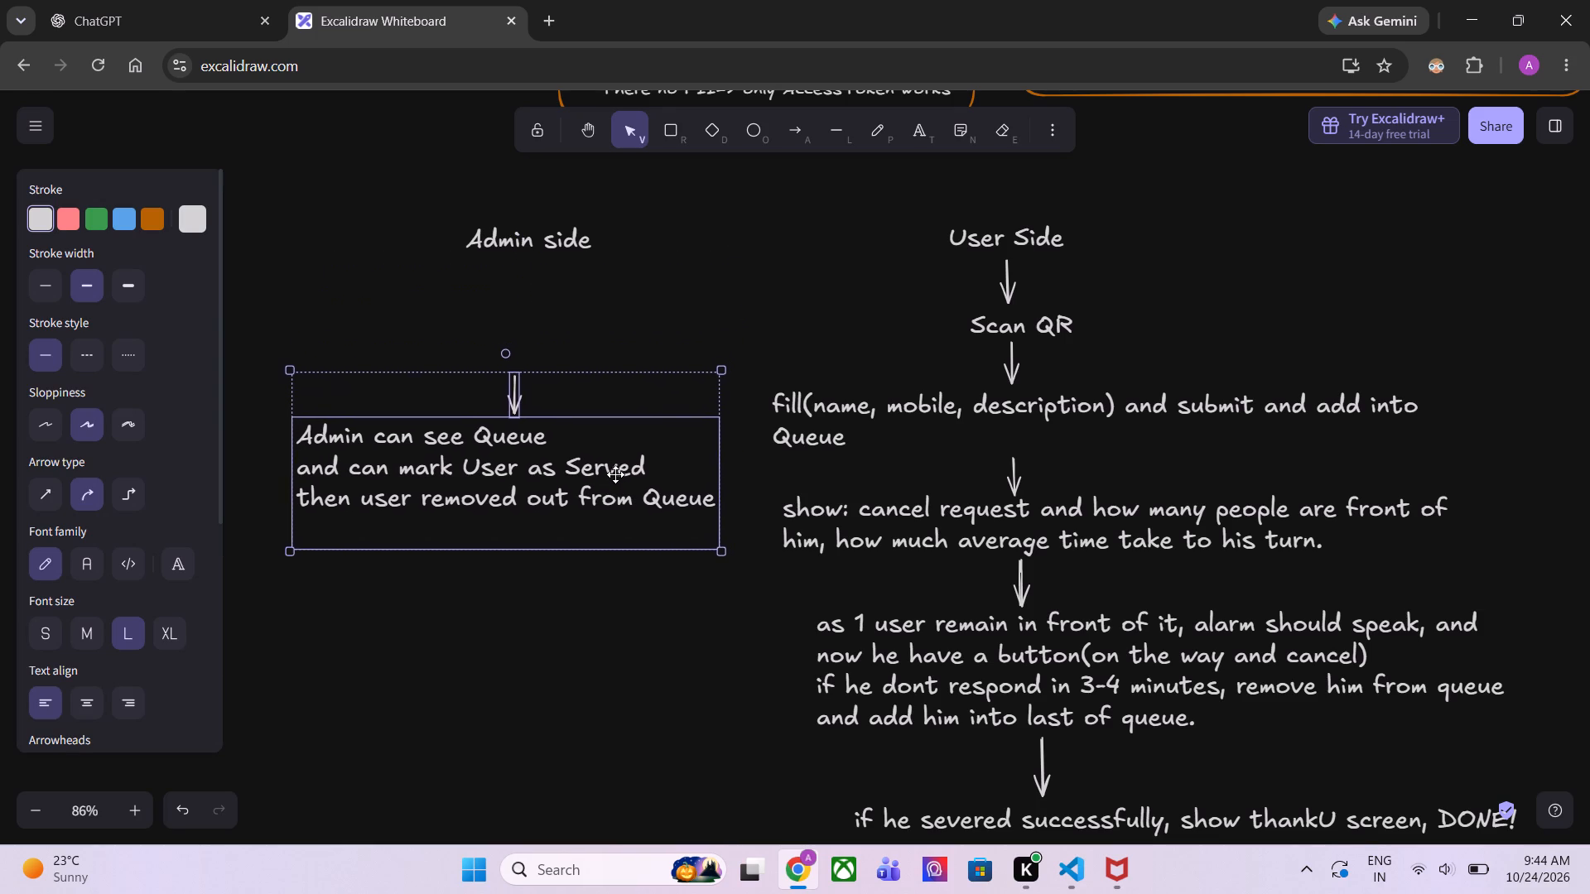
pyautogui.moveTo(615, 474); pyautogui.dragTo(616, 468)
pyautogui.click(652, 247)
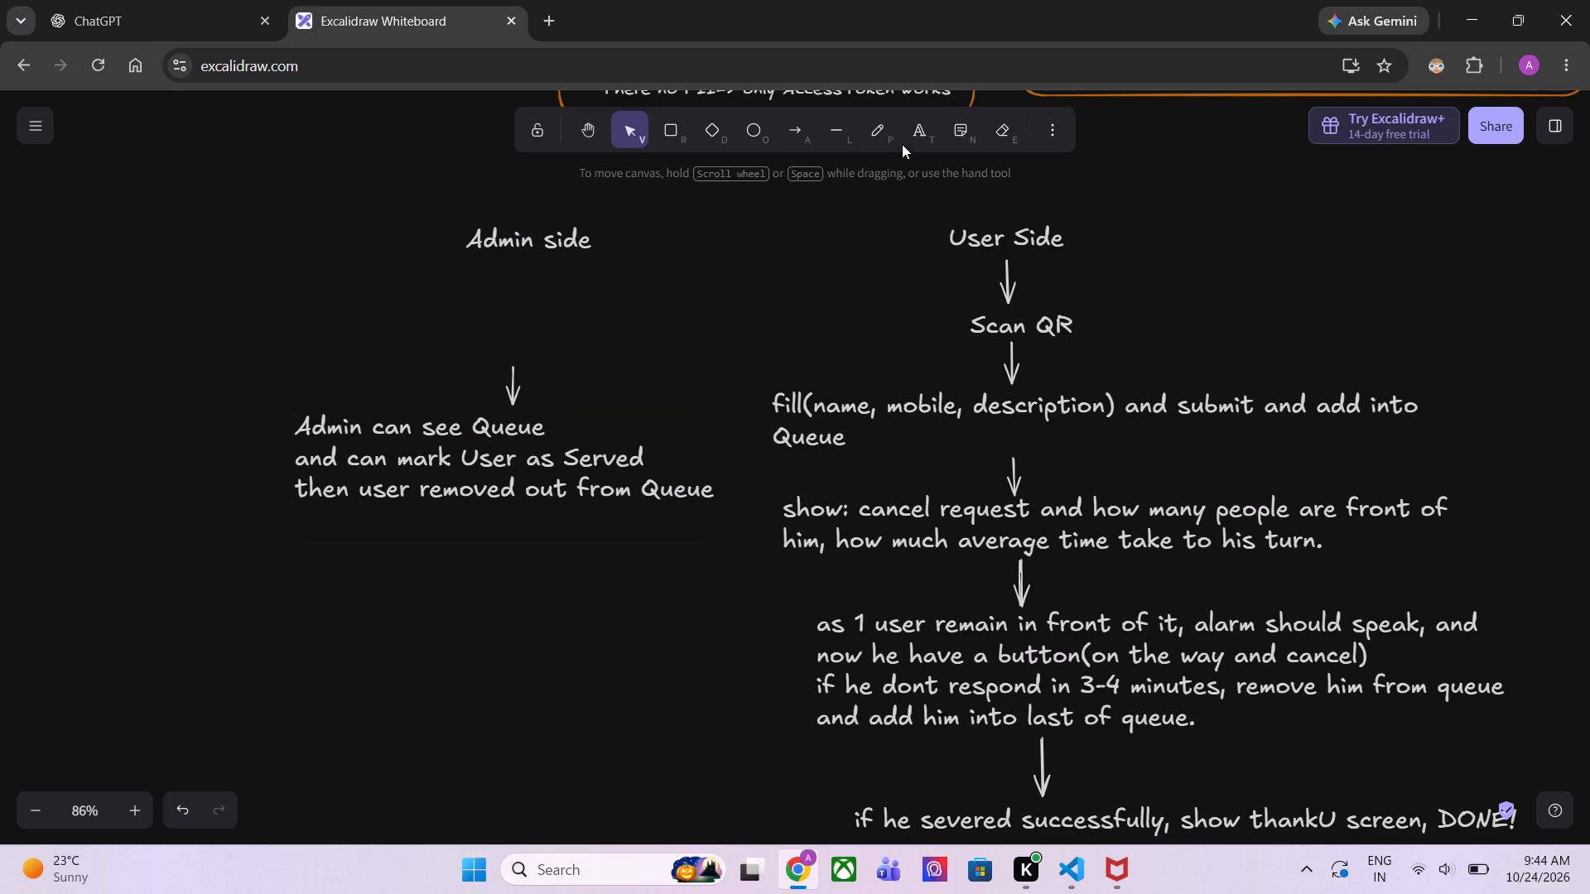
# Add the text "Admin have to login as a Business unit" in the gap beneath the "Admin side" heading.
pyautogui.click(913, 123)
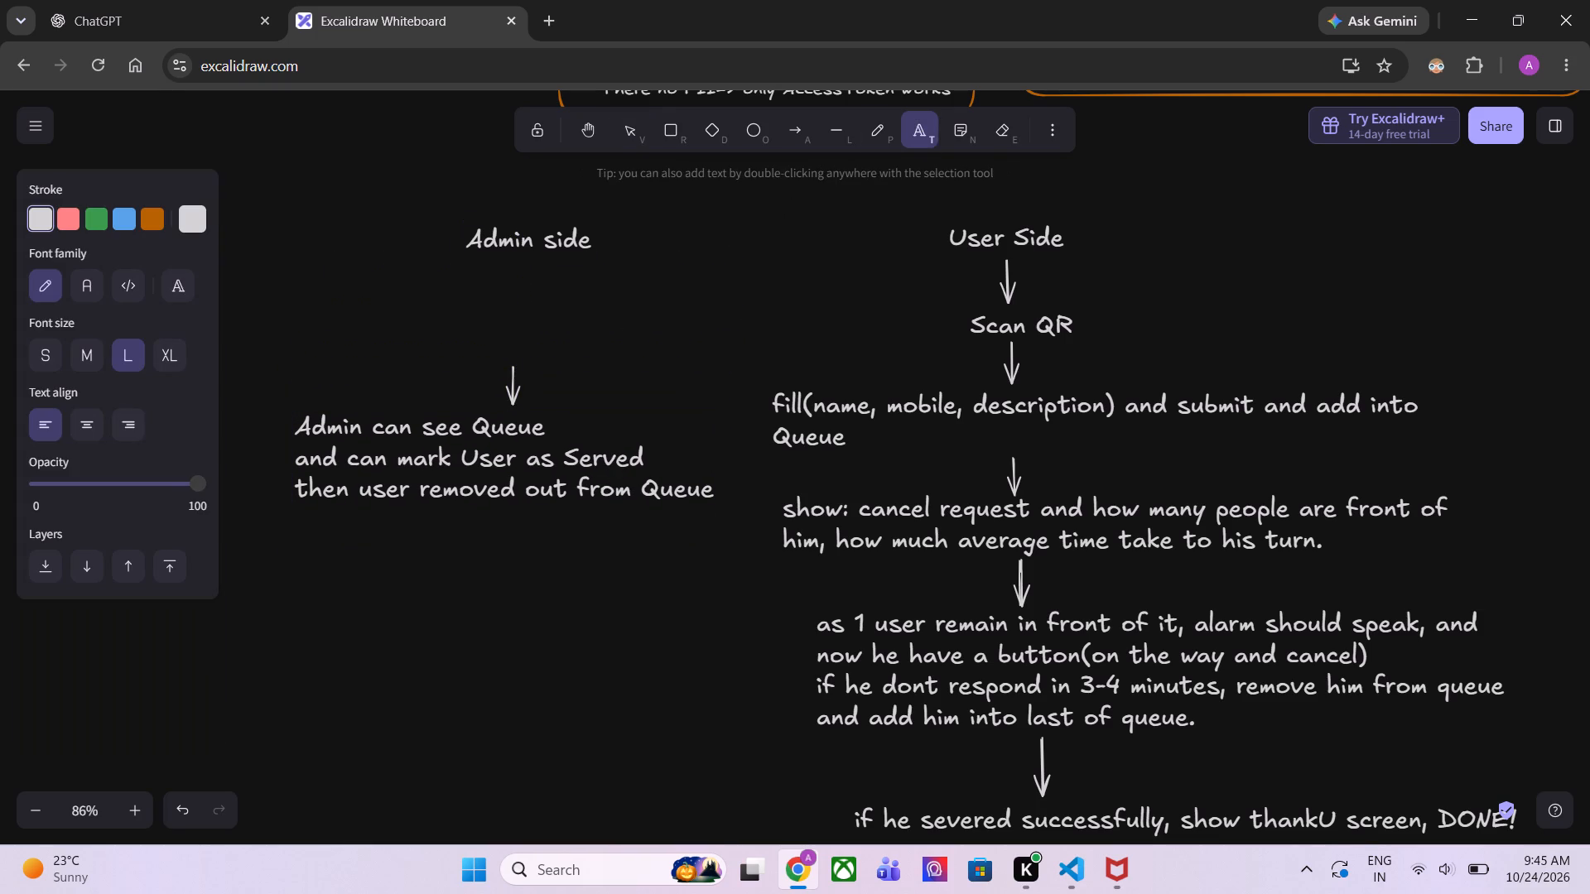
pyautogui.click(337, 286)
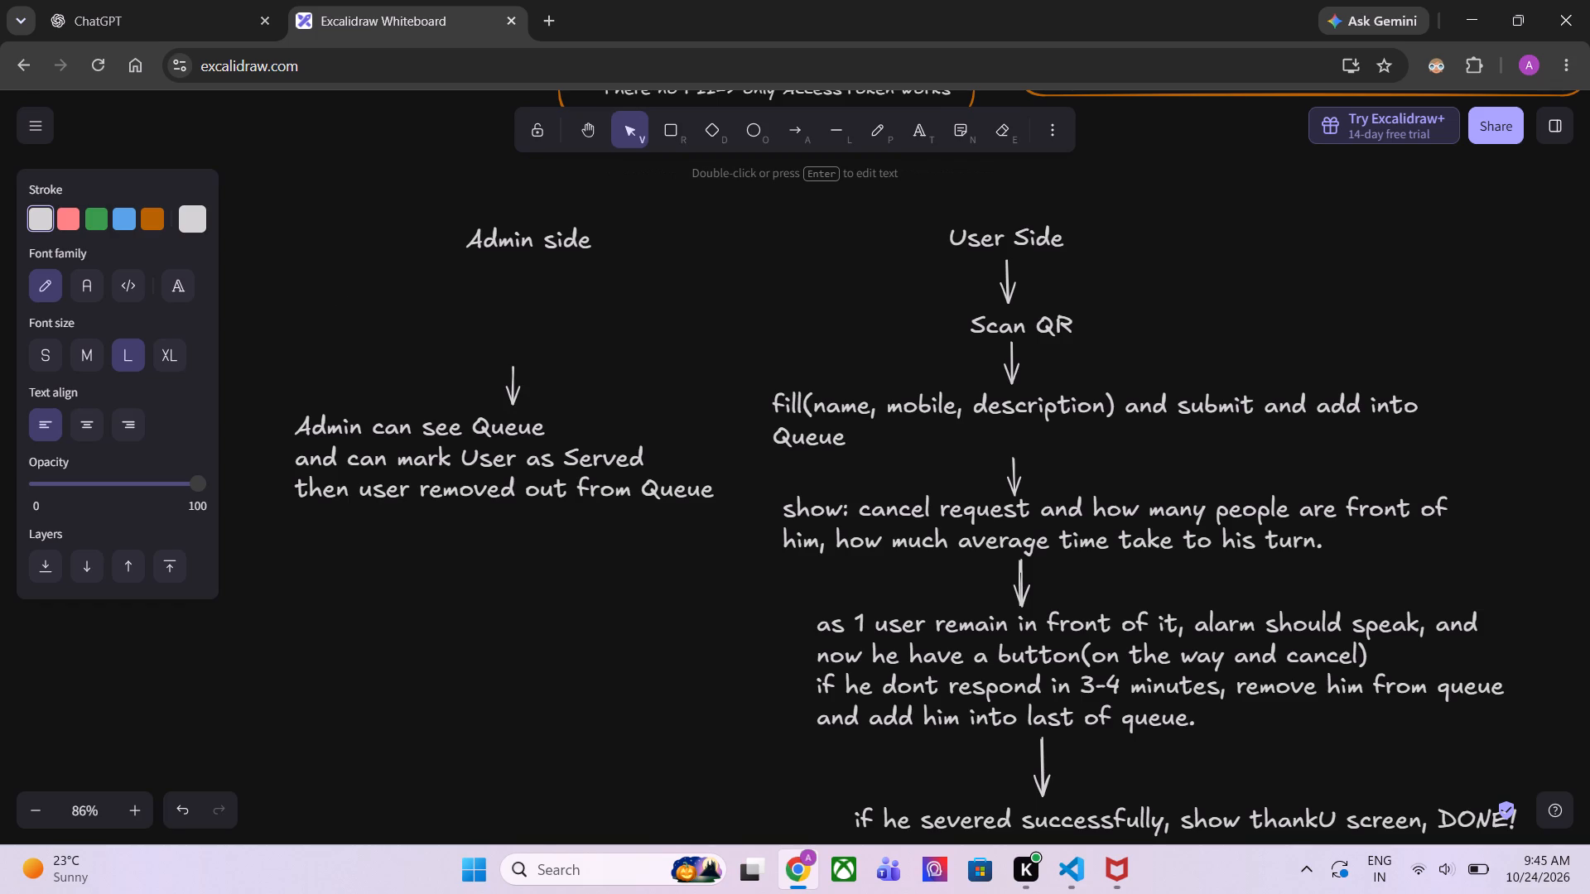
pyautogui.write('Admin have to login as')
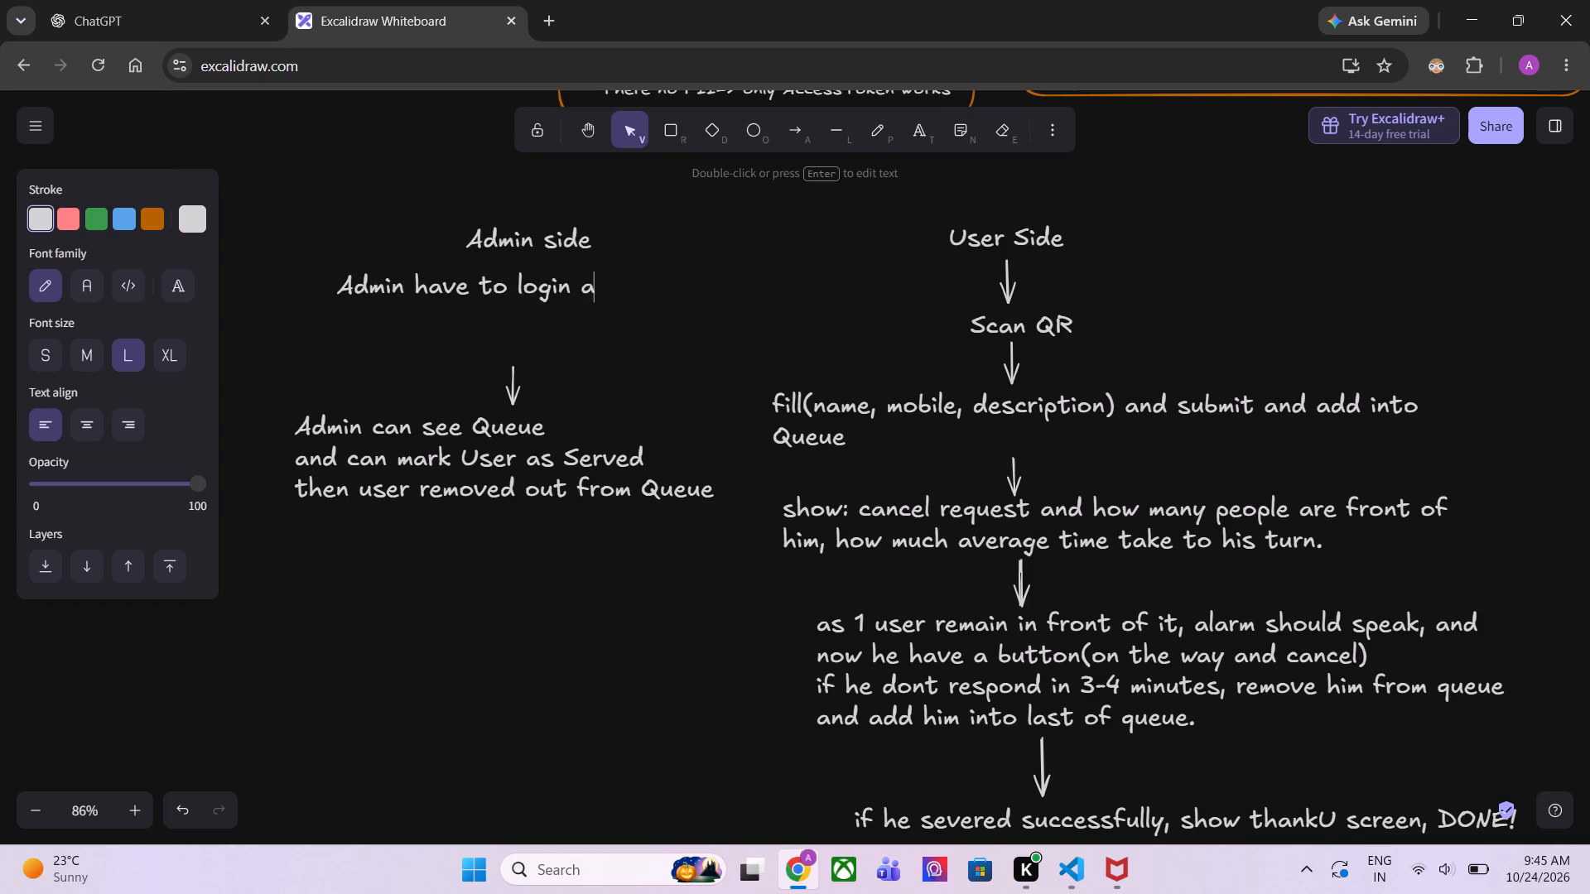
pyautogui.press('space')
pyautogui.write('a Business unit')
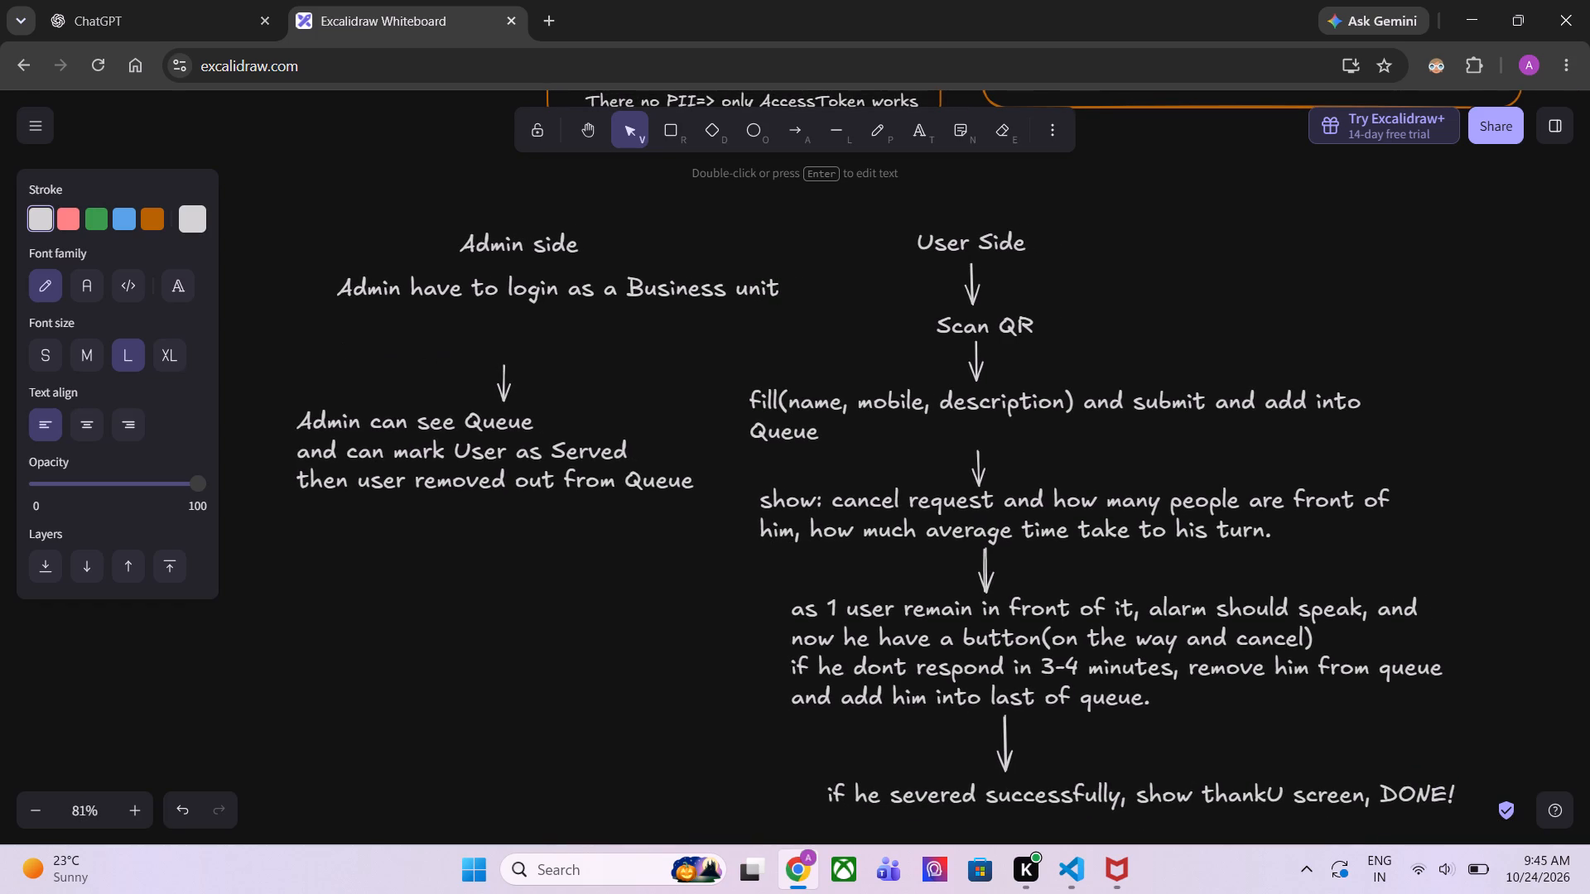
pyautogui.click(303, 366)
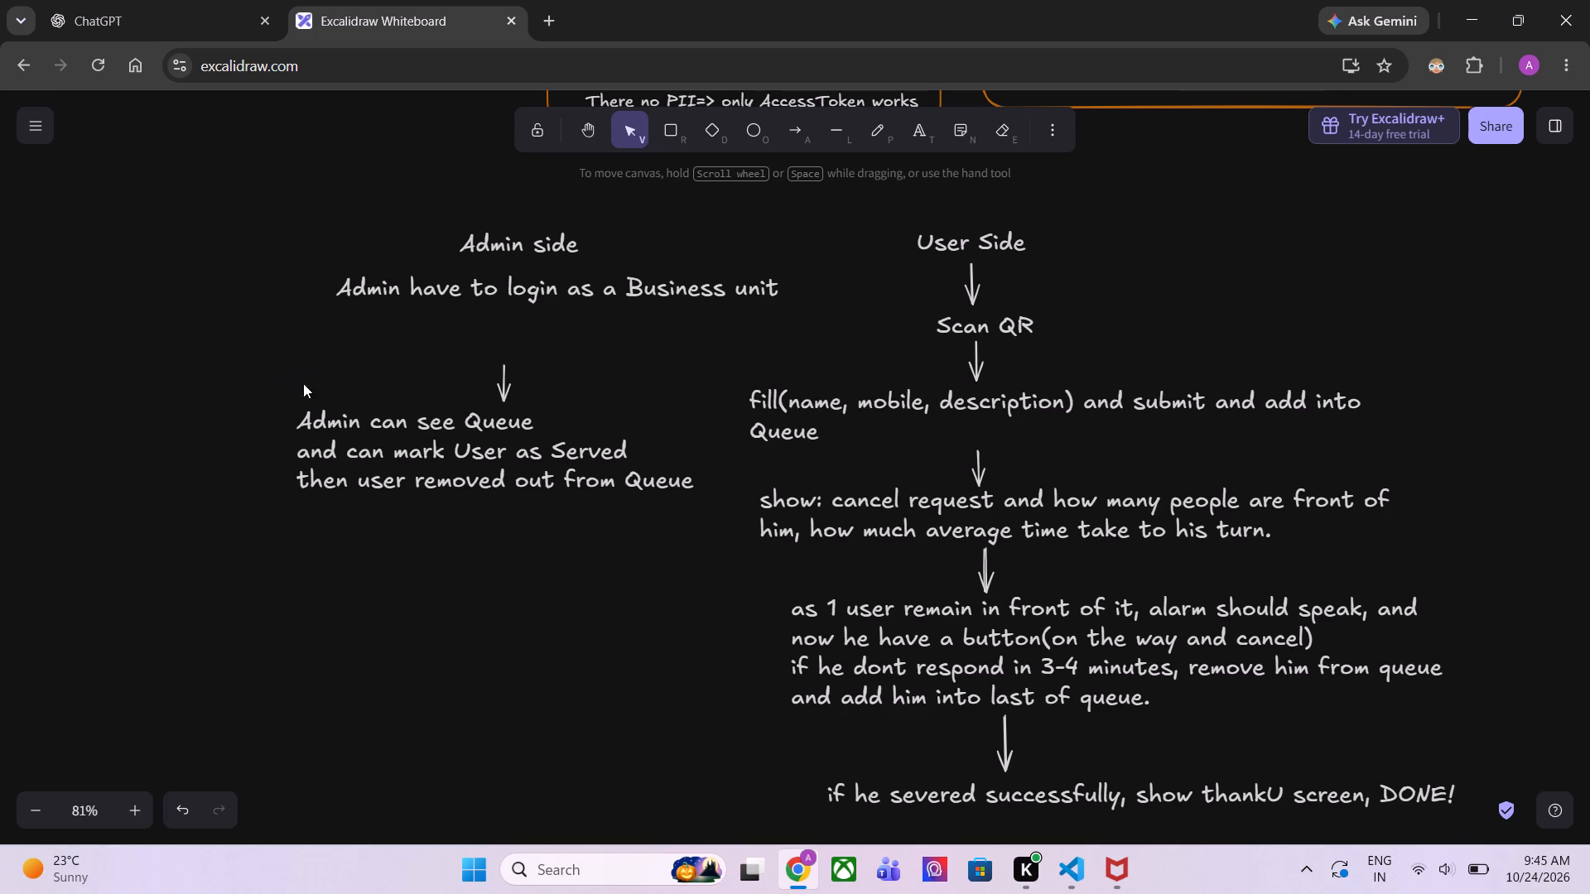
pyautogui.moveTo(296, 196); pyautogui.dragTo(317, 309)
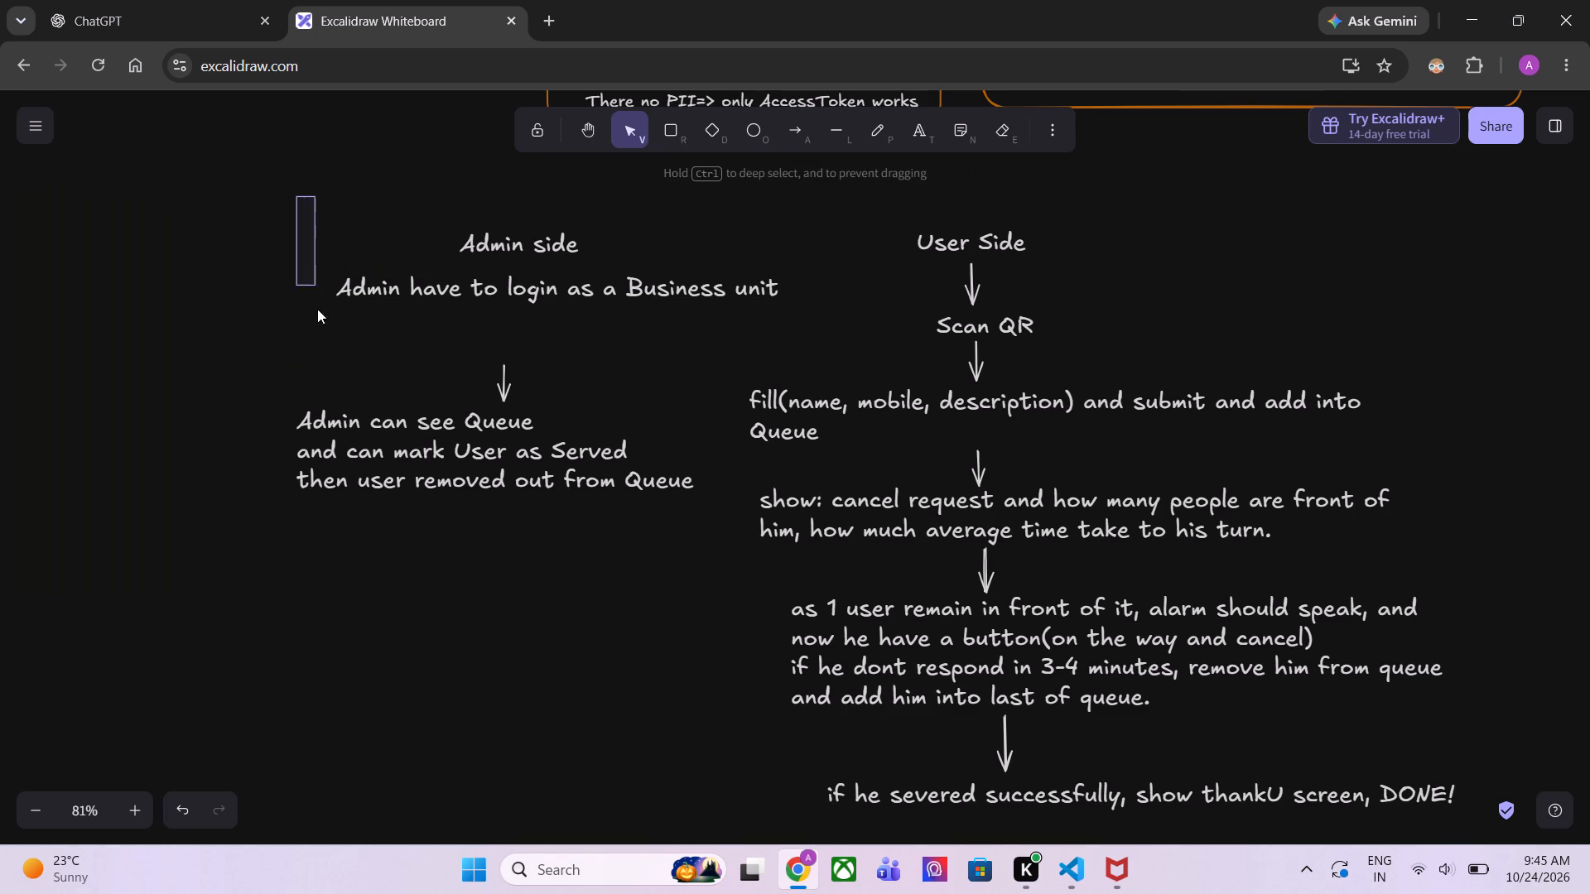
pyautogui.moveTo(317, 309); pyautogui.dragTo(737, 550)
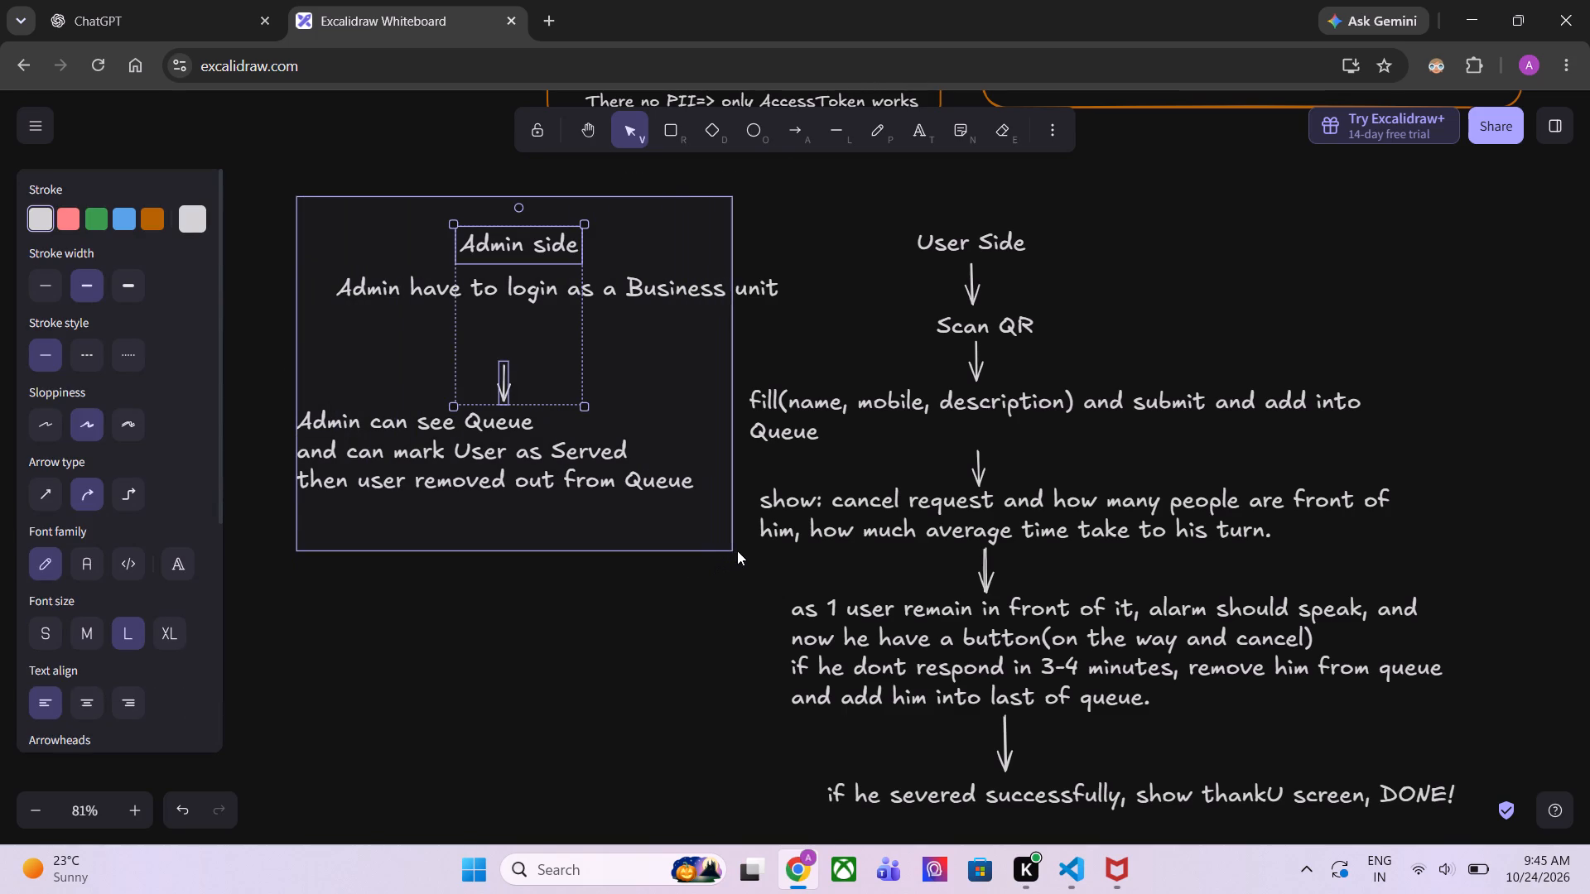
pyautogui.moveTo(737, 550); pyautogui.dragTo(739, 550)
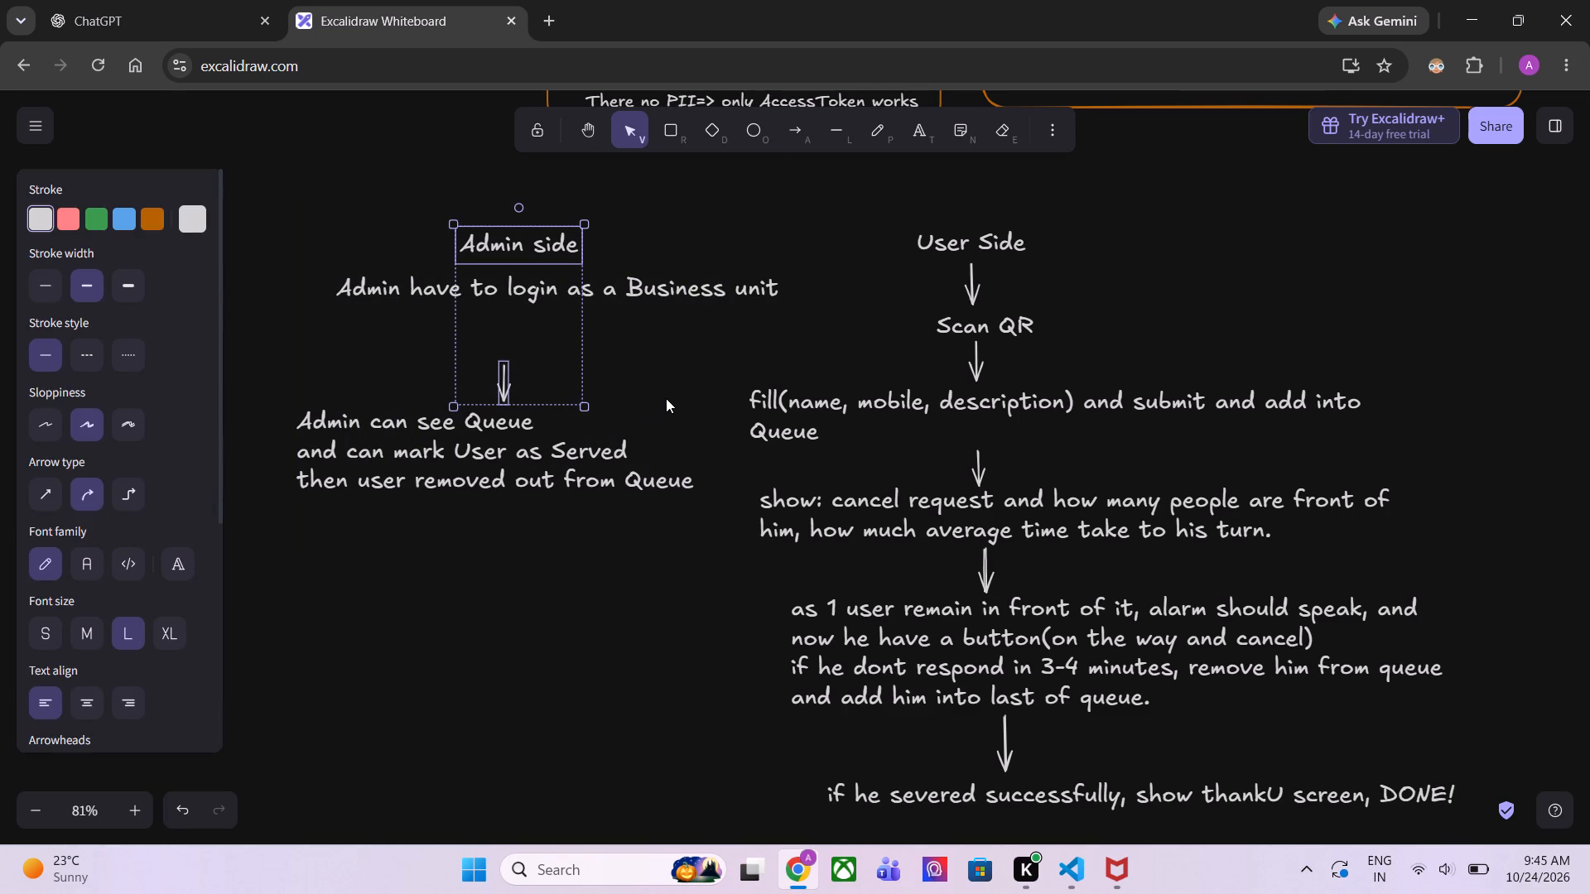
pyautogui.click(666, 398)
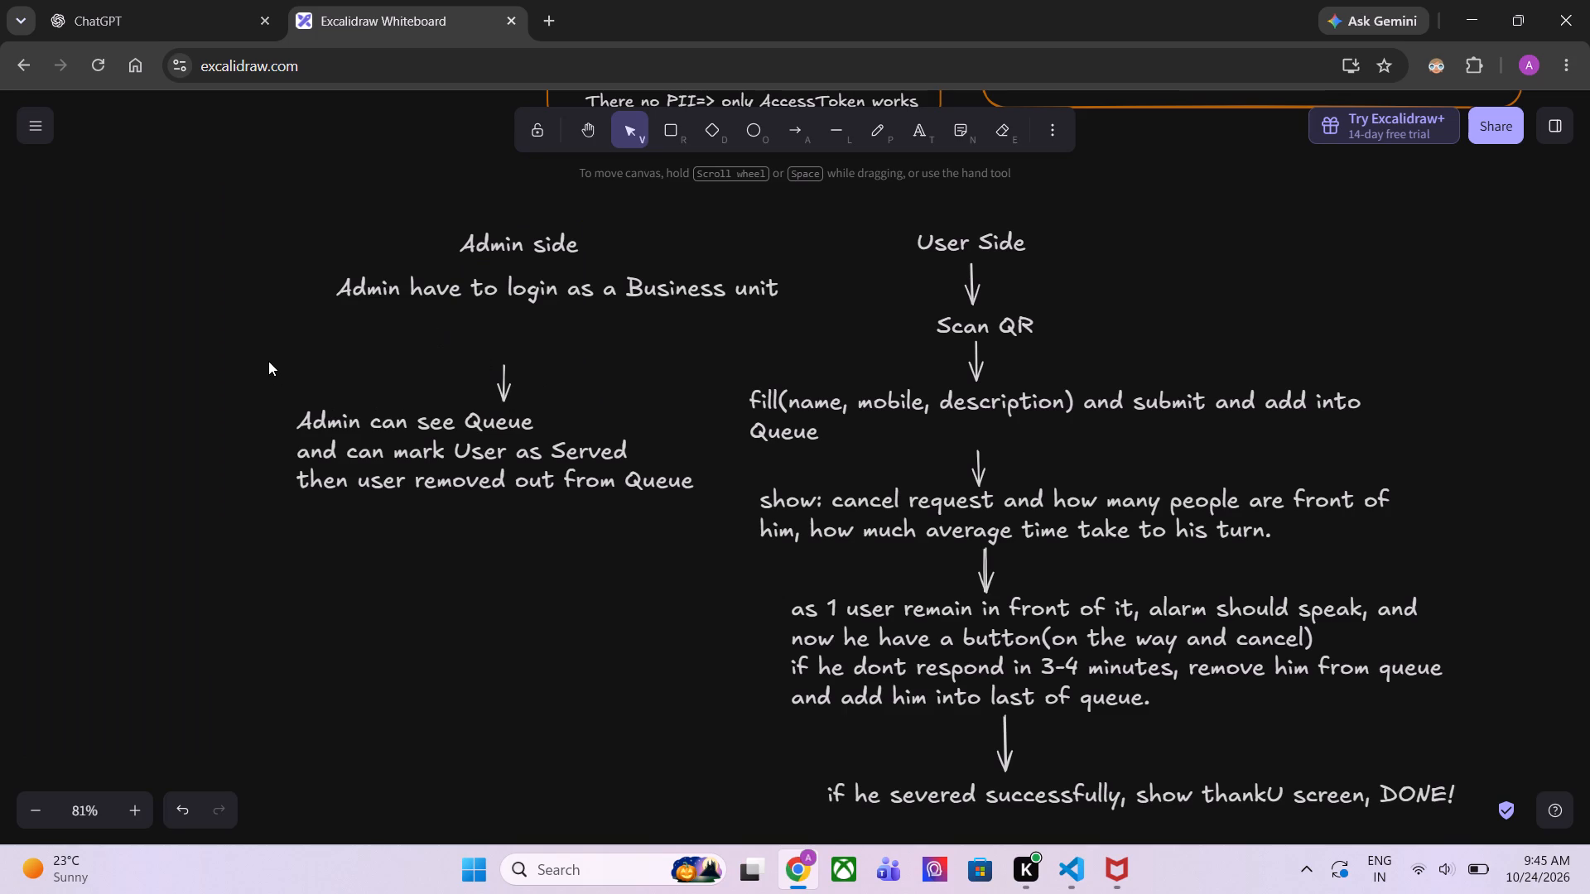
# Move the arrow and the "Admin can see Queue..." text up together, close beneath the new login line.
pyautogui.moveTo(266, 360); pyautogui.dragTo(715, 550)
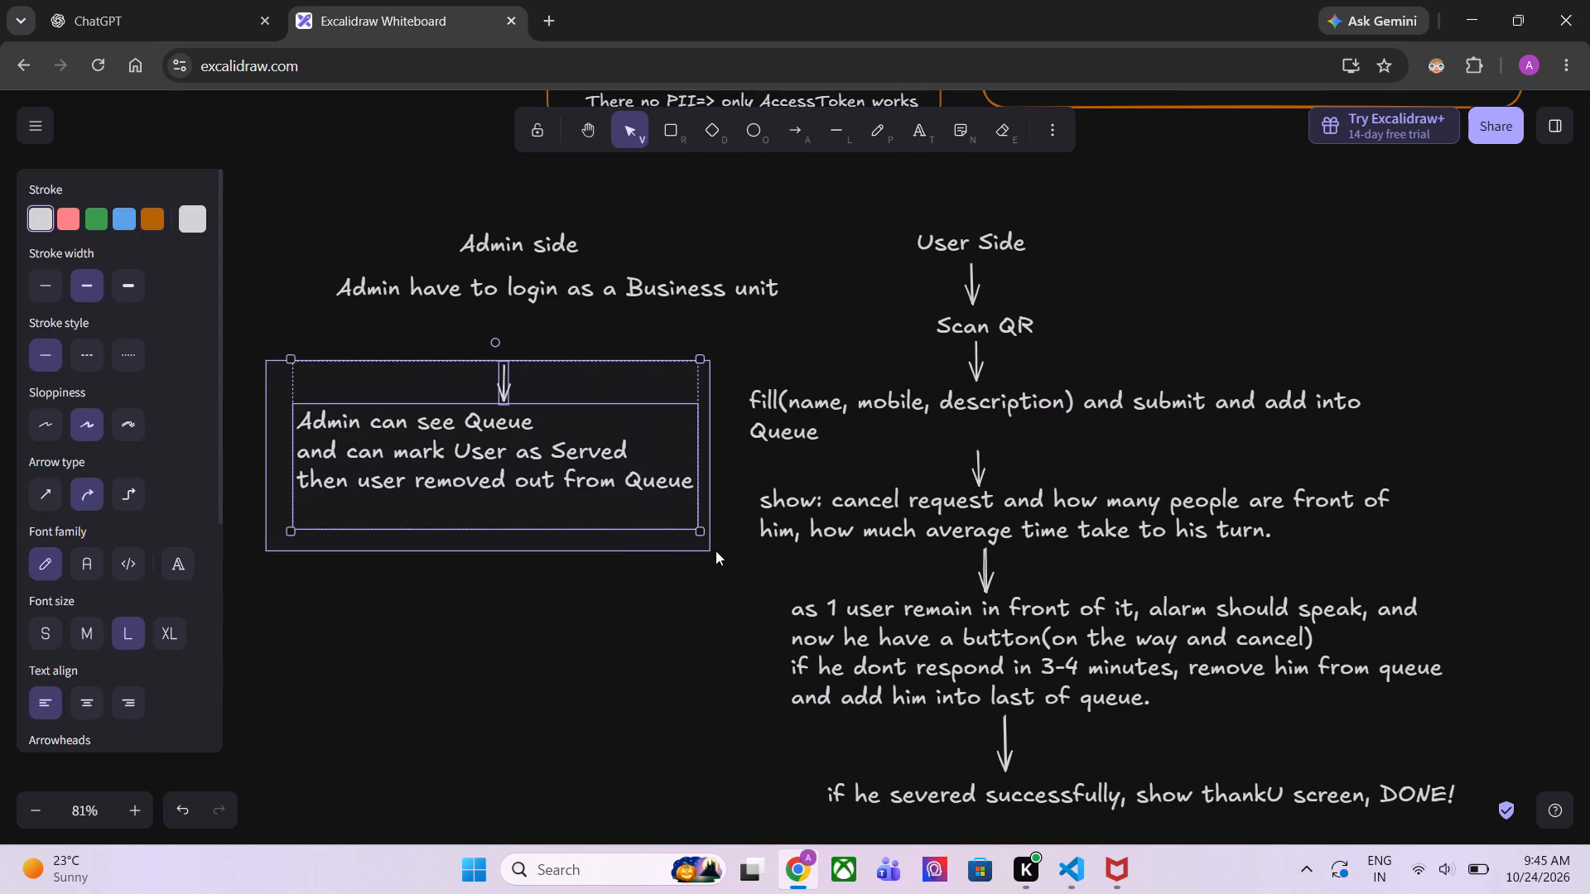
pyautogui.moveTo(715, 550); pyautogui.dragTo(716, 549)
pyautogui.moveTo(531, 452); pyautogui.dragTo(525, 406)
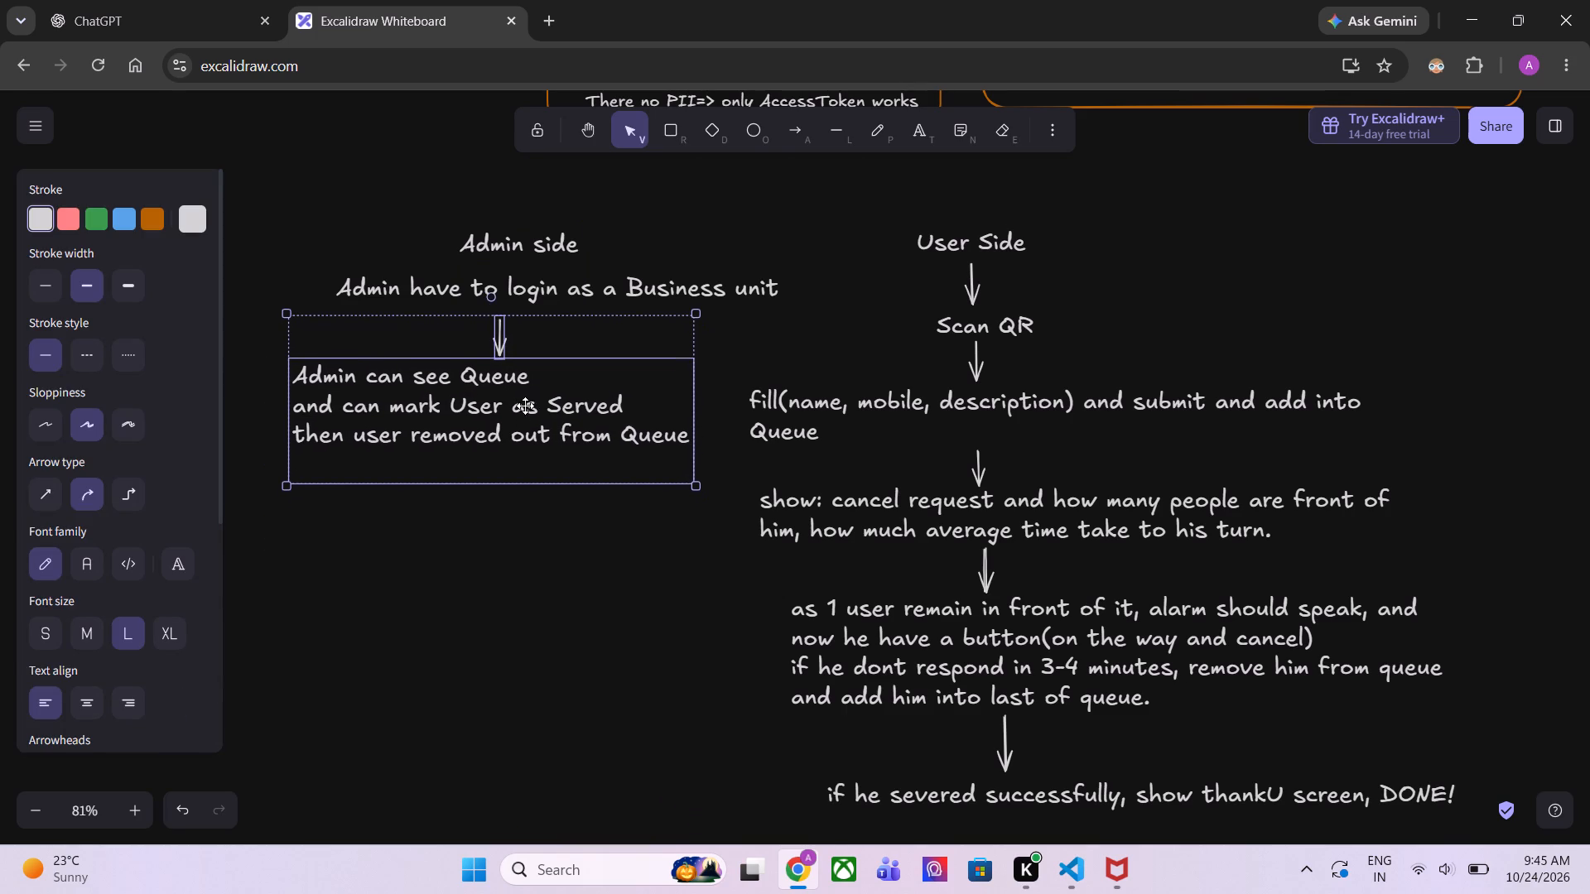
pyautogui.moveTo(525, 406); pyautogui.dragTo(527, 408)
pyautogui.click(338, 250)
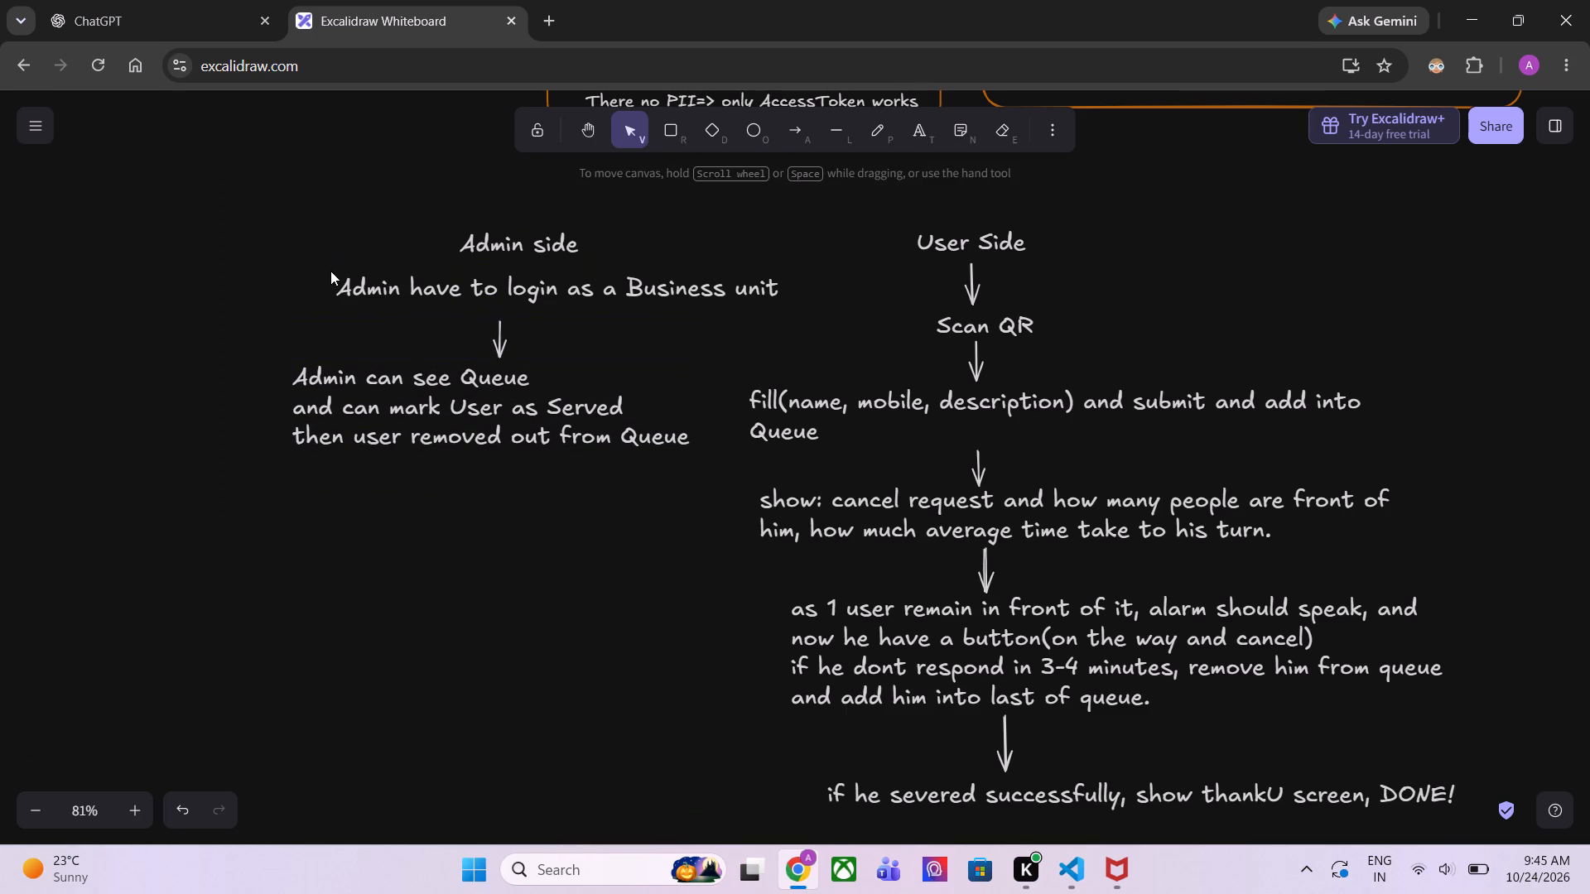
# Move the "Admin have to login as a Business unit" line sideways, away from the User Side column.
pyautogui.moveTo(330, 267); pyautogui.dragTo(817, 310)
pyautogui.moveTo(698, 300); pyautogui.dragTo(603, 301)
pyautogui.click(449, 180)
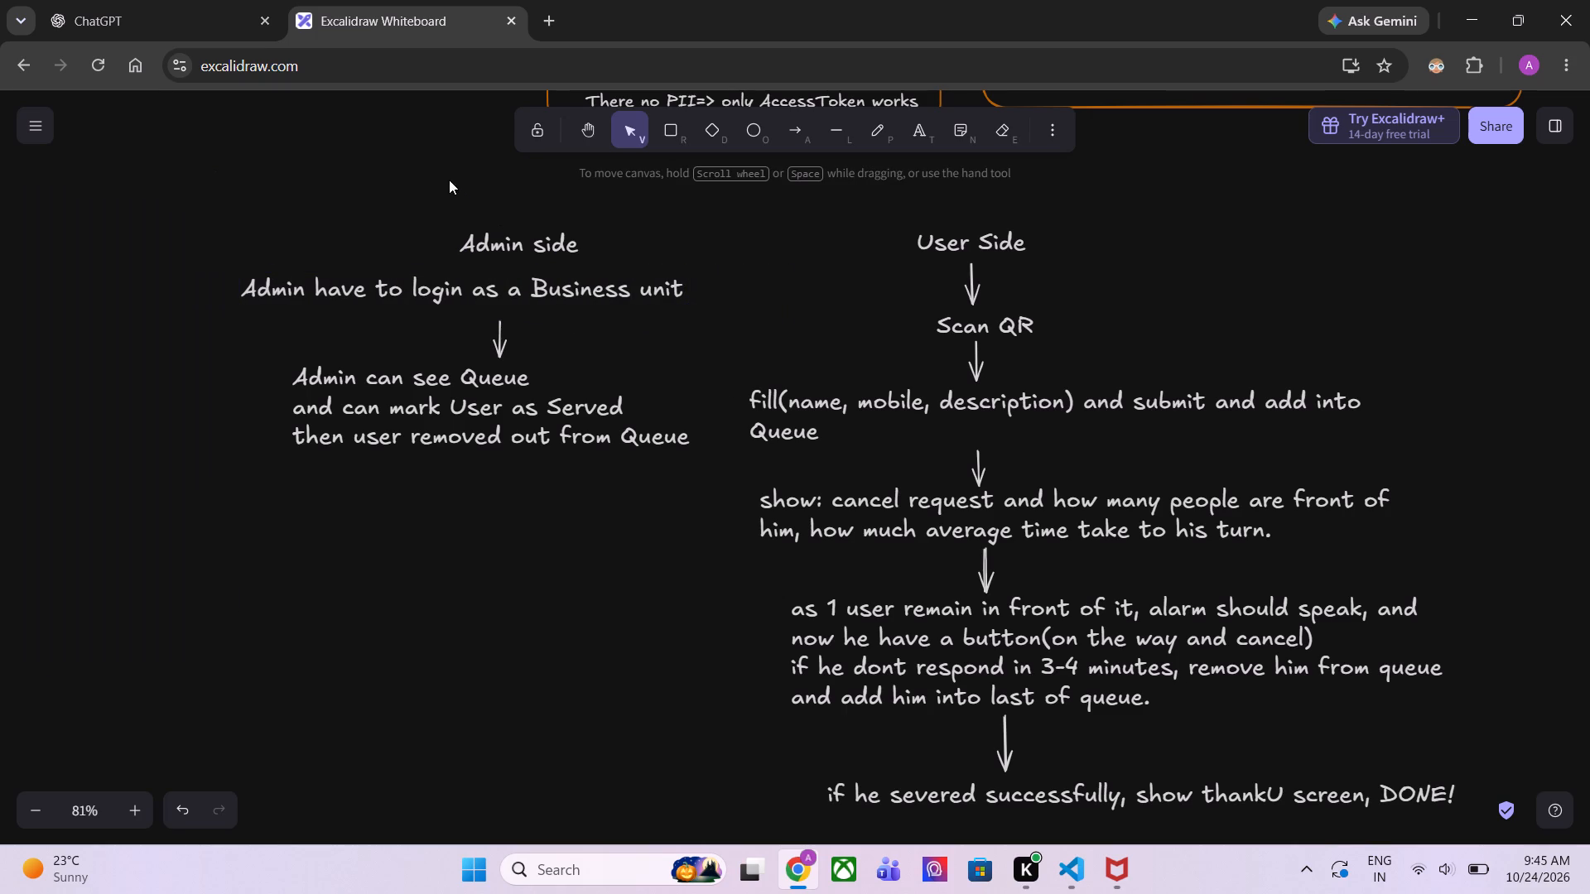
# Raise the "Admin side" heading and center it above the login line, nudging that line slightly up and sideways.
pyautogui.moveTo(432, 223); pyautogui.dragTo(617, 257)
pyautogui.moveTo(424, 216); pyautogui.dragTo(629, 271)
pyautogui.moveTo(504, 236); pyautogui.dragTo(424, 202)
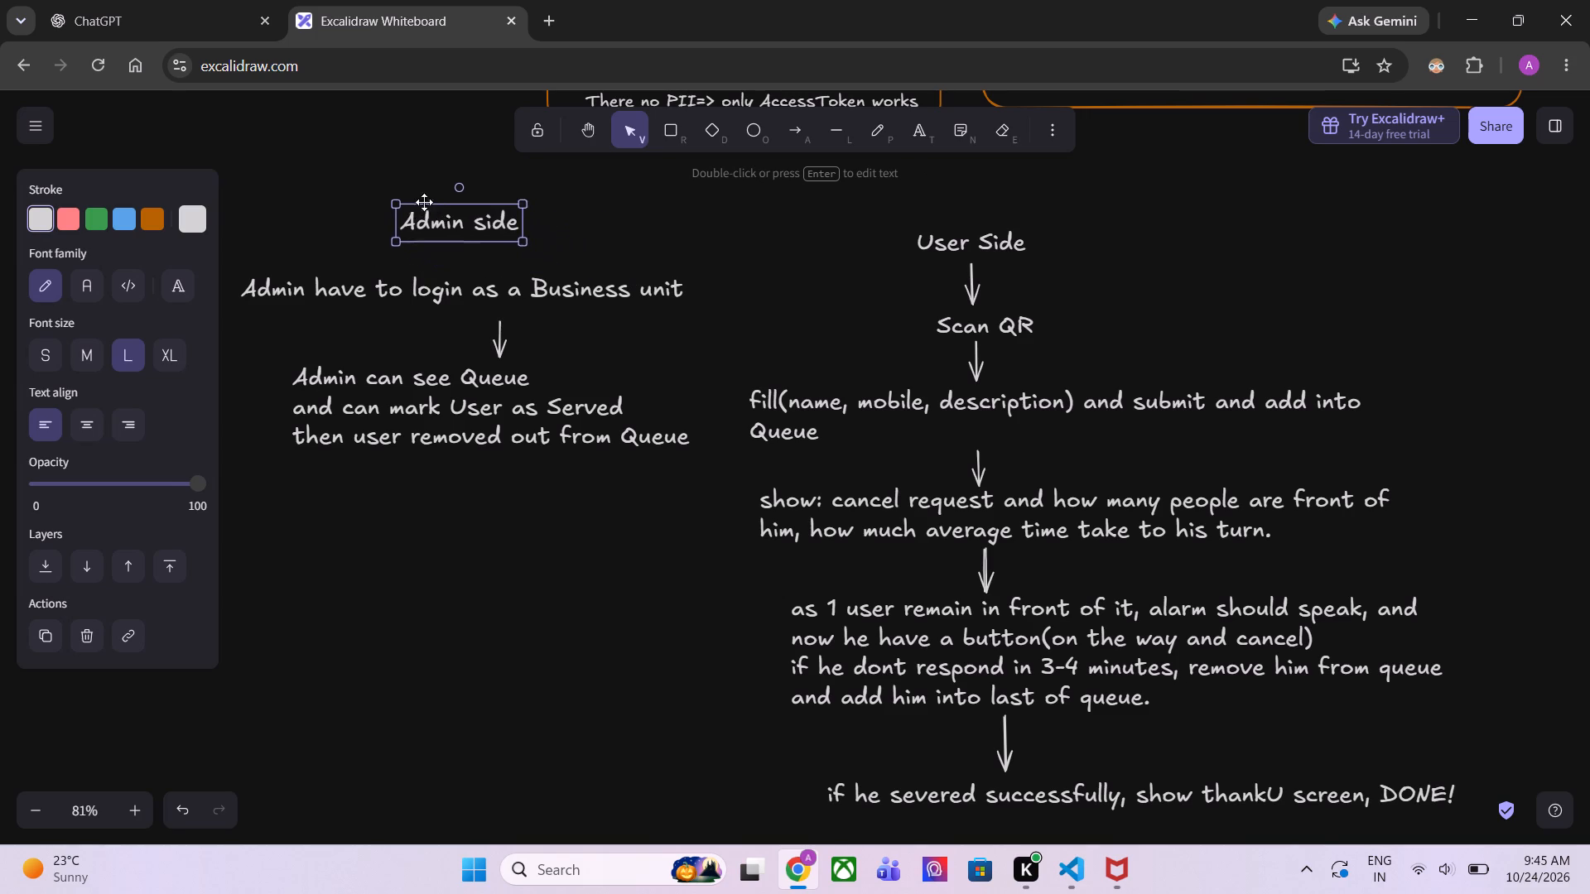
pyautogui.moveTo(424, 202); pyautogui.dragTo(451, 209)
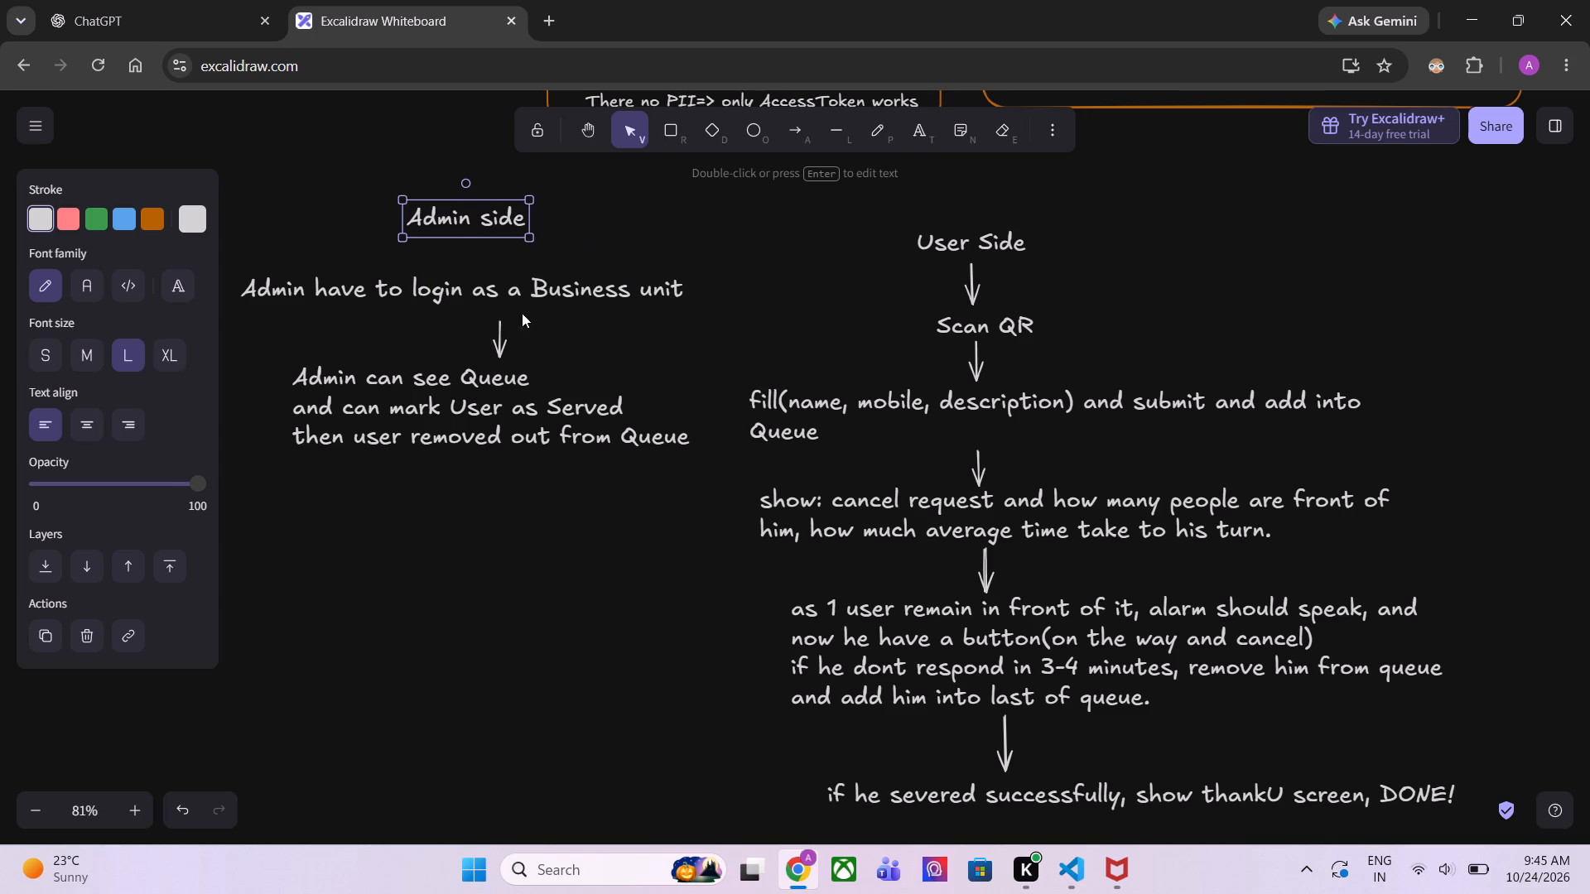
pyautogui.click(449, 306)
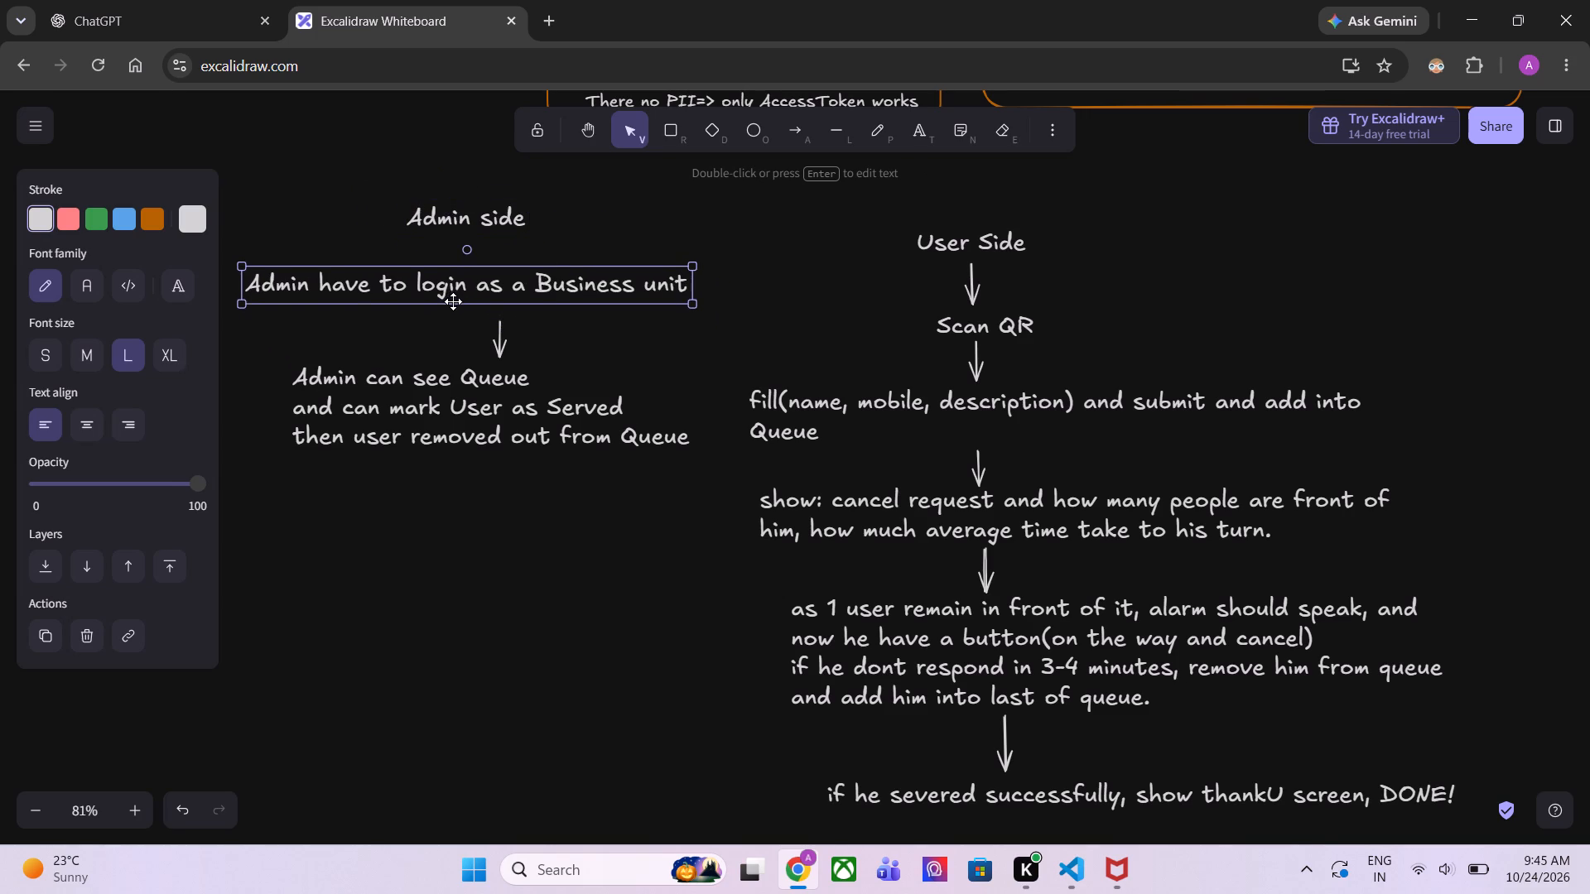
pyautogui.click(451, 323)
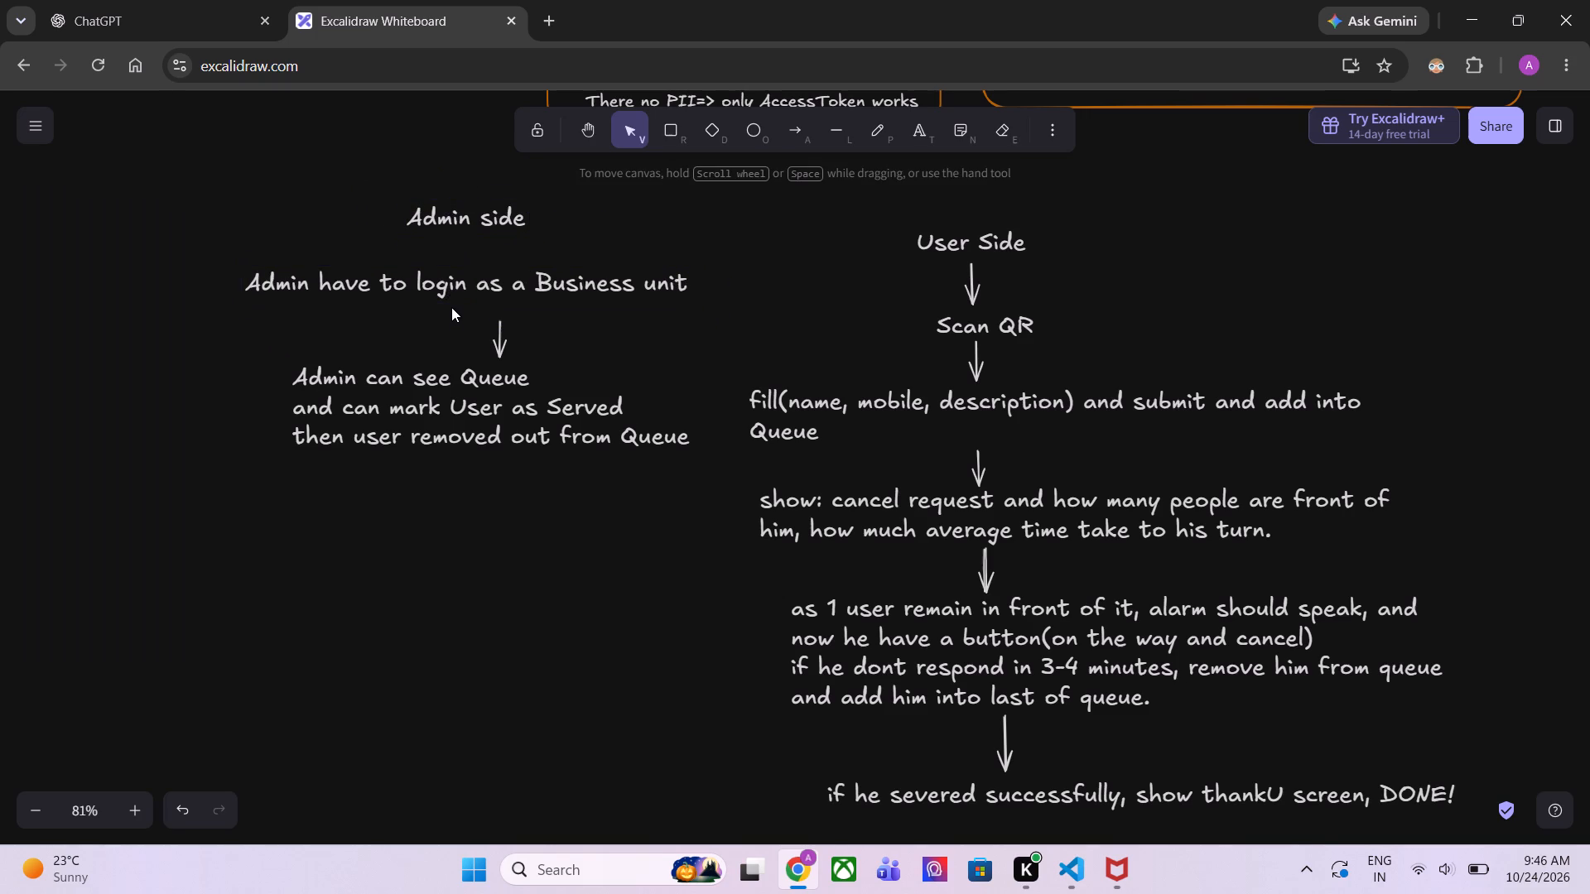
# Move the arrow sideways so it sits near the middle between the login line and the "Admin can see Queue..." text.
pyautogui.moveTo(451, 307); pyautogui.dragTo(558, 358)
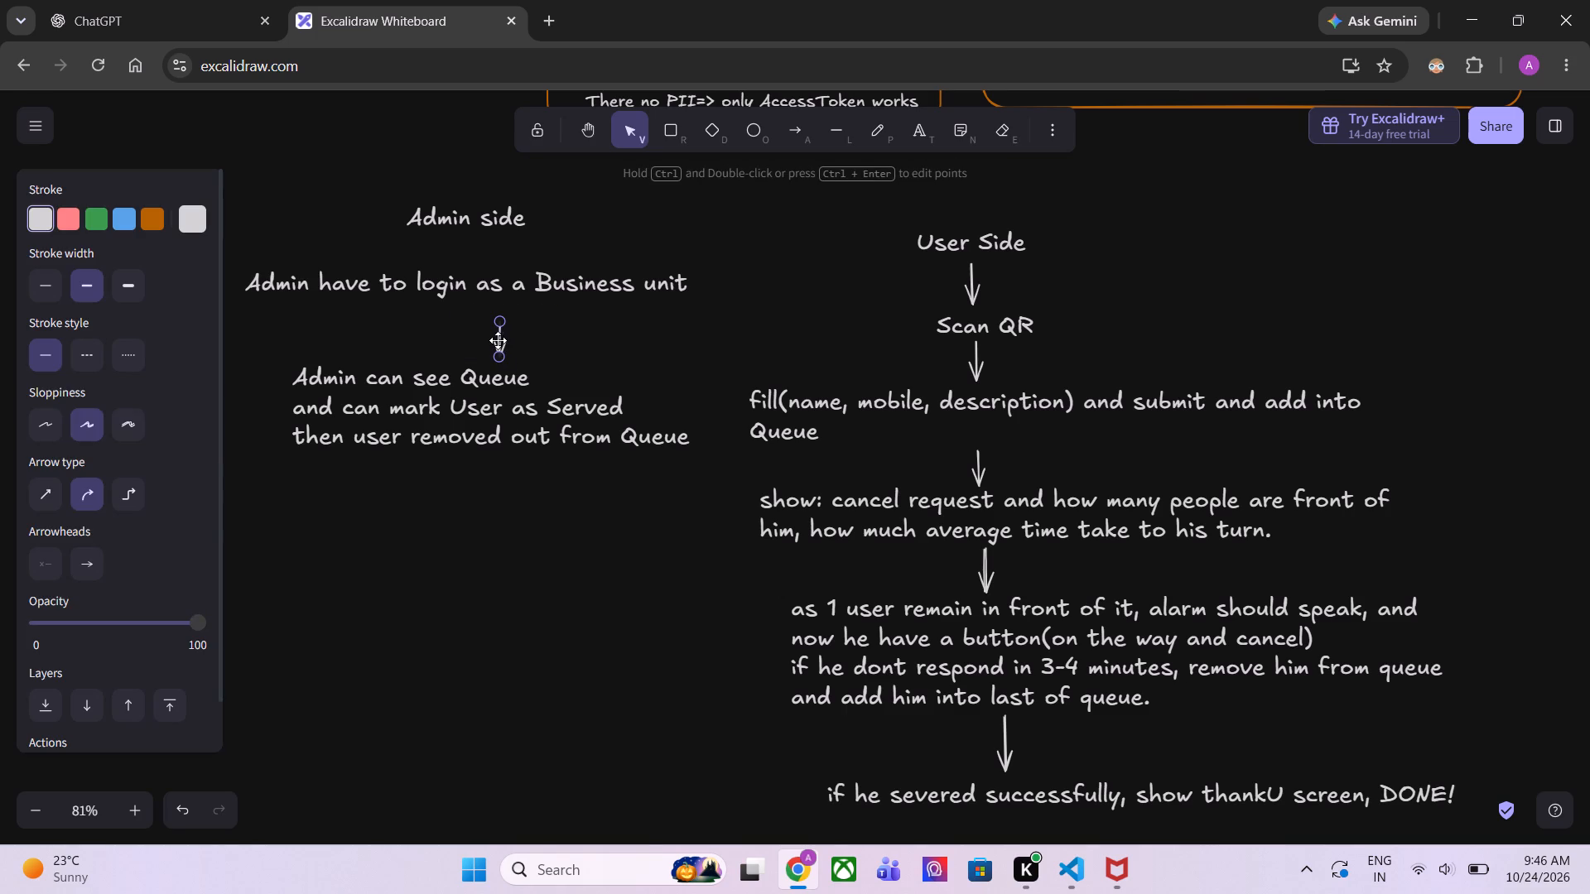
pyautogui.click(465, 334)
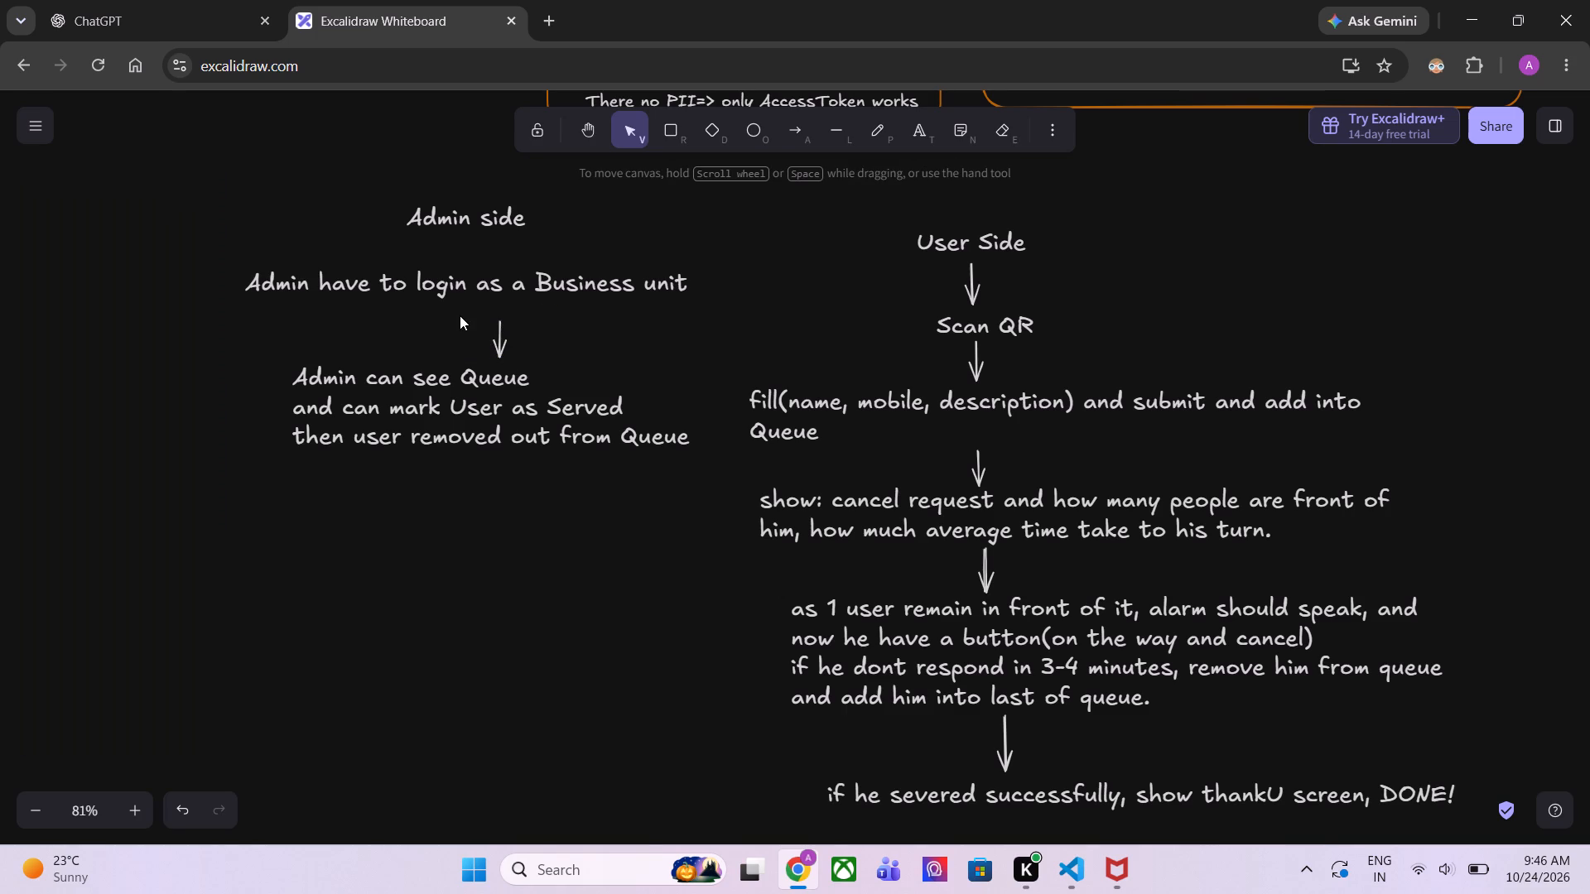
pyautogui.moveTo(460, 315); pyautogui.dragTo(566, 363)
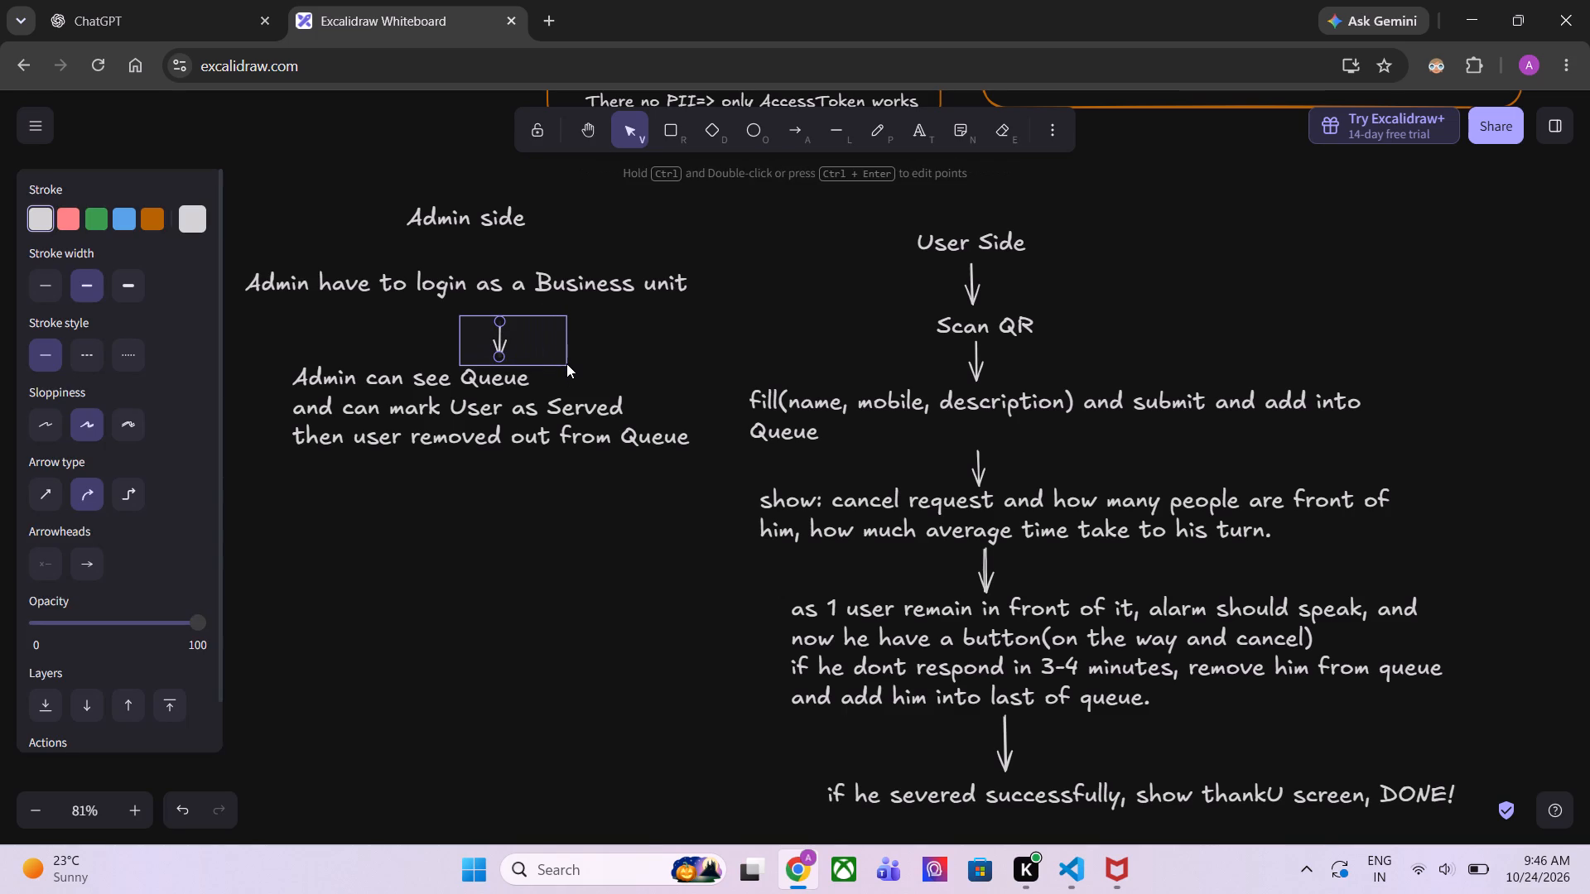
pyautogui.moveTo(566, 363); pyautogui.dragTo(566, 363)
pyautogui.moveTo(498, 343); pyautogui.dragTo(456, 336)
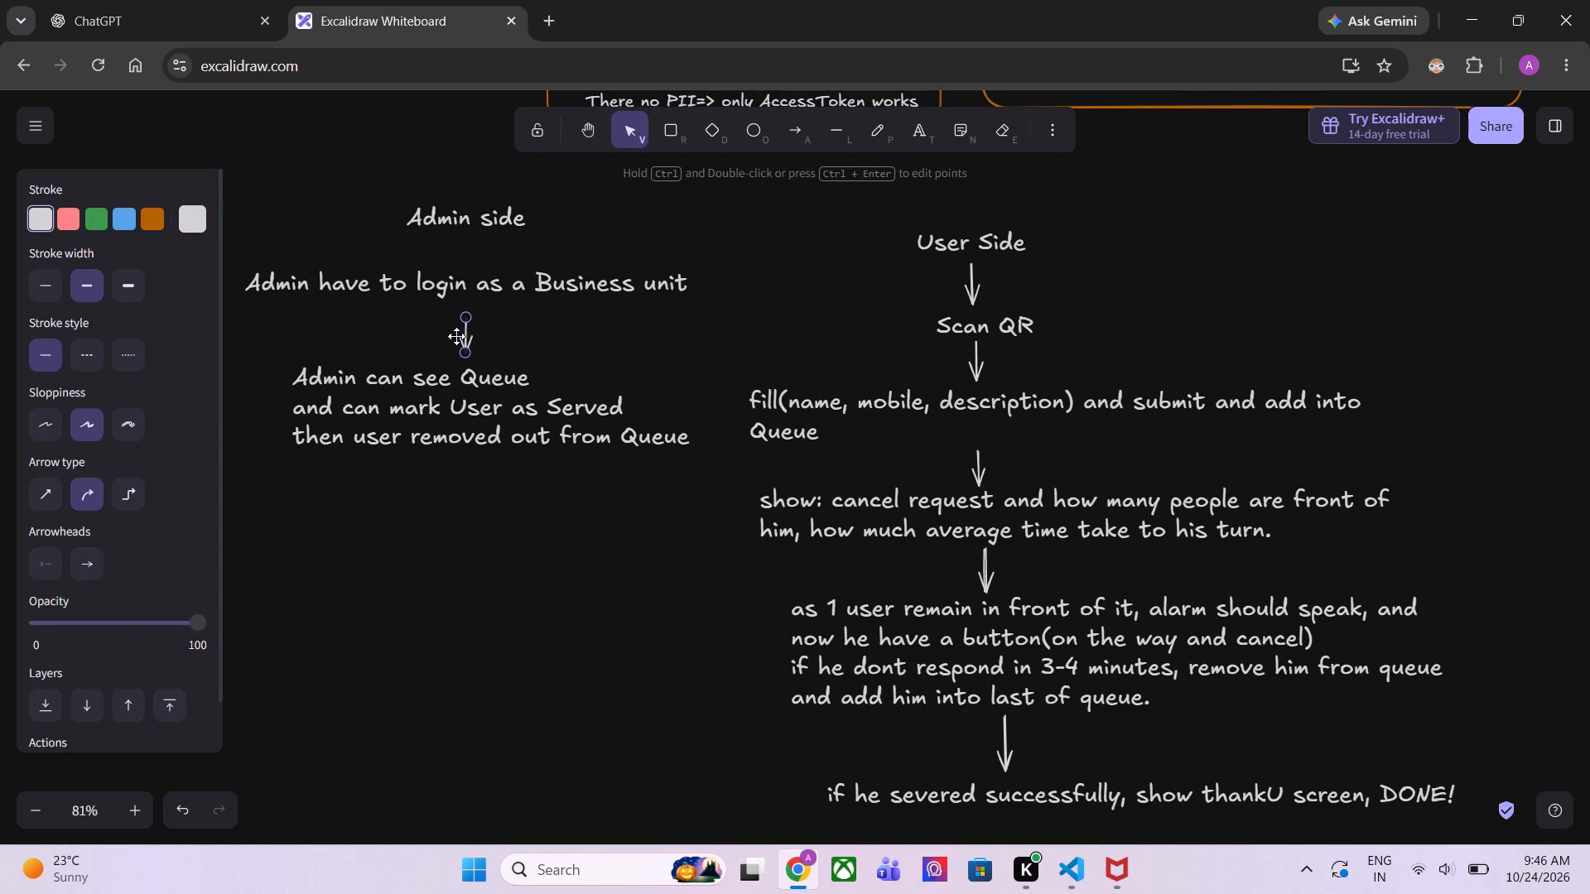
pyautogui.moveTo(456, 336); pyautogui.dragTo(433, 340)
# Draw a short downward arrow from the "Admin side" heading to the "Admin have to login as a Business unit" line.
pyautogui.click(788, 124)
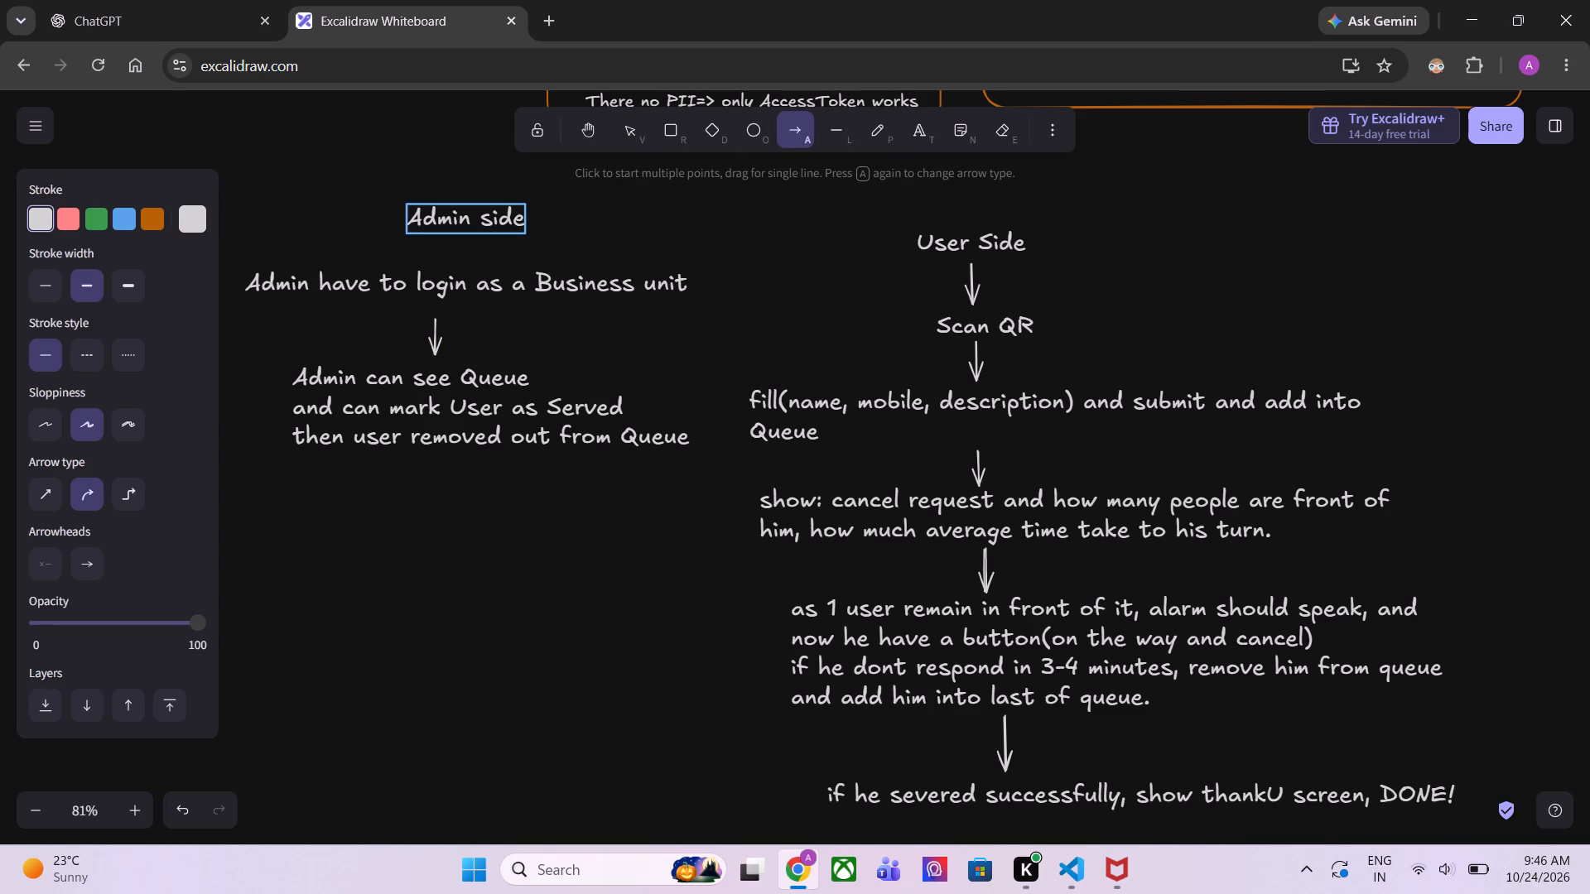
pyautogui.click(84, 704)
pyautogui.moveTo(450, 242); pyautogui.dragTo(451, 262)
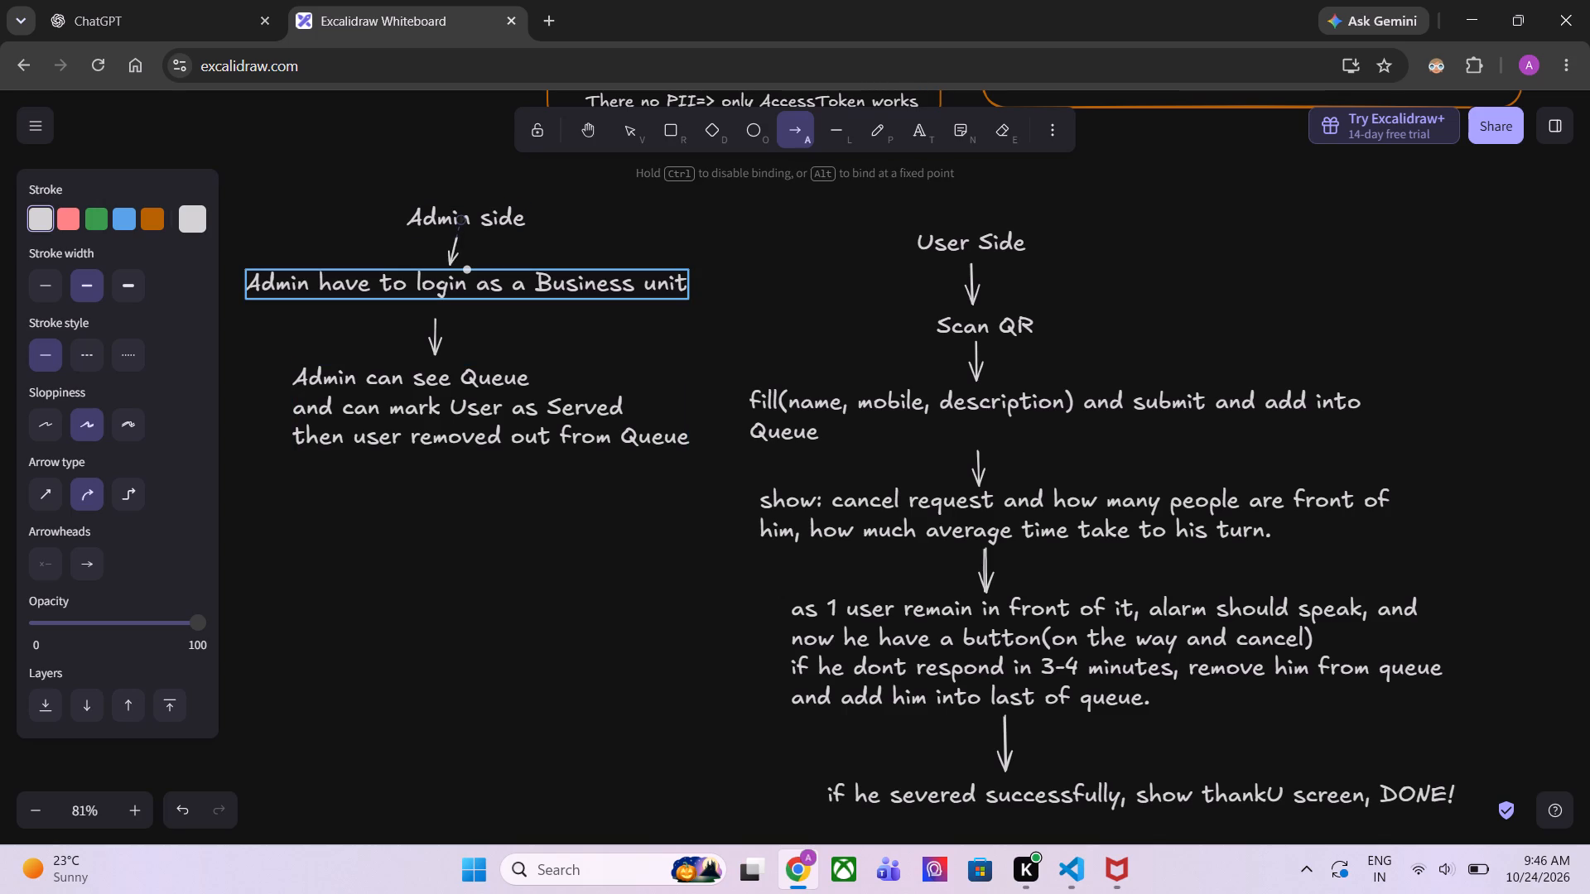
pyautogui.moveTo(451, 262); pyautogui.dragTo(459, 260)
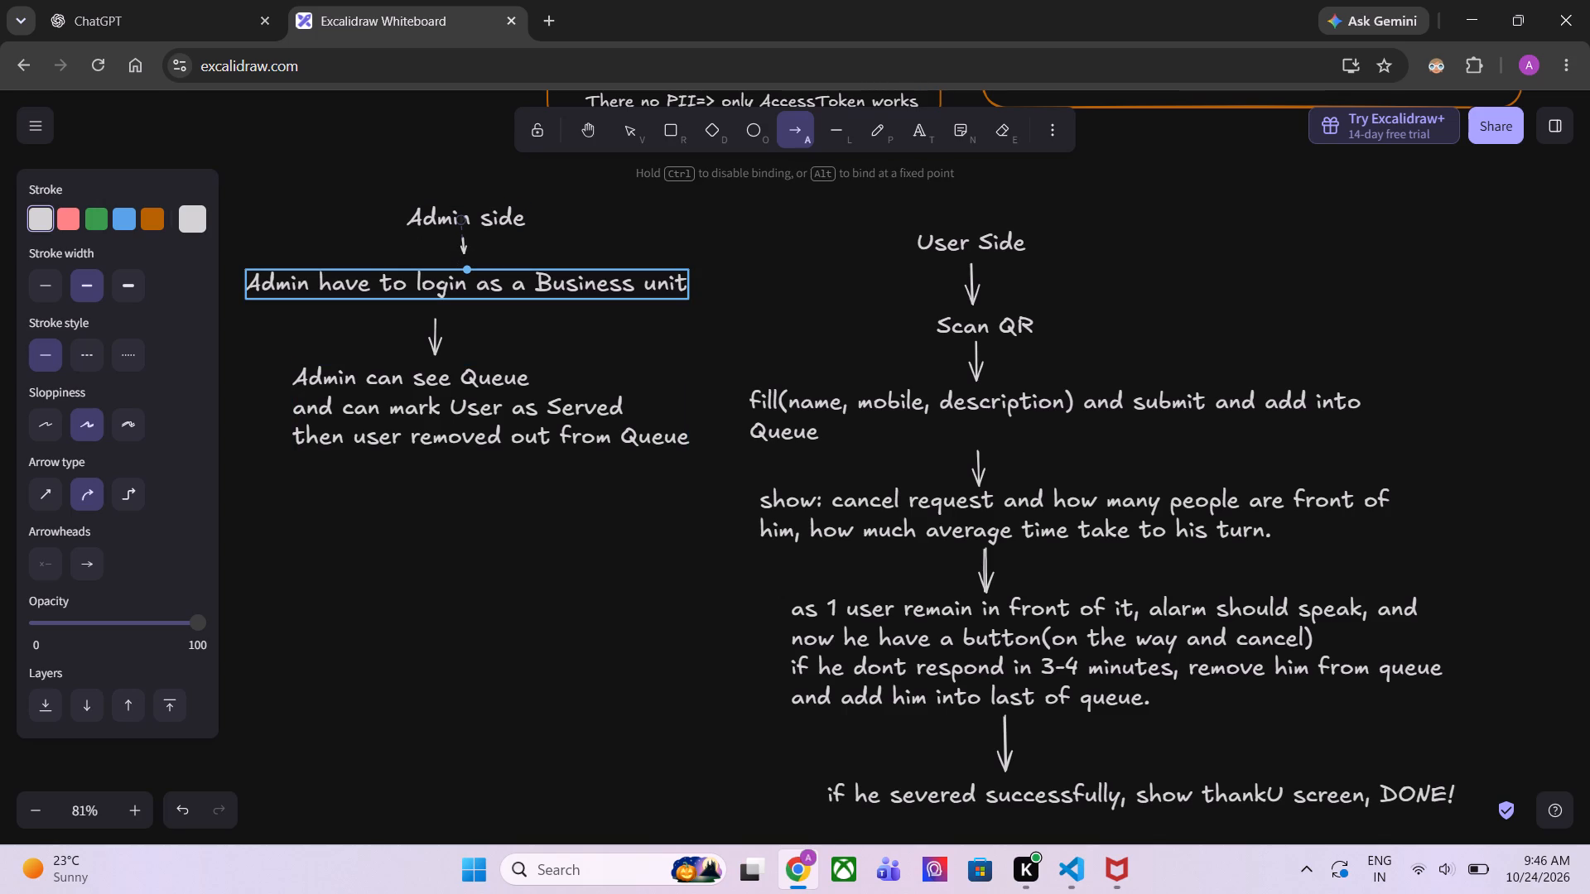
pyautogui.click(464, 254)
pyautogui.click(464, 254)
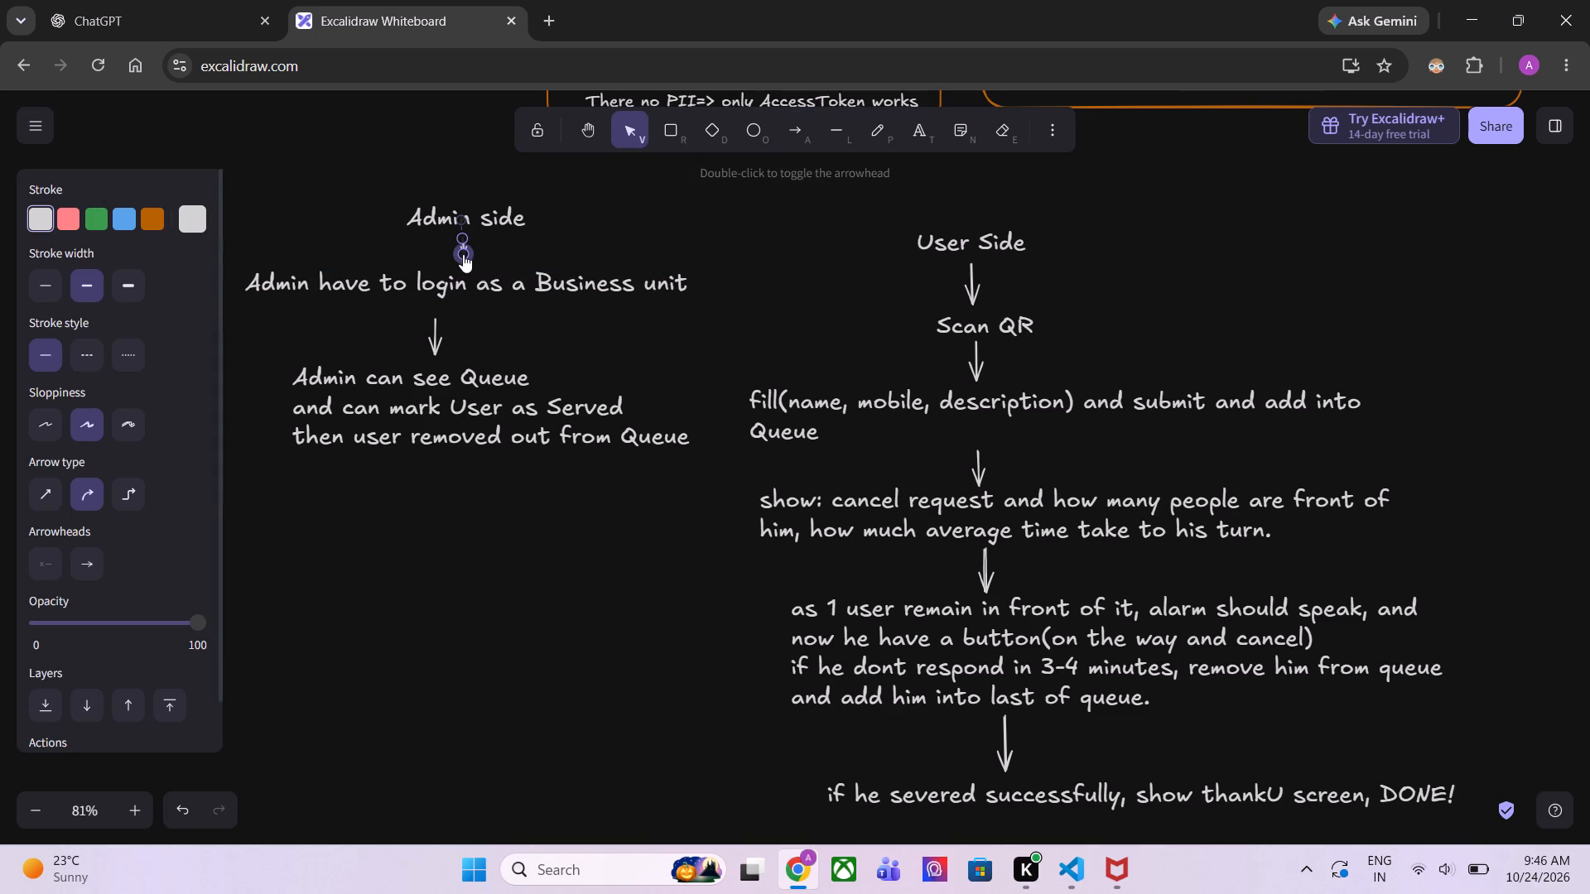
# Lengthen the short arrow under "Admin side" by pulling its tip closer to the login line, and adjust its endpoints.
pyautogui.moveTo(463, 254); pyautogui.dragTo(463, 262)
pyautogui.moveTo(463, 262); pyautogui.dragTo(449, 264)
pyautogui.click(455, 239)
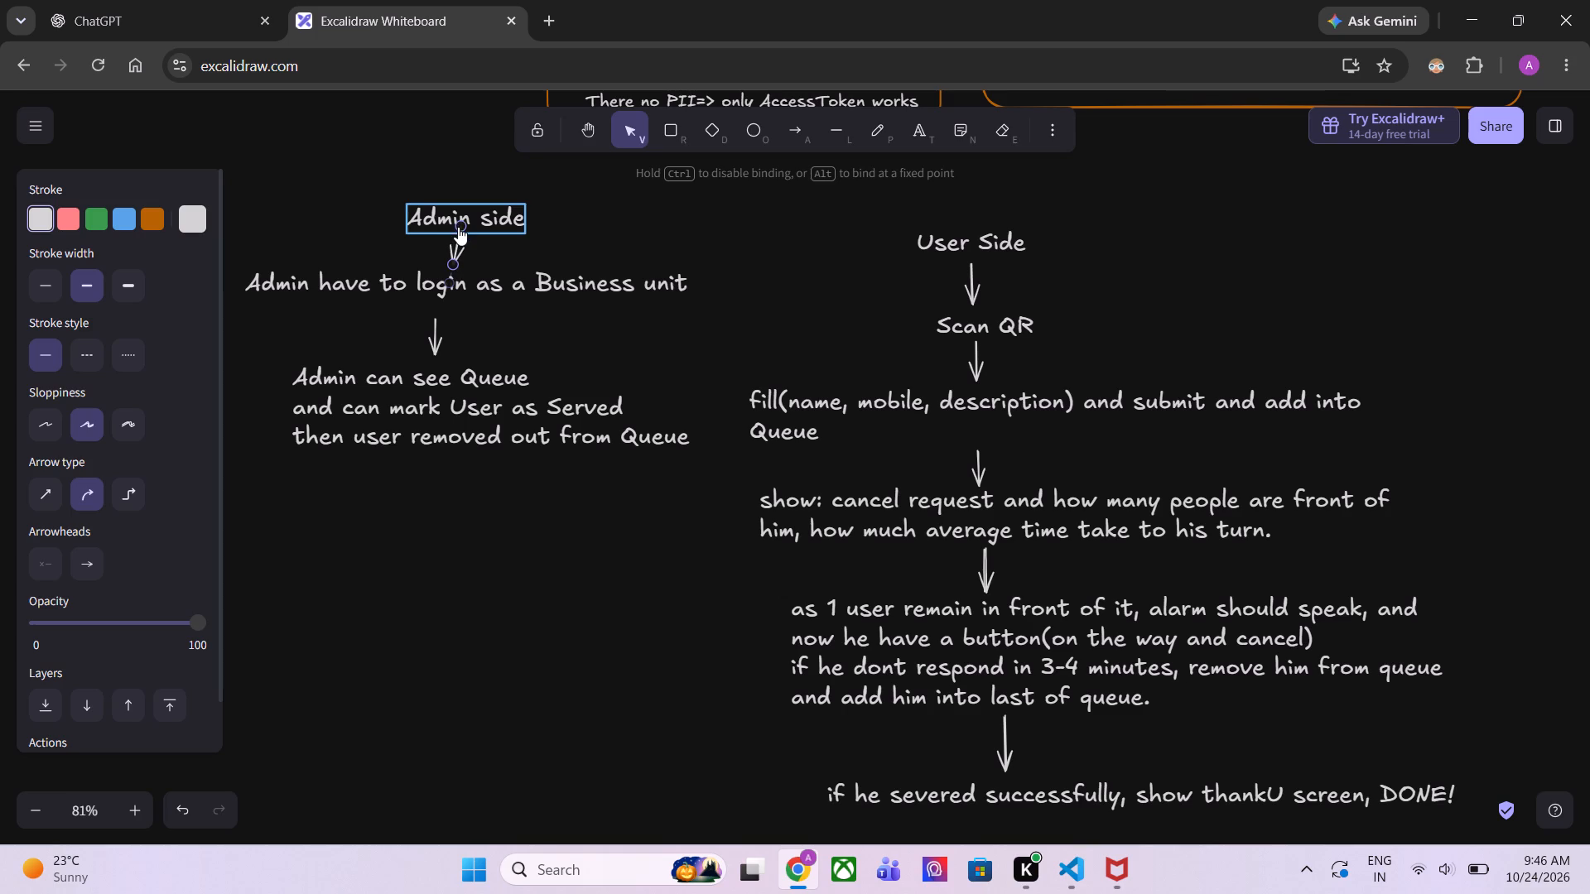